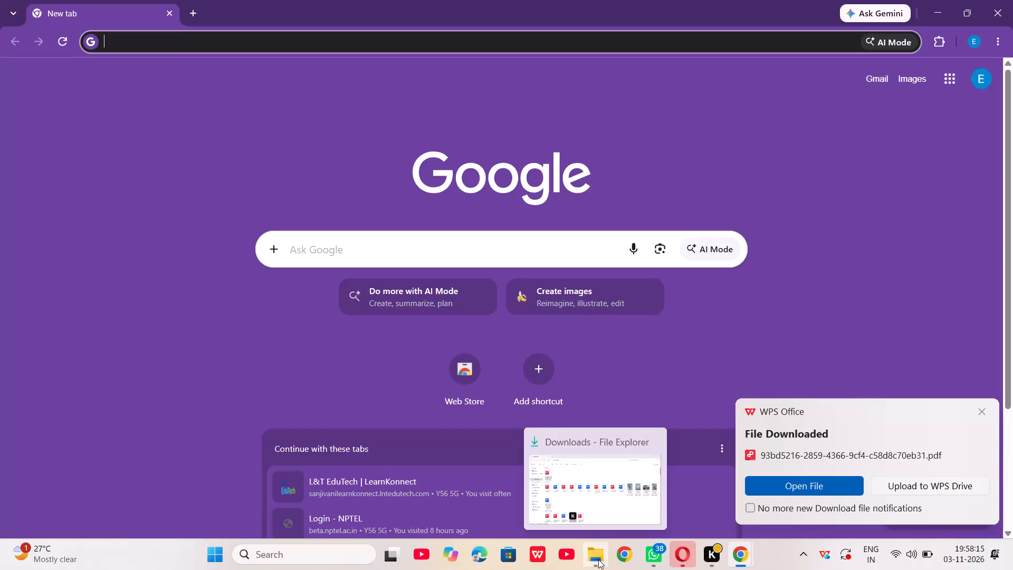
{"action": "left_click", "coordinate": [598, 559]}
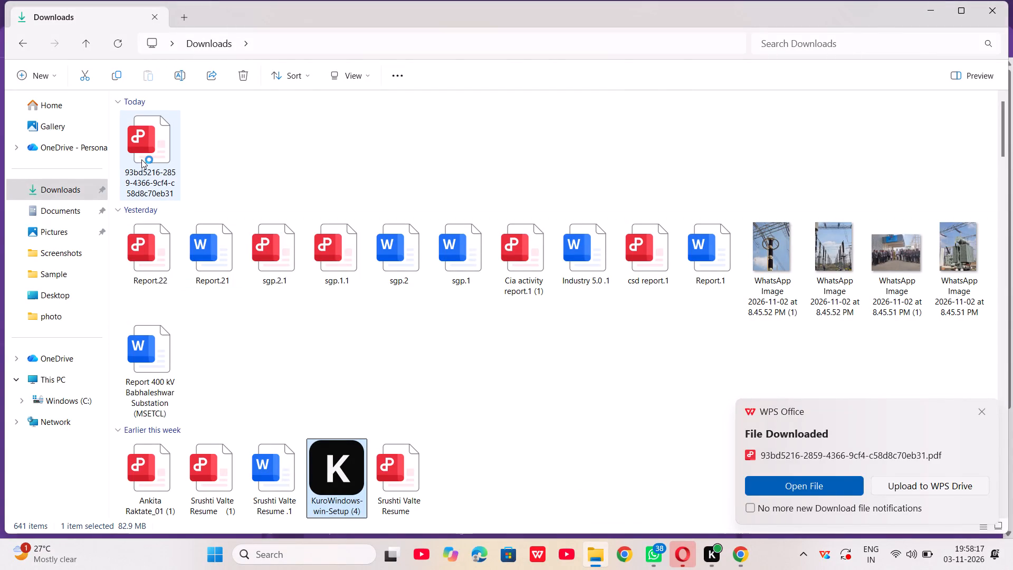
{"action": "right_click", "coordinate": [141, 159]}
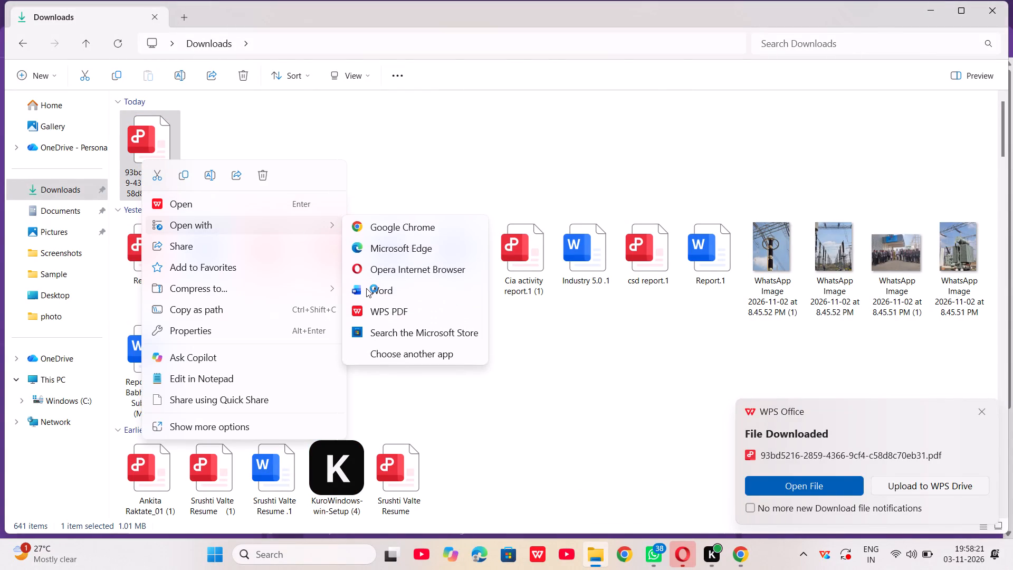
{"action": "left_click", "coordinate": [366, 289]}
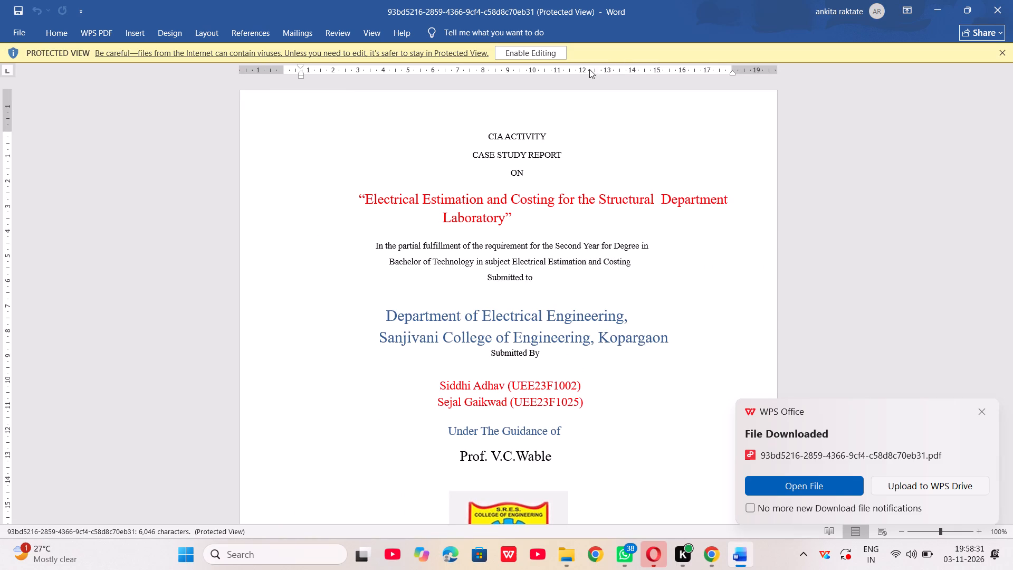
{"action": "left_click", "coordinate": [530, 57]}
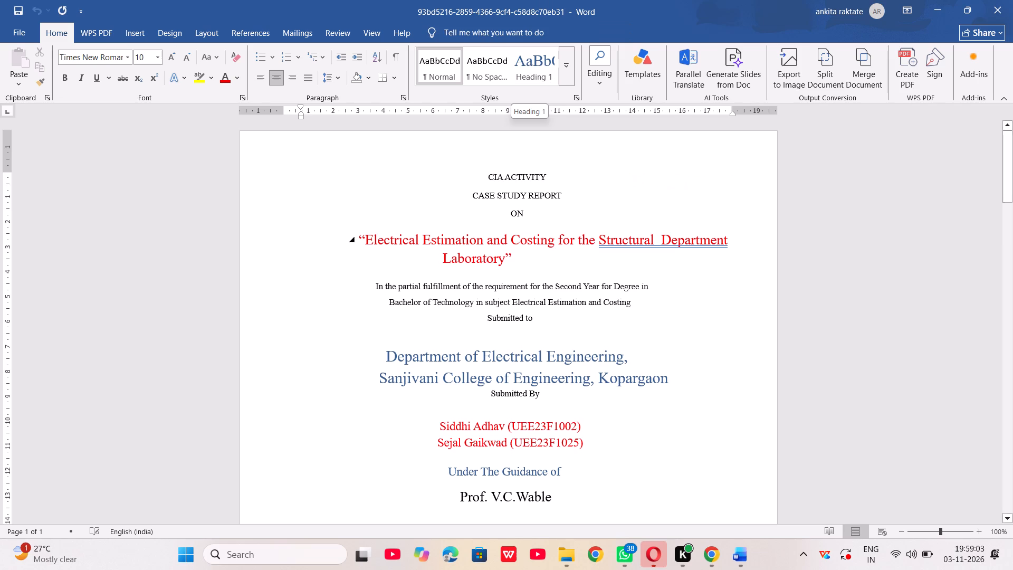
Replace "Structural" with "Electronics and Electrical" before "Department Laboratory" in the red report title on the cover page.
{"action": "left_click", "coordinate": [657, 239]}
{"action": "key", "text": "BackSpace"}
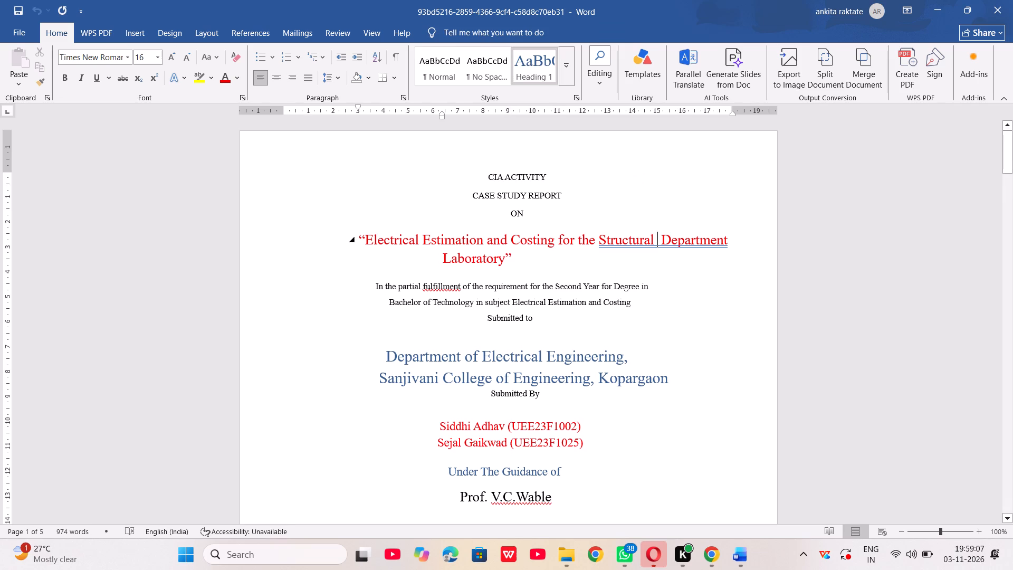
{"action": "key", "text": "BackSpace"}
{"action": "key", "text": "BackSpace"}
{"action": "key", "text": "BackSpace"}
{"action": "key", "text": "BackSpace"}
{"action": "key", "text": "BackSpace"}
{"action": "key", "text": "BackSpace"}
{"action": "key", "text": "BackSpace"}
{"action": "key", "text": "BackSpace"}
{"action": "key", "text": "BackSpace"}
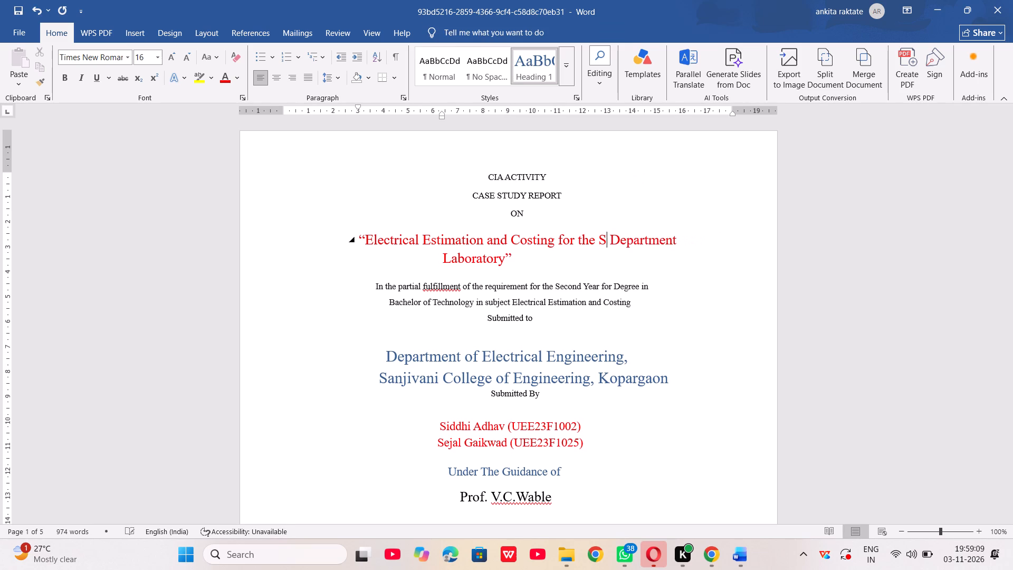
{"action": "key", "text": "BackSpace"}
{"action": "key", "text": "shift+e"}
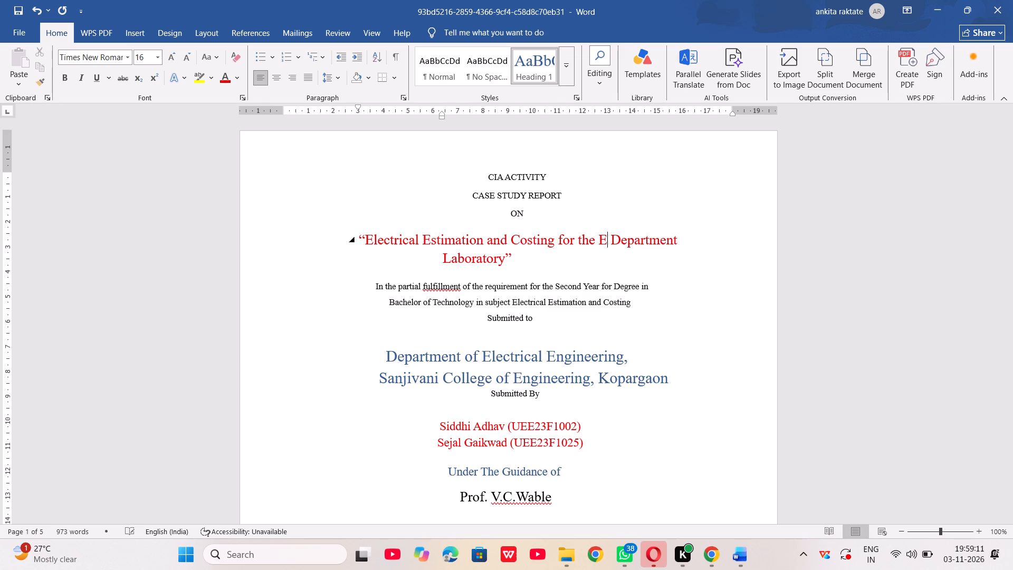
{"action": "type", "text": "lectronics"}
{"action": "key", "text": "space"}
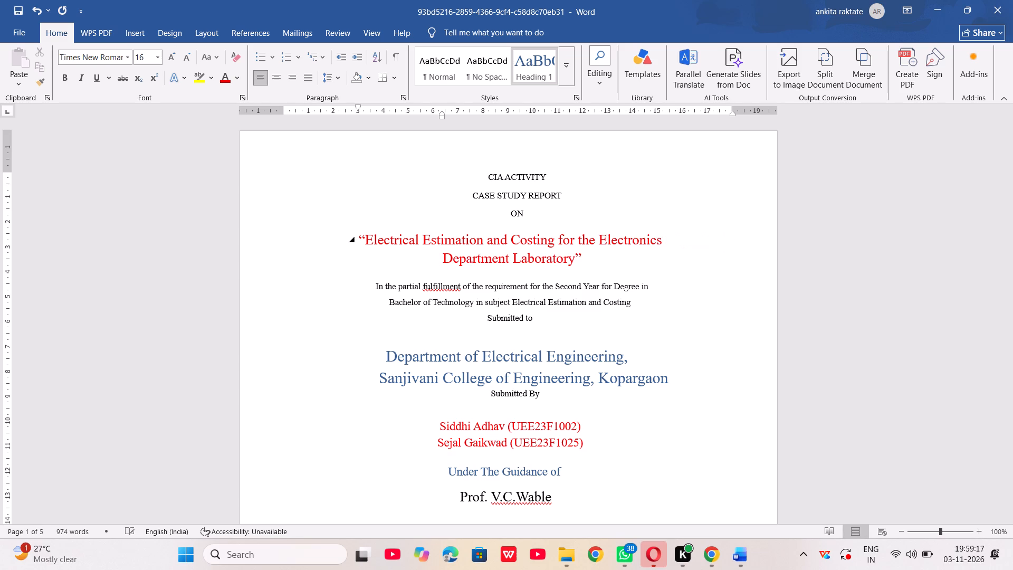
{"action": "key", "text": "a"}
{"action": "key", "text": "n"}
{"action": "key", "text": "d"}
{"action": "key", "text": "space"}
{"action": "type", "text": "El"}
{"action": "type", "text": "ec"}
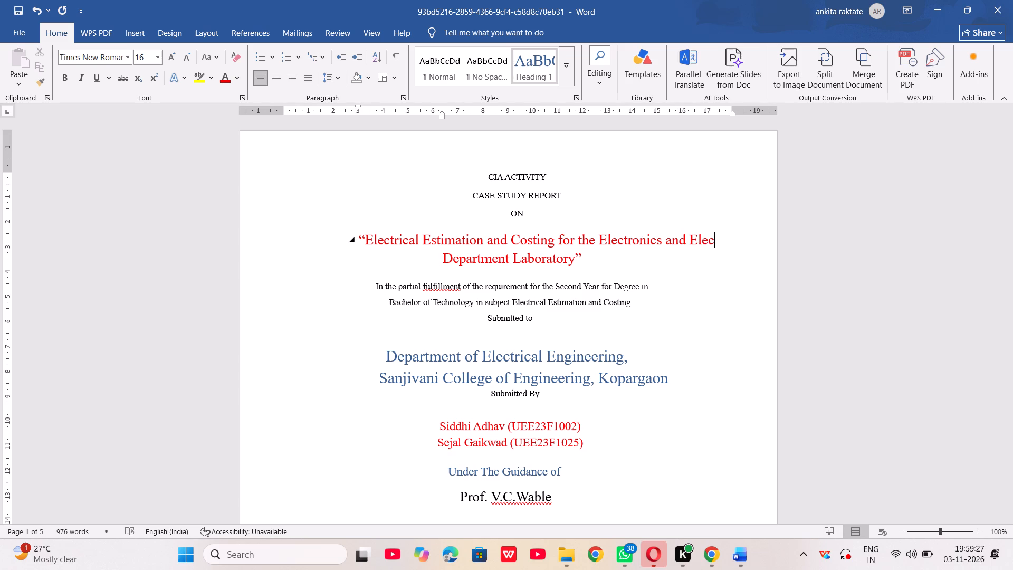
{"action": "type", "text": "tri"}
{"action": "type", "text": "cal"}
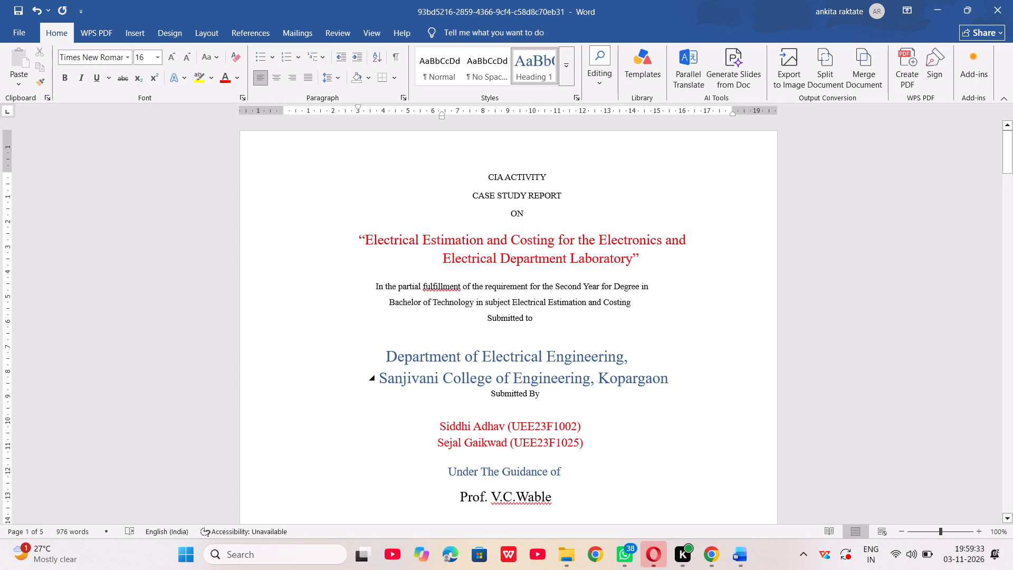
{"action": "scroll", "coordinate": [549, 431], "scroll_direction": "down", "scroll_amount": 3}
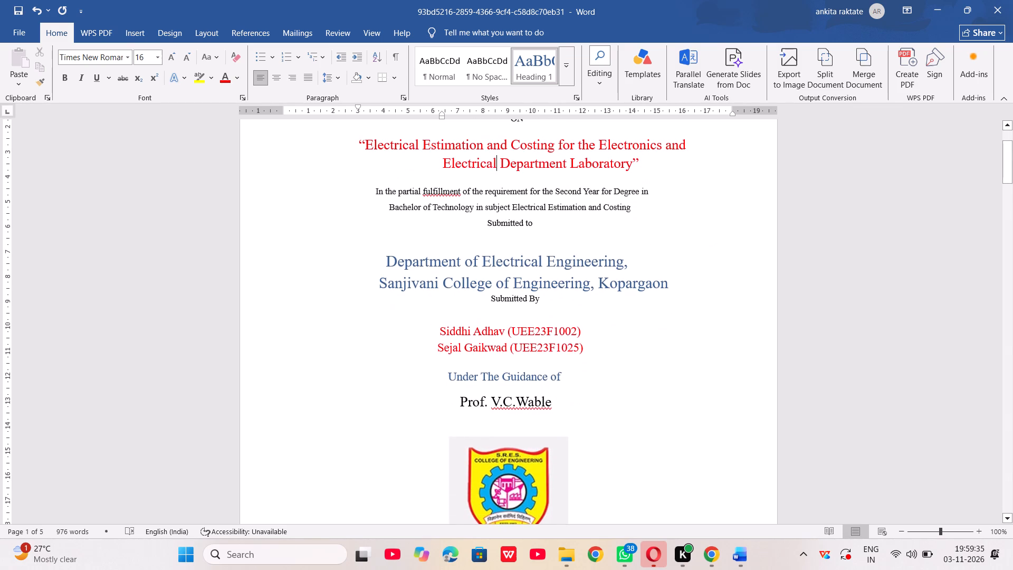
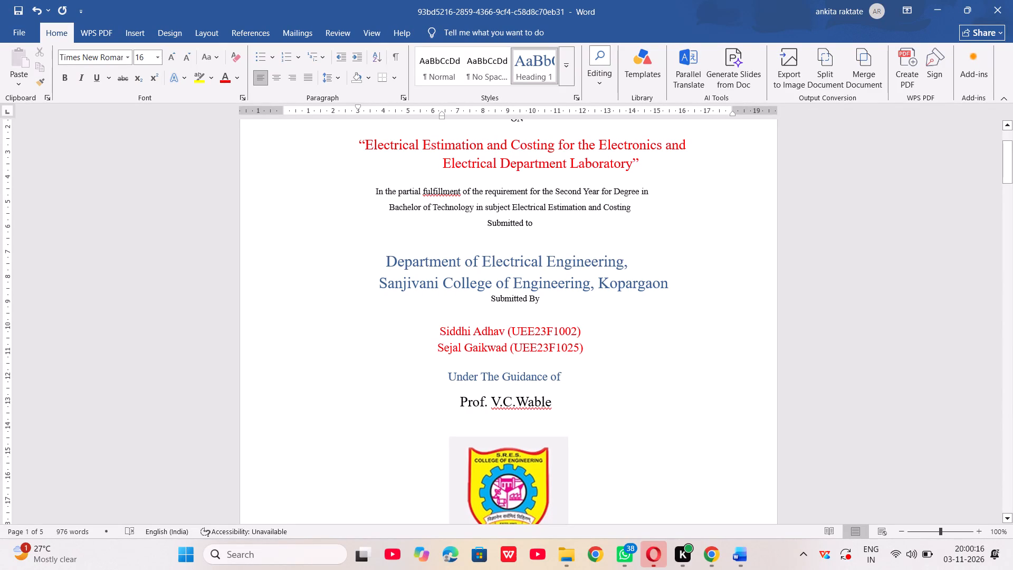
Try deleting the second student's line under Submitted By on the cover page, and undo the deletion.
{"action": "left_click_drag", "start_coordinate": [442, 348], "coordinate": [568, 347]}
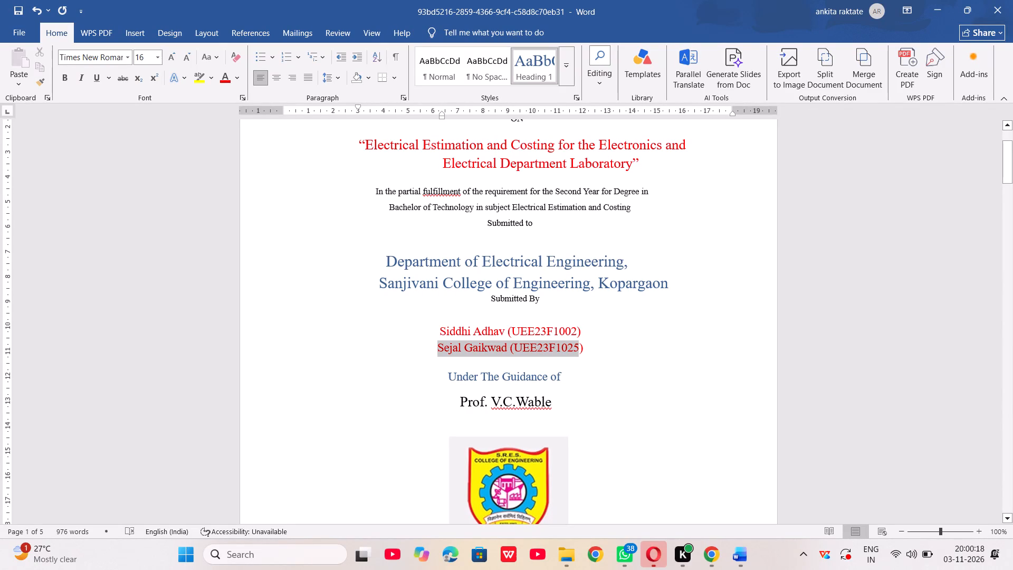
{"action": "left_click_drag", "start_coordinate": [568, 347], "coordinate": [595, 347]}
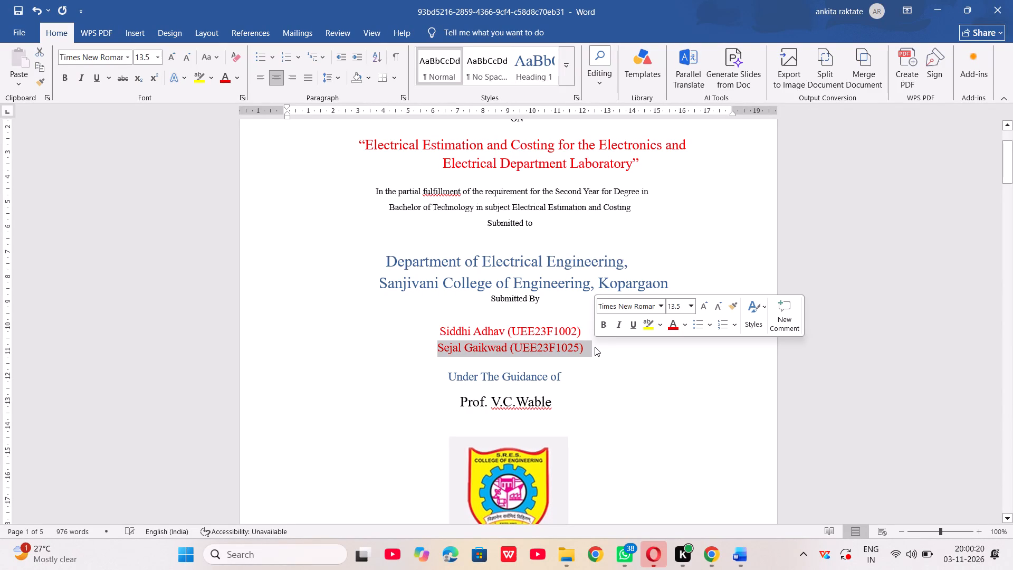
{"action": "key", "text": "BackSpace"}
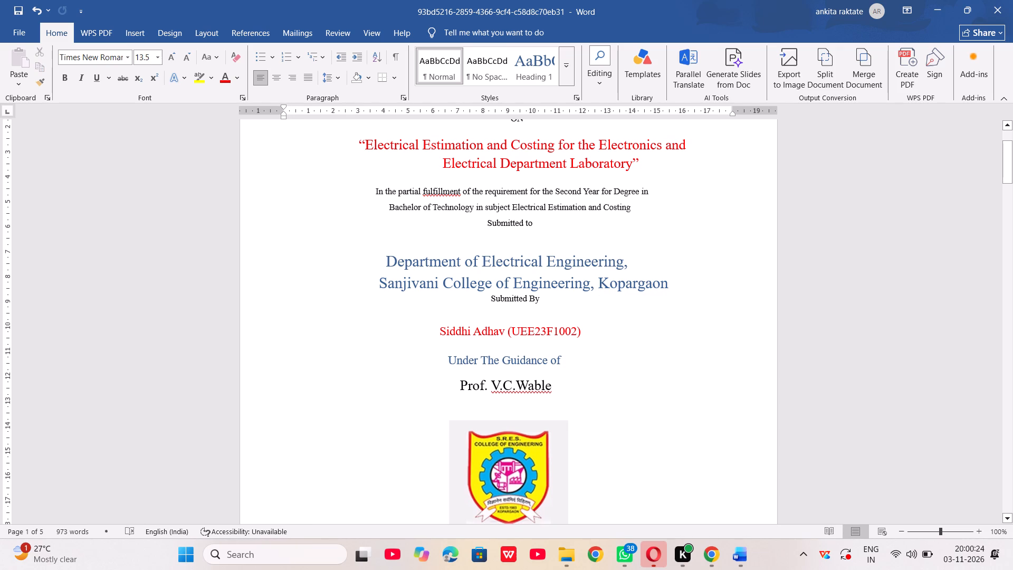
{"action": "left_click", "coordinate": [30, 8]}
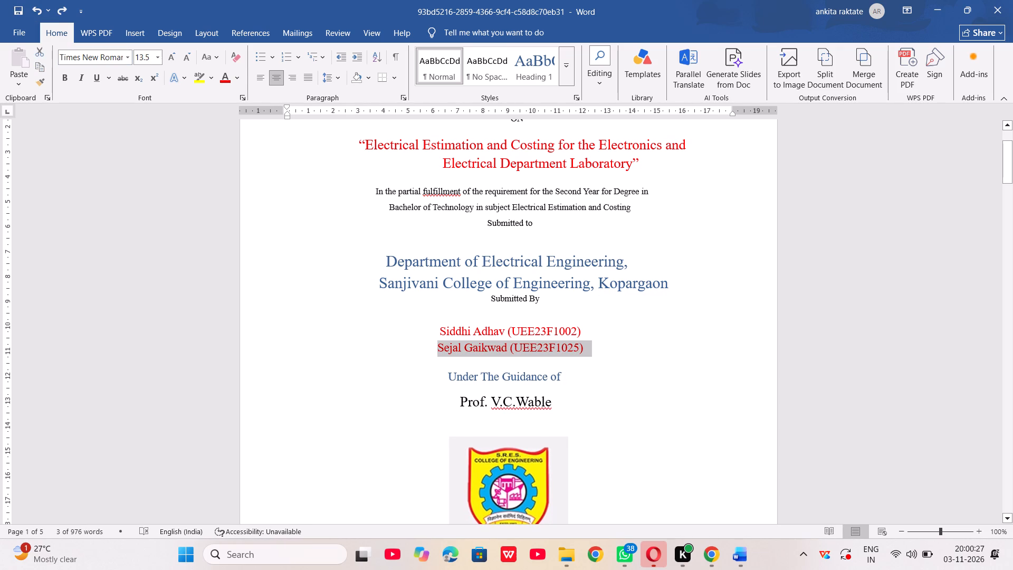
Replace the first student's name under Submitted By on the cover page with the new first submitter's full name.
{"action": "left_click", "coordinate": [502, 333]}
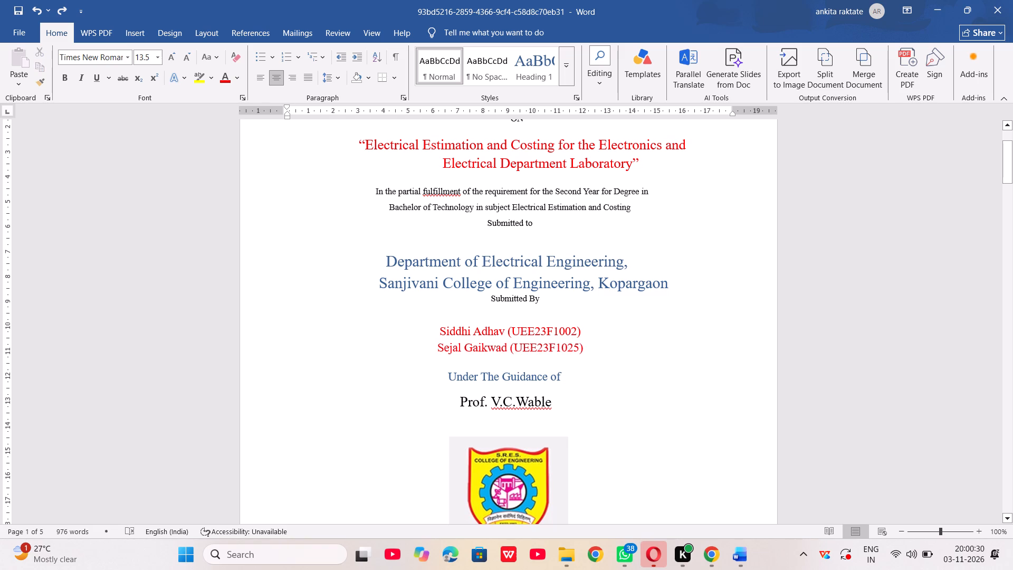
{"action": "key", "text": "BackSpace"}
{"action": "key", "text": "BackSpace"}
{"action": "key", "text": "BackSpace"}
{"action": "key", "text": "BackSpace"}
{"action": "key", "text": "BackSpace"}
{"action": "key", "text": "BackSpace"}
{"action": "key", "text": "BackSpace"}
{"action": "key", "text": "BackSpace"}
{"action": "key", "text": "BackSpace"}
{"action": "key", "text": "BackSpace"}
{"action": "key", "text": "BackSpace"}
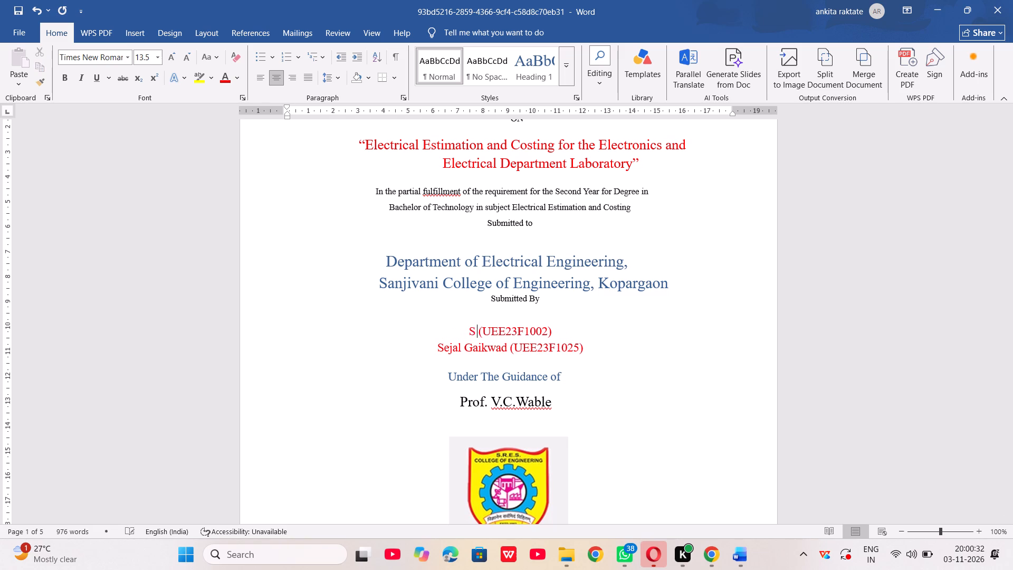
{"action": "key", "text": "BackSpace"}
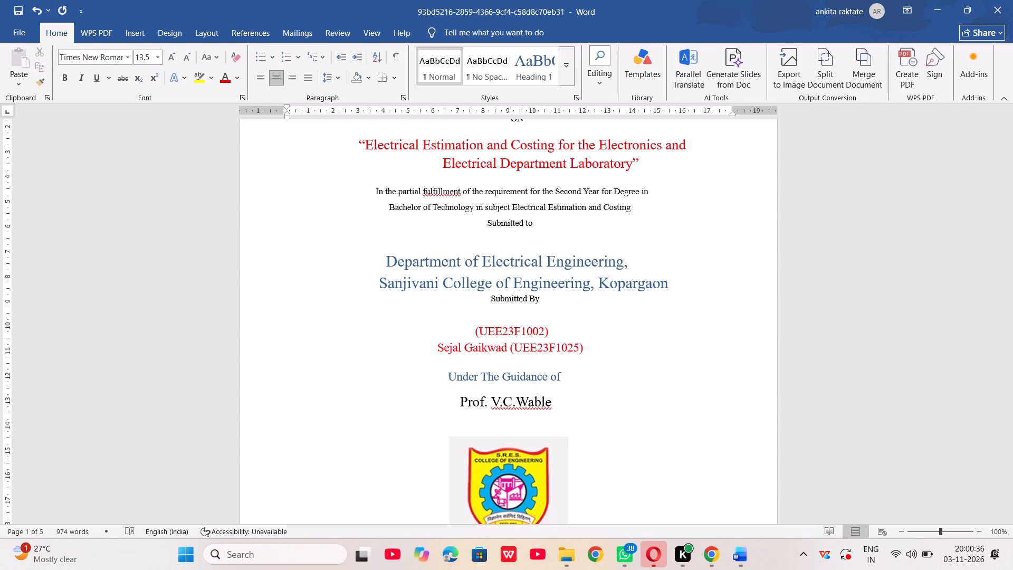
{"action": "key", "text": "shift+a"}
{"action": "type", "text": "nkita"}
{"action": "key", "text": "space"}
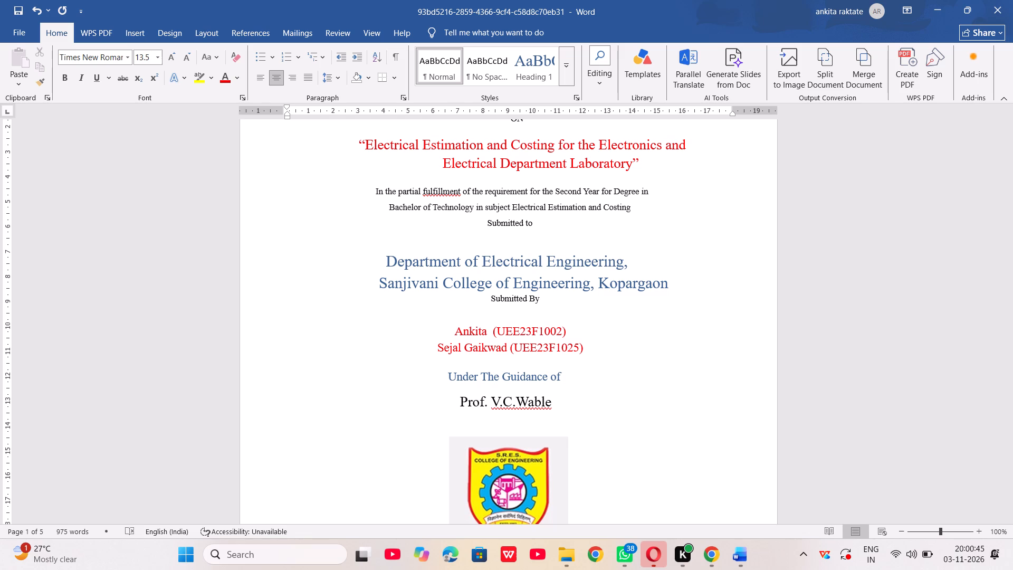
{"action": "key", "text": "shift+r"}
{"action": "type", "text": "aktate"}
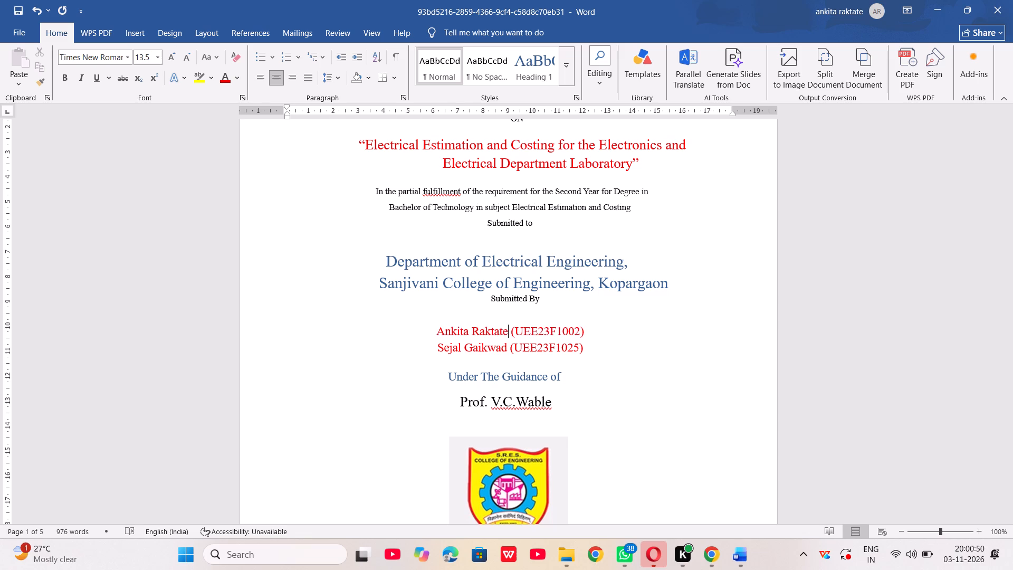
Change the last two digits of the first student's roll number to the new submitter's own.
{"action": "left_click", "coordinate": [578, 333]}
{"action": "key", "text": "BackSpace"}
{"action": "key", "text": "BackSpace"}
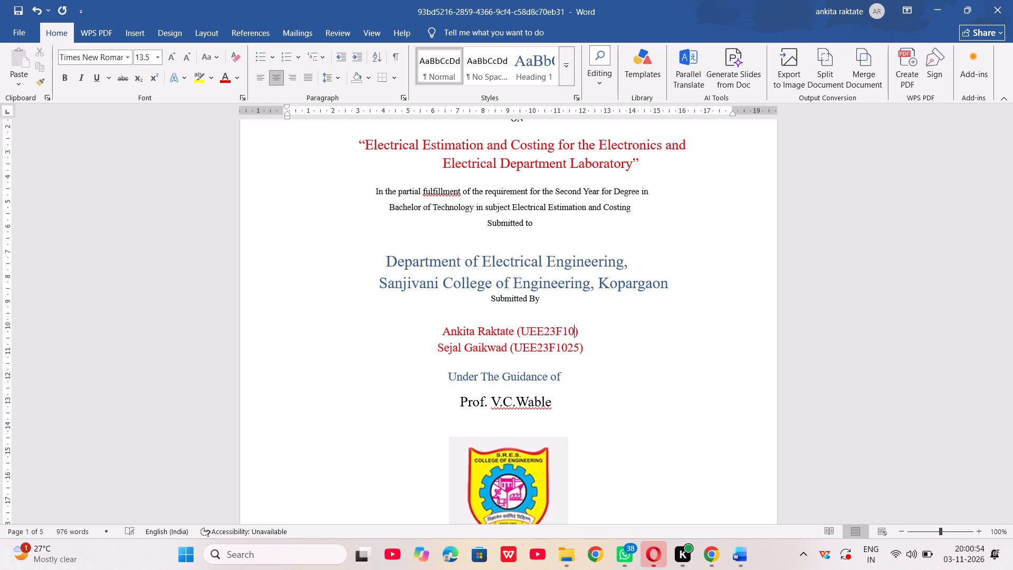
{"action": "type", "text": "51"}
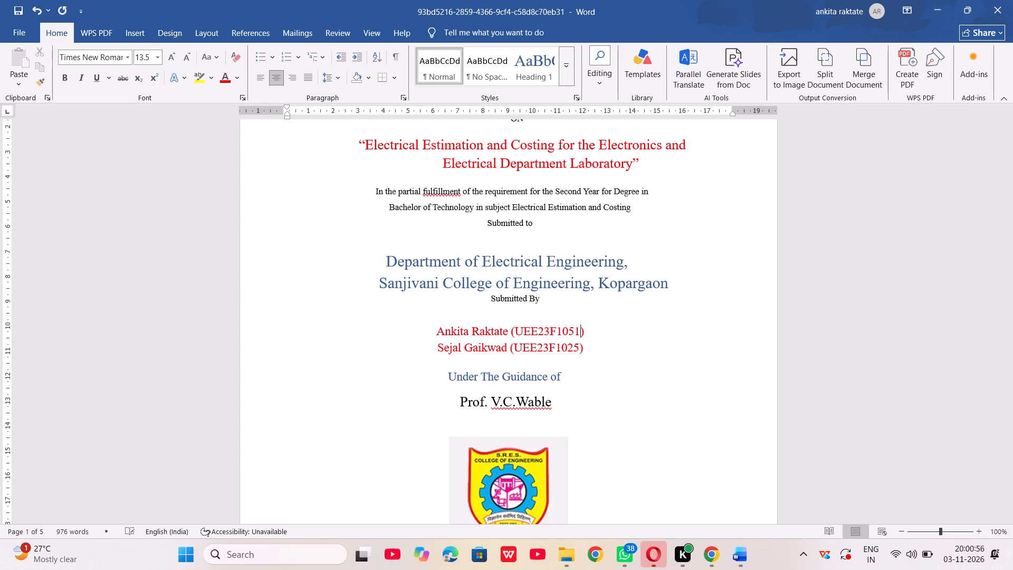
Replace the second student's name under Submitted By with the new second submitter's full name.
{"action": "left_click", "coordinate": [506, 350]}
{"action": "key", "text": "BackSpace"}
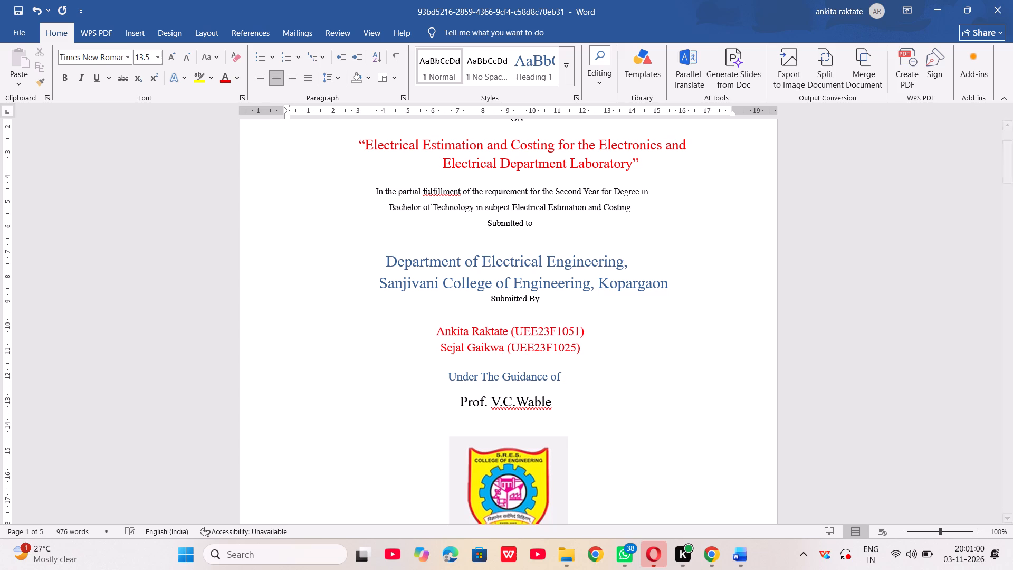
{"action": "key", "text": "BackSpace"}
{"action": "key", "text": "BackSpace"}
{"action": "key", "text": "BackSpace"}
{"action": "key", "text": "BackSpace"}
{"action": "key", "text": "BackSpace"}
{"action": "key", "text": "BackSpace"}
{"action": "key", "text": "BackSpace"}
{"action": "key", "text": "BackSpace"}
{"action": "key", "text": "BackSpace"}
{"action": "key", "text": "BackSpace"}
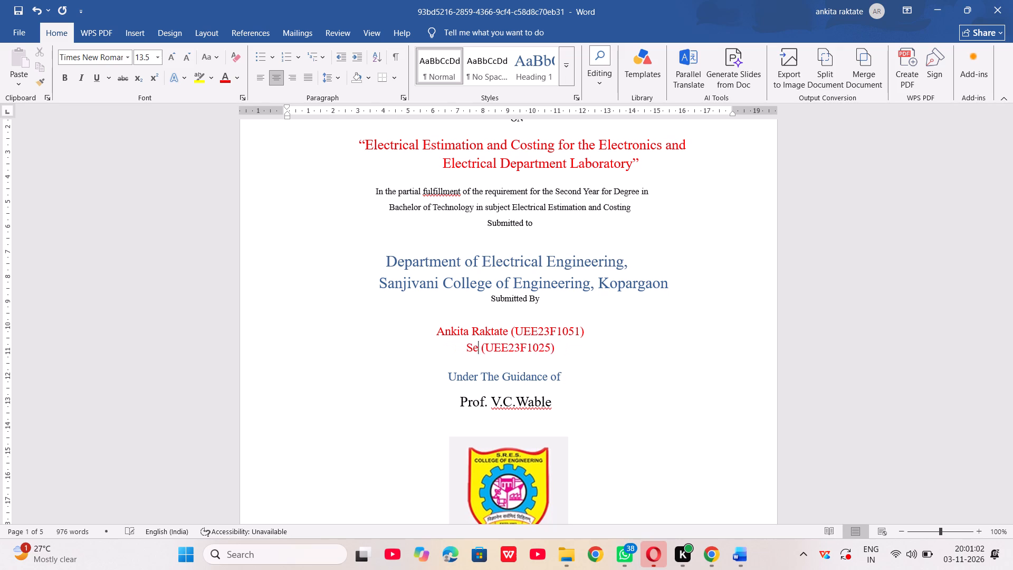
{"action": "key", "text": "BackSpace"}
{"action": "key", "text": "BackSpace"}
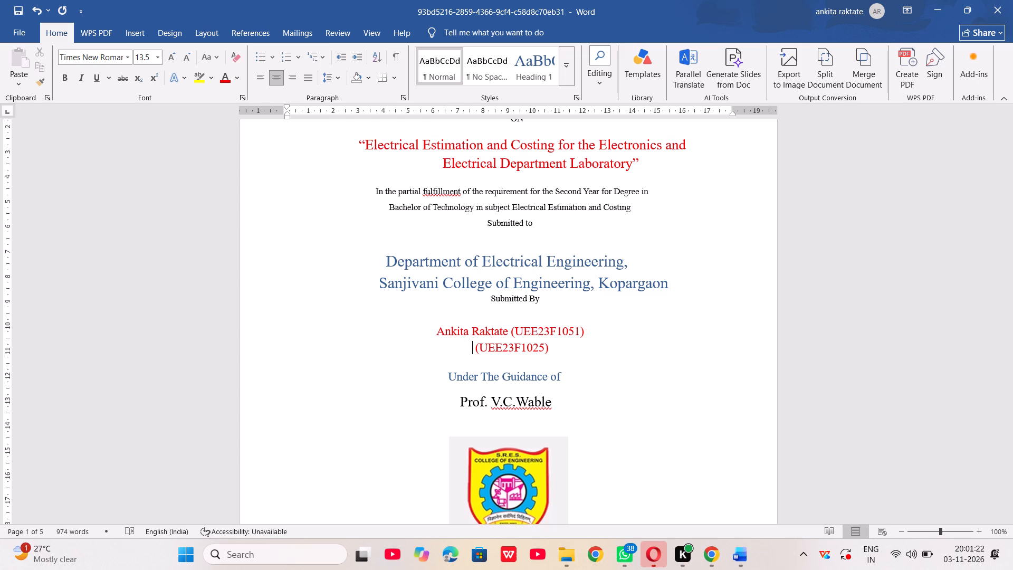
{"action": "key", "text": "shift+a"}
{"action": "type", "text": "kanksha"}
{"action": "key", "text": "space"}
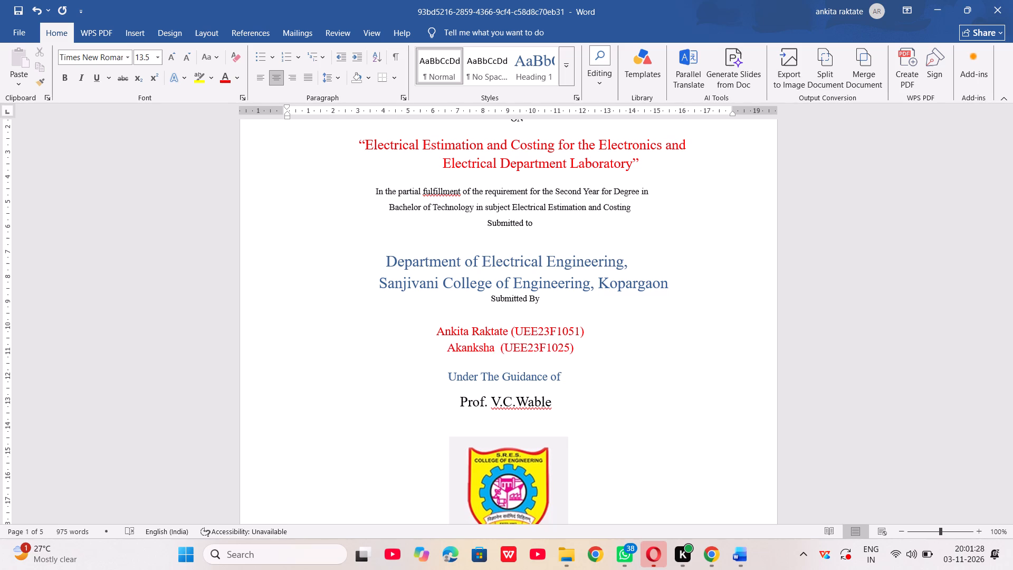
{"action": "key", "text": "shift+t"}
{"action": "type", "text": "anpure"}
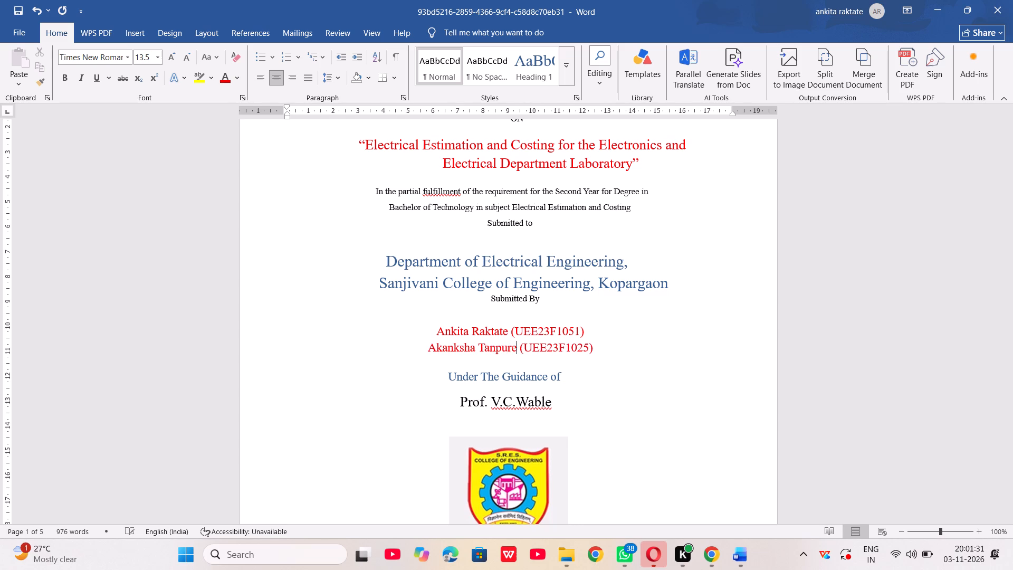
Change the last two digits of the second student's roll number to the new submitter's own.
{"action": "left_click", "coordinate": [586, 348]}
{"action": "left_click", "coordinate": [589, 346]}
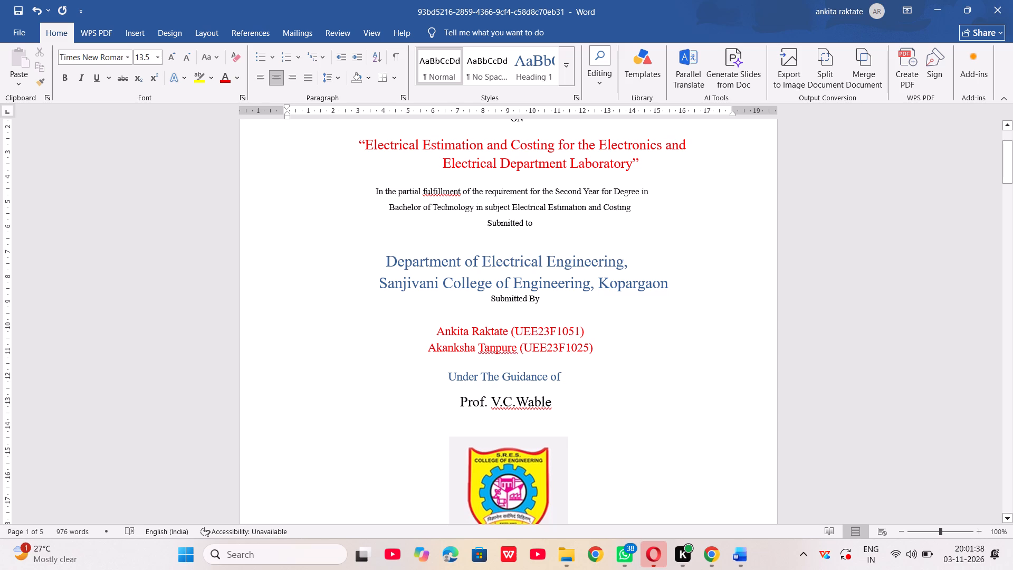
{"action": "key", "text": "BackSpace"}
{"action": "key", "text": "BackSpace"}
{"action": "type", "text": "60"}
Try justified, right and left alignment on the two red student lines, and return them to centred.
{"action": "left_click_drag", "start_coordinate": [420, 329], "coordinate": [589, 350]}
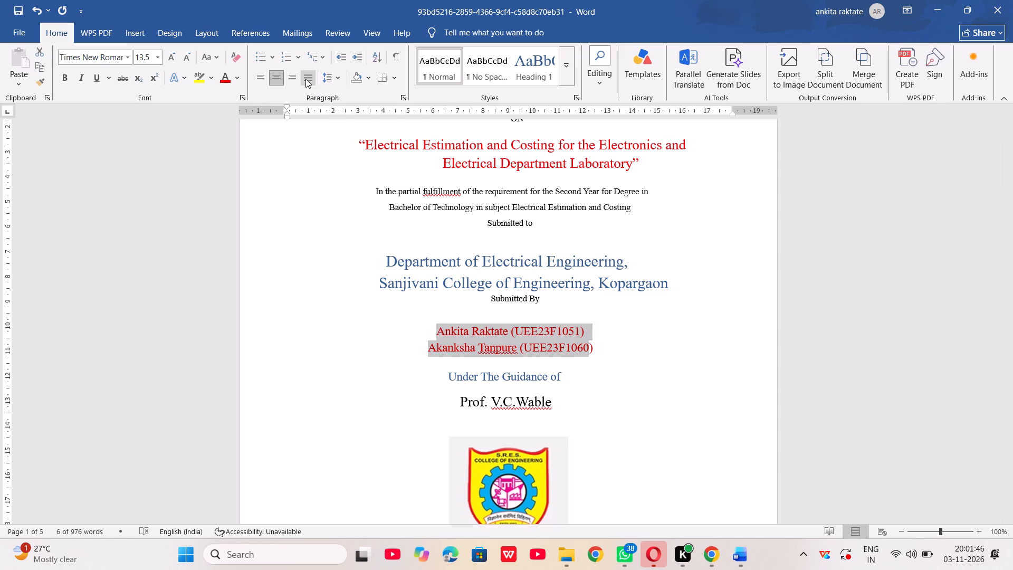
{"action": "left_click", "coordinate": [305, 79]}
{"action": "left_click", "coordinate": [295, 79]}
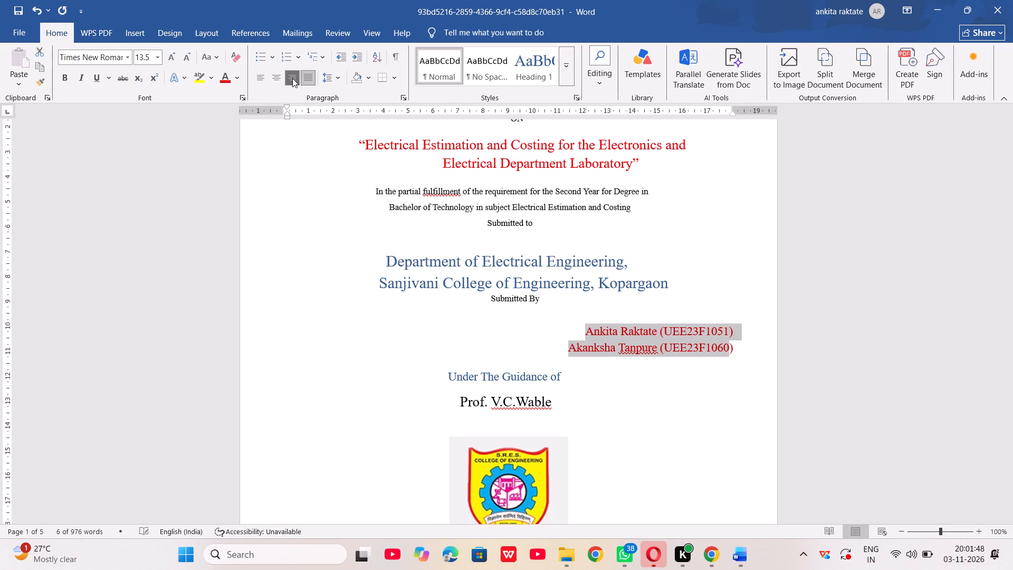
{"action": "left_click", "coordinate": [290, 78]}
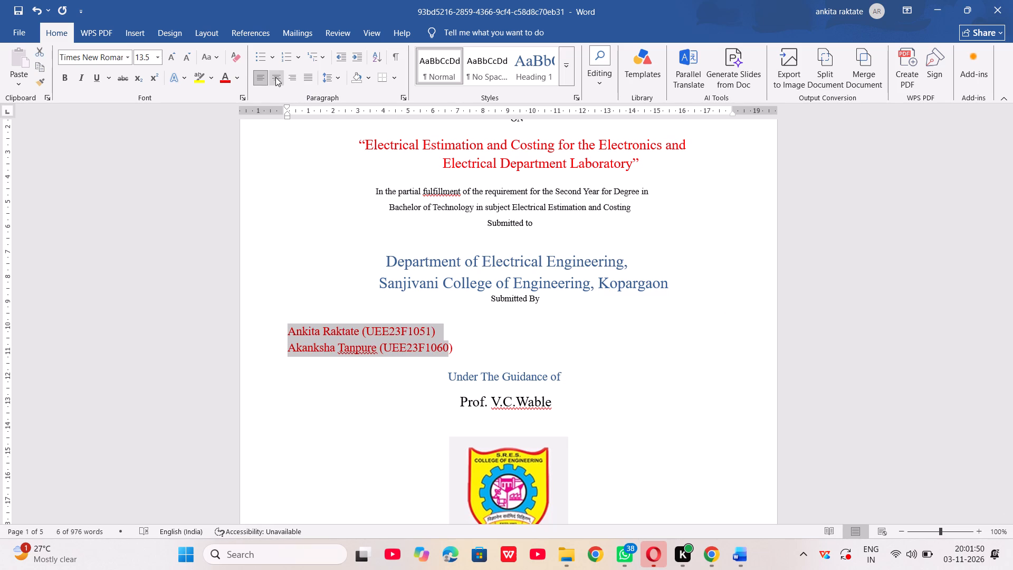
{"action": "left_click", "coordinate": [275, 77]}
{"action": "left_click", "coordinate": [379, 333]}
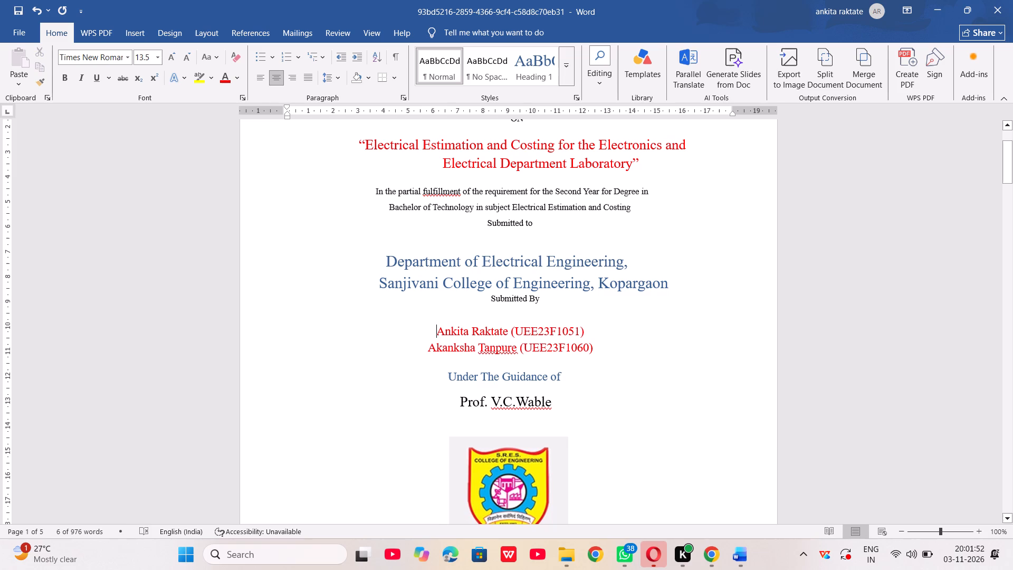
Examine the rest of the cover page and the certificate page for student names and report title wording.
{"action": "scroll", "coordinate": [495, 376], "scroll_direction": "down", "scroll_amount": 7}
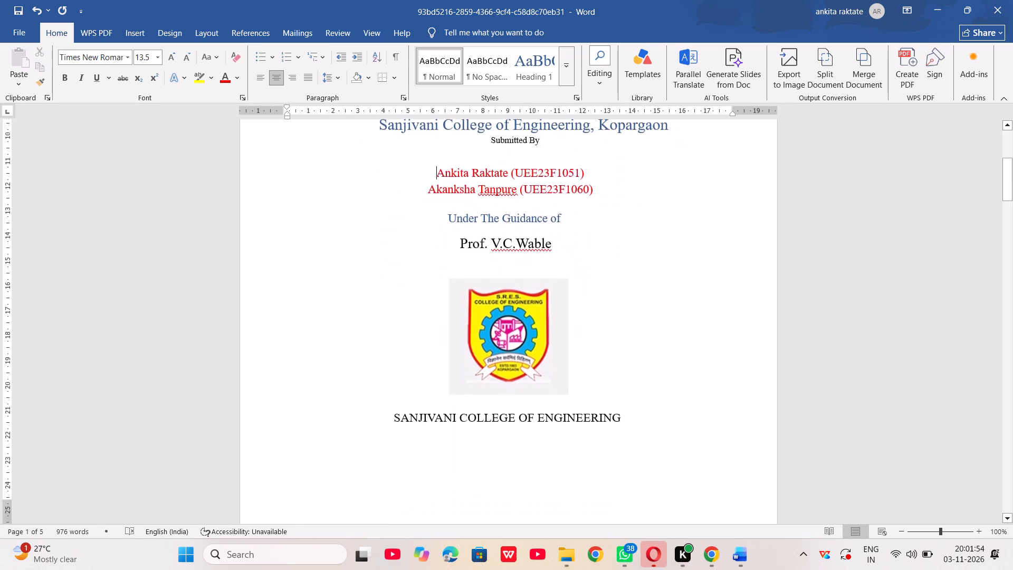
{"action": "scroll", "coordinate": [495, 376], "scroll_direction": "down", "scroll_amount": 10}
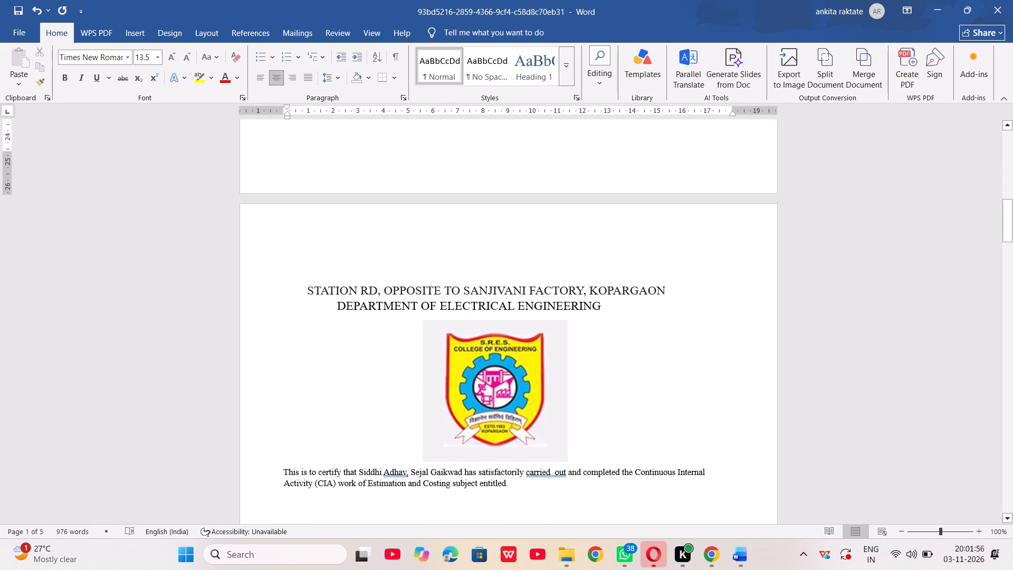
{"action": "scroll", "coordinate": [434, 350], "scroll_direction": "up", "scroll_amount": 11}
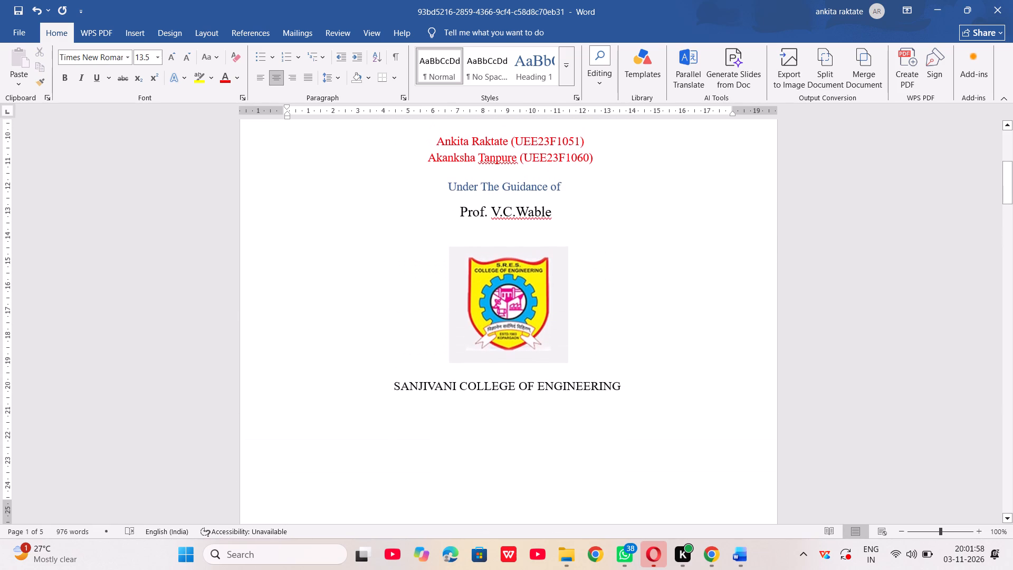
{"action": "scroll", "coordinate": [434, 350], "scroll_direction": "up", "scroll_amount": 1}
{"action": "scroll", "coordinate": [434, 350], "scroll_direction": "down", "scroll_amount": 20}
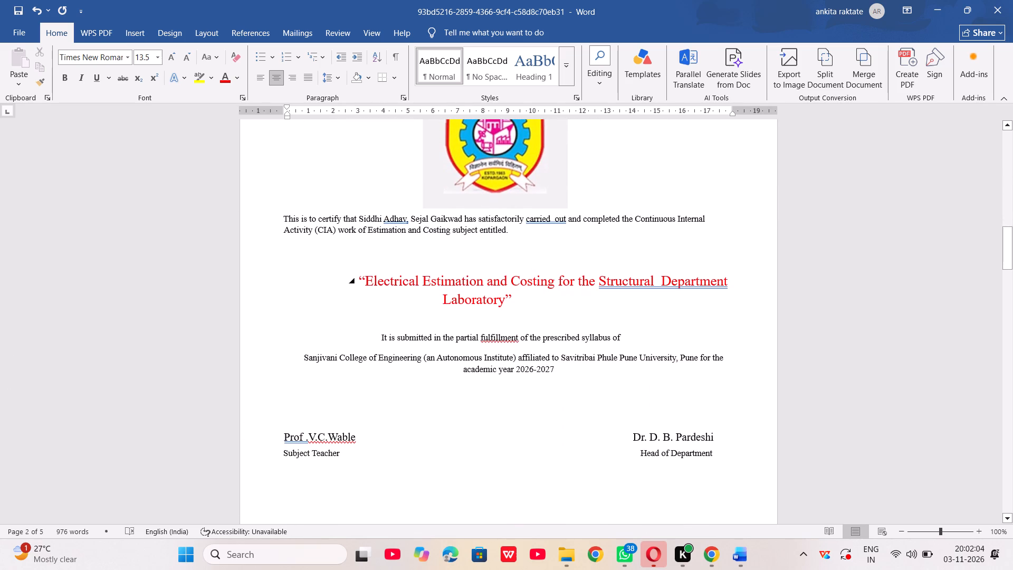
Copy the words "Electronics and Electrical" from the red report title on the cover page.
{"action": "scroll", "coordinate": [591, 279], "scroll_direction": "up", "scroll_amount": 19}
{"action": "scroll", "coordinate": [591, 279], "scroll_direction": "up", "scroll_amount": 10}
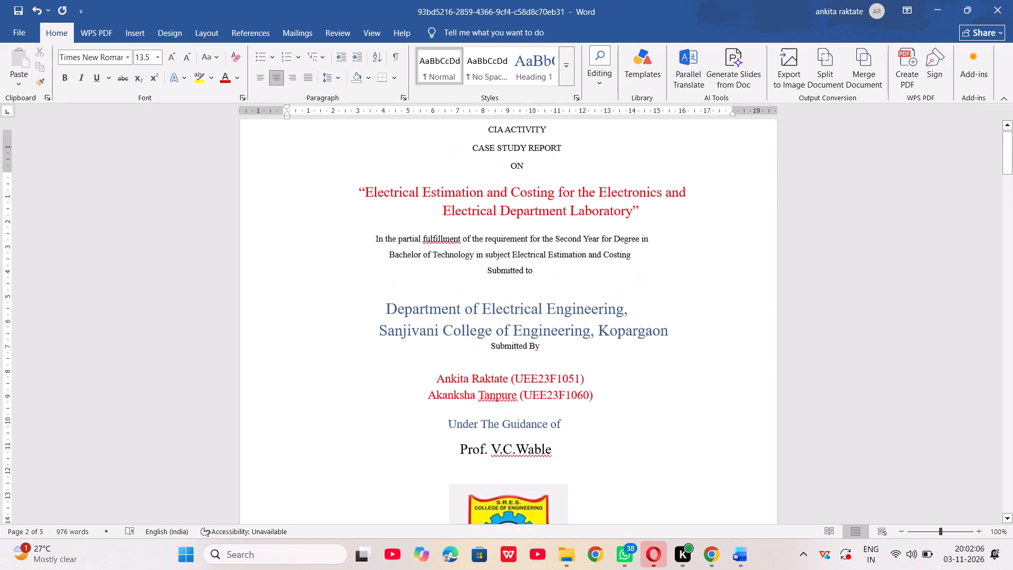
{"action": "scroll", "coordinate": [591, 279], "scroll_direction": "up", "scroll_amount": 1}
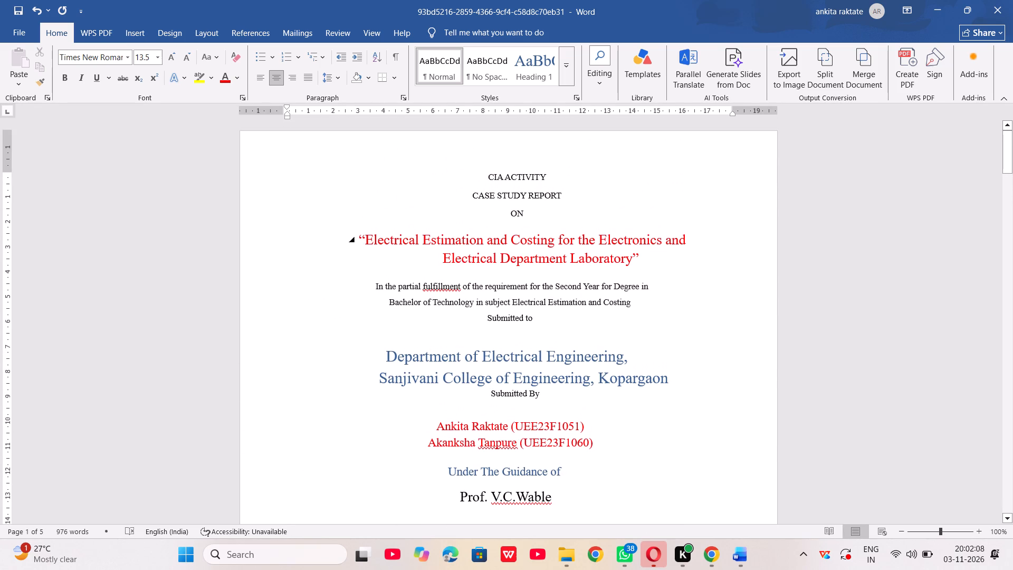
{"action": "left_click_drag", "start_coordinate": [600, 238], "coordinate": [512, 271]}
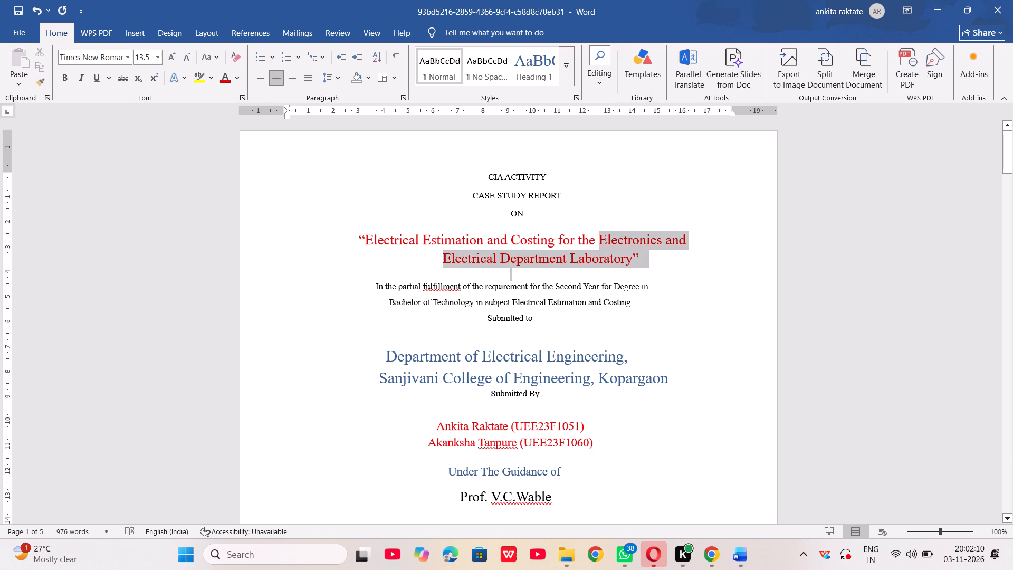
{"action": "left_click_drag", "start_coordinate": [512, 271], "coordinate": [493, 261]}
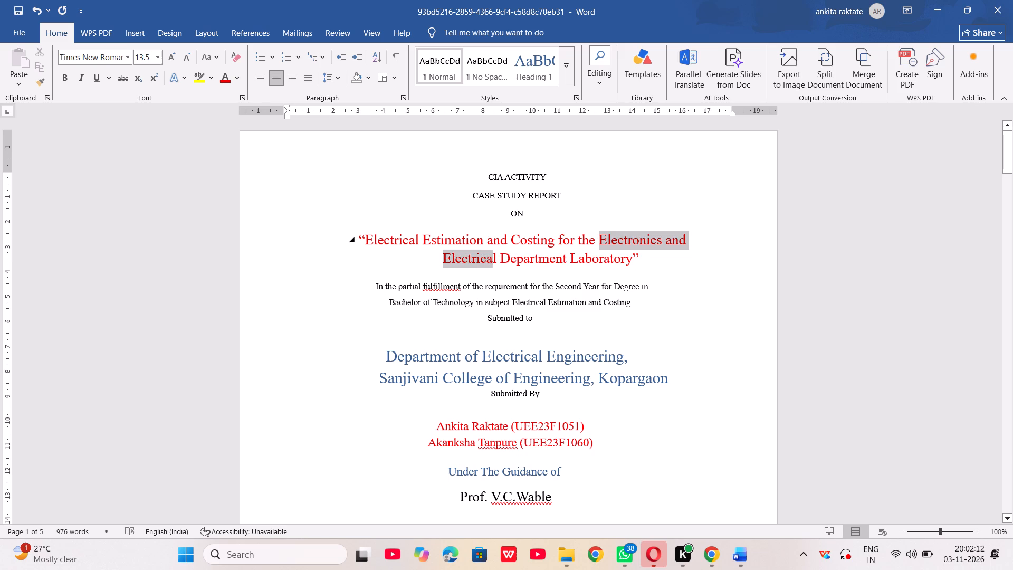
{"action": "left_click_drag", "start_coordinate": [493, 261], "coordinate": [496, 260]}
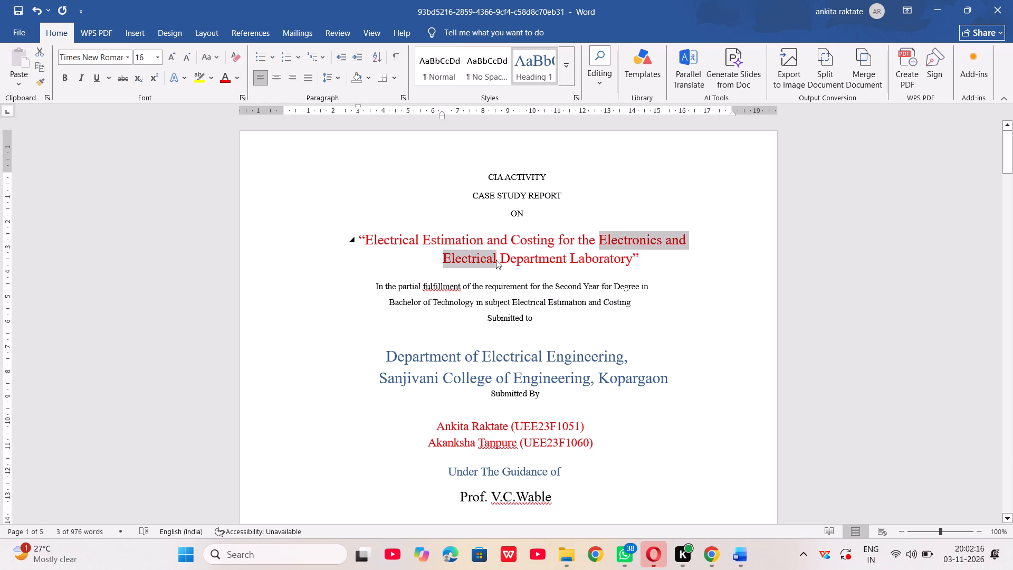
{"action": "key", "text": "ctrl+c"}
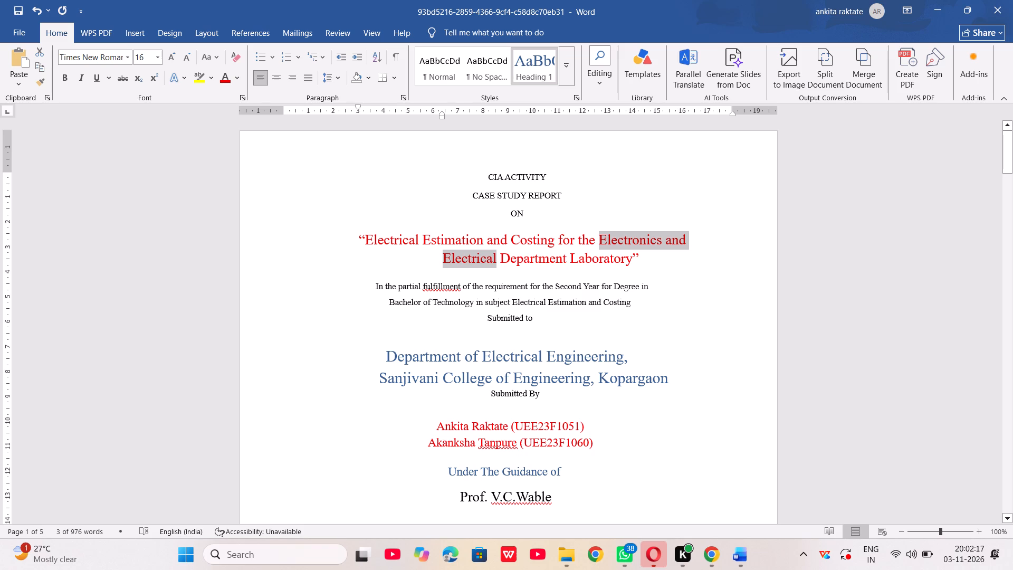
Replace the department name in the certificate page's red title with the copied "Electronics and Electrical".
{"action": "left_click", "coordinate": [677, 301]}
{"action": "scroll", "coordinate": [681, 302], "scroll_direction": "down", "scroll_amount": 18}
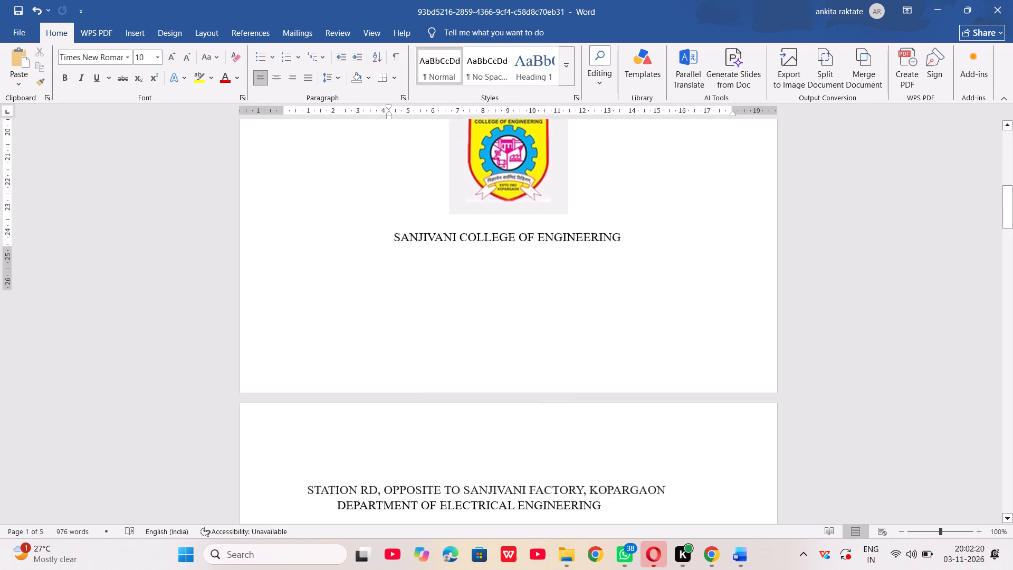
{"action": "scroll", "coordinate": [681, 302], "scroll_direction": "down", "scroll_amount": 8}
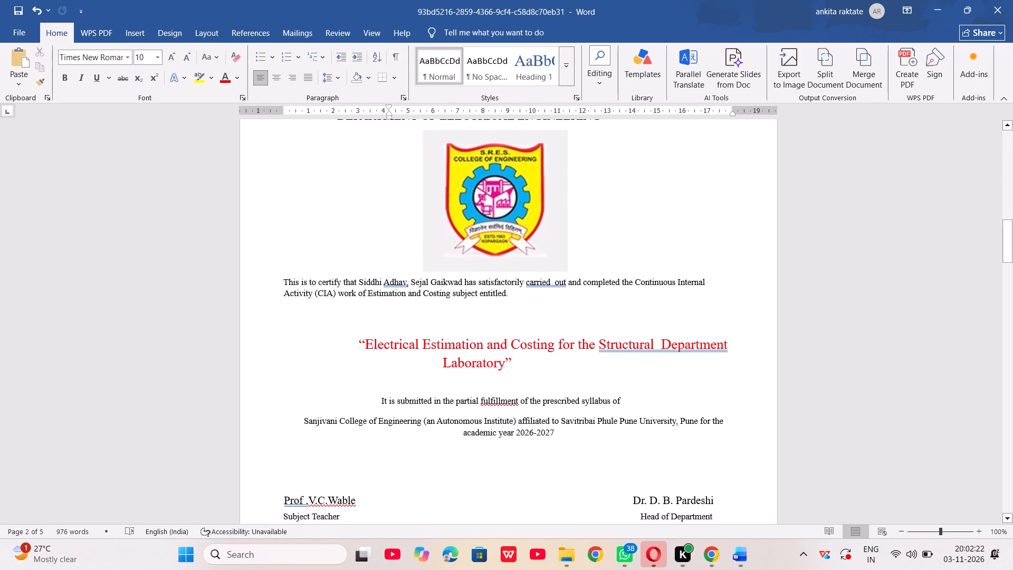
{"action": "scroll", "coordinate": [681, 302], "scroll_direction": "up", "scroll_amount": 4}
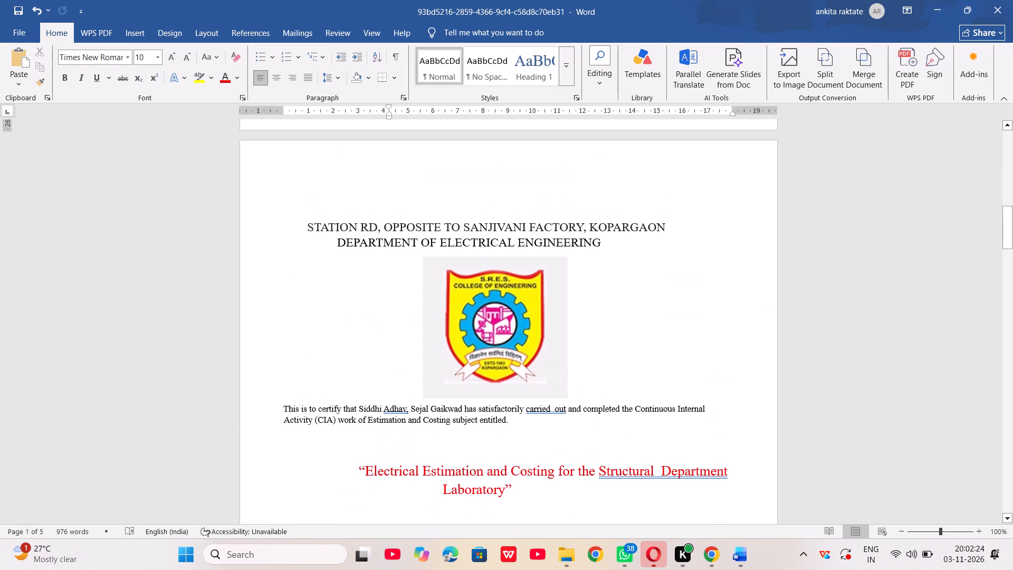
{"action": "scroll", "coordinate": [681, 302], "scroll_direction": "down", "scroll_amount": 5}
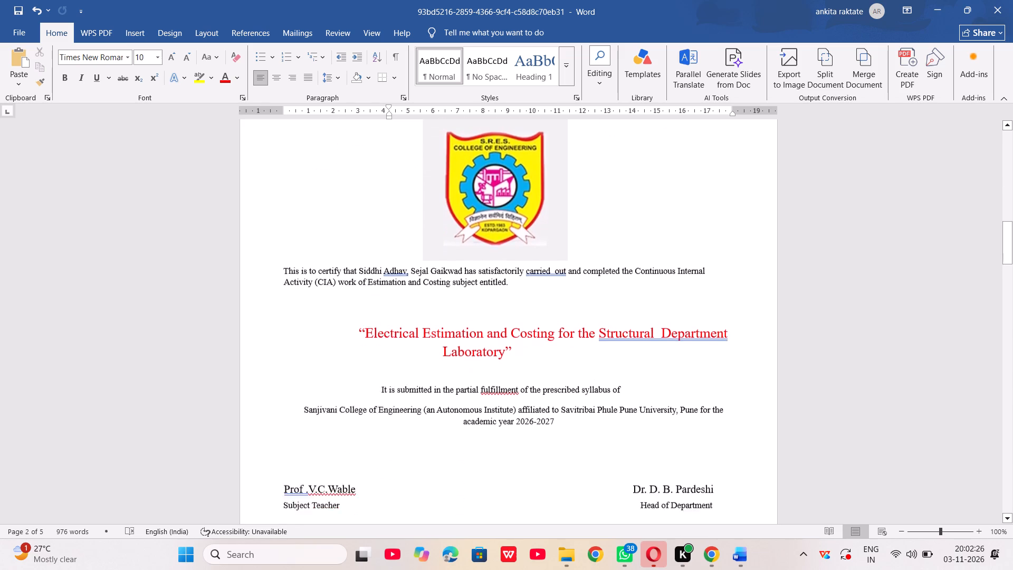
{"action": "scroll", "coordinate": [681, 302], "scroll_direction": "down", "scroll_amount": 2}
{"action": "scroll", "coordinate": [681, 302], "scroll_direction": "up", "scroll_amount": 6}
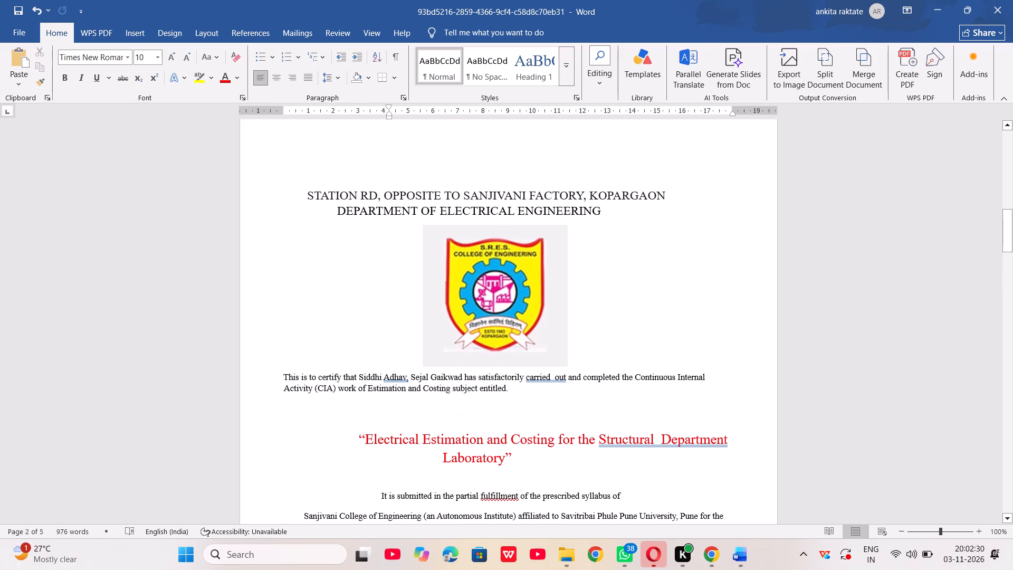
{"action": "left_click_drag", "start_coordinate": [599, 430], "coordinate": [629, 441]}
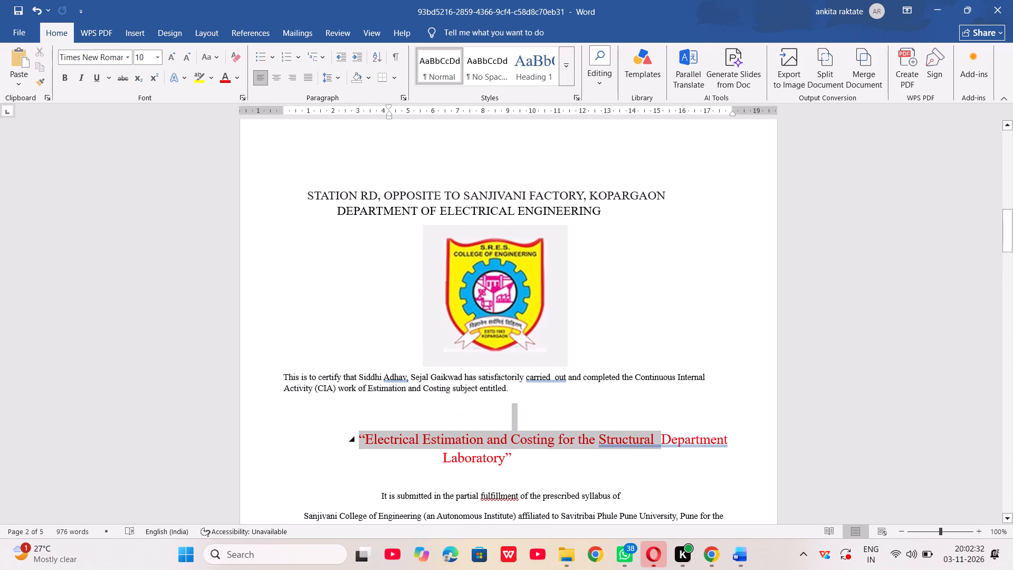
{"action": "left_click", "coordinate": [626, 452]}
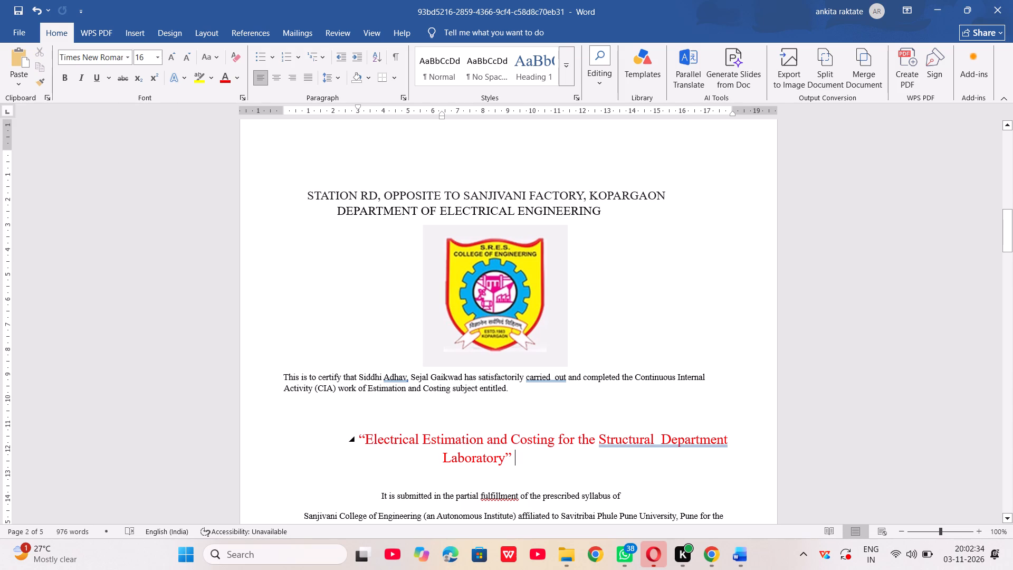
{"action": "left_click_drag", "start_coordinate": [658, 439], "coordinate": [599, 443]}
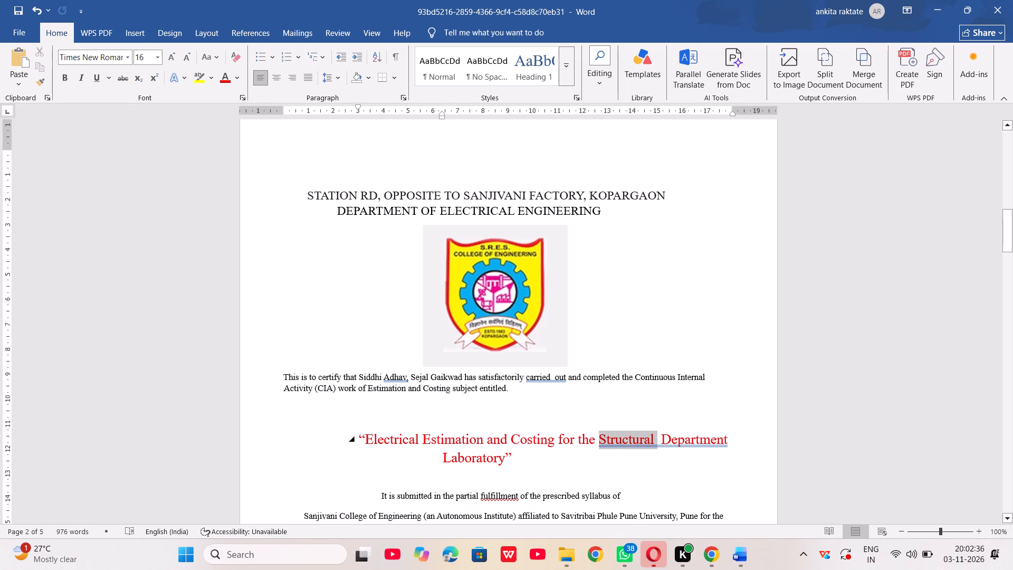
{"action": "left_click_drag", "start_coordinate": [599, 443], "coordinate": [599, 444]}
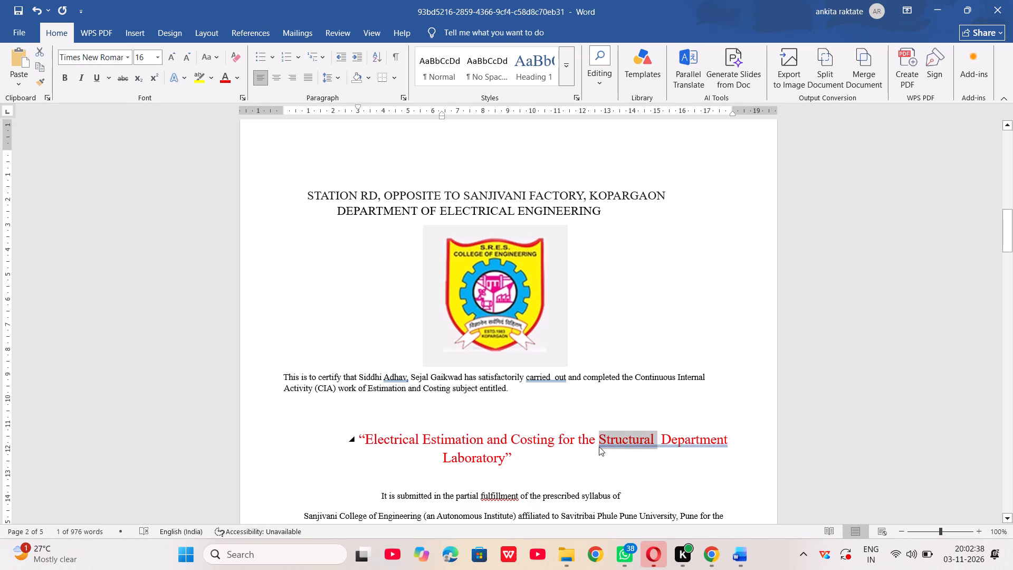
{"action": "key", "text": "ctrl+v"}
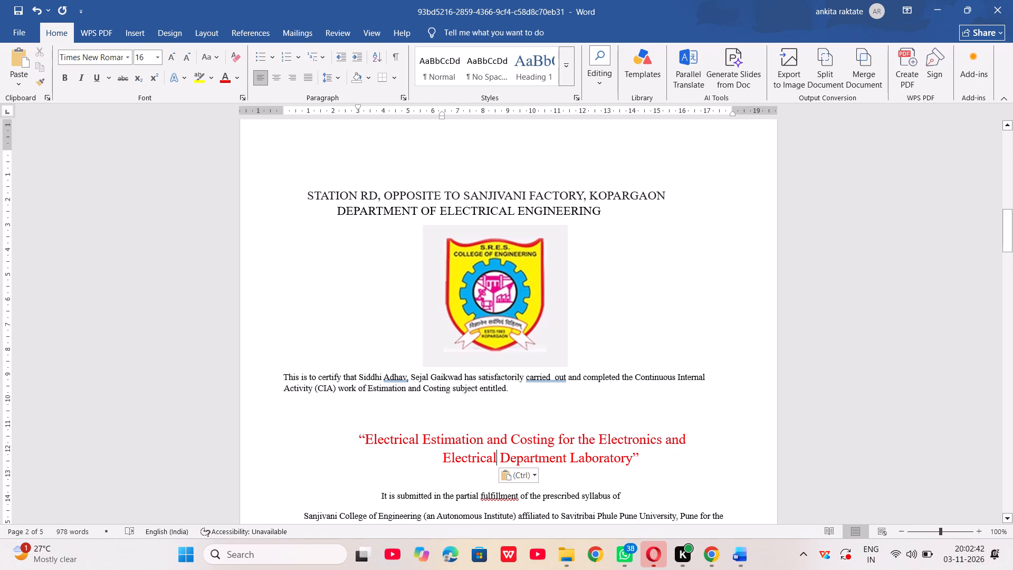
Delete both existing student names from the certificate sentence after "This is to certify that".
{"action": "scroll", "coordinate": [374, 472], "scroll_direction": "down", "scroll_amount": 3}
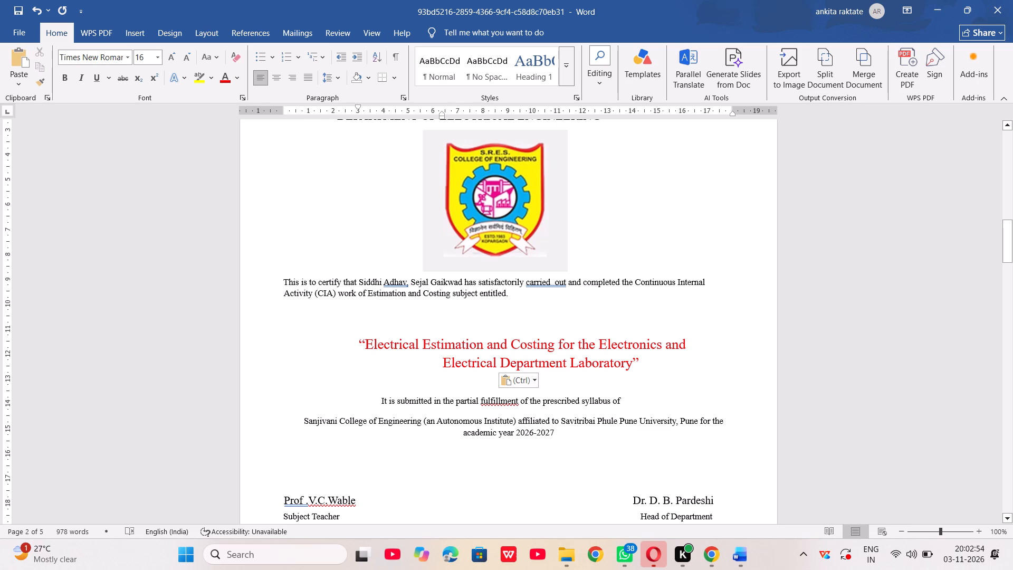
{"action": "left_click", "coordinate": [464, 279]}
{"action": "key", "text": "BackSpace"}
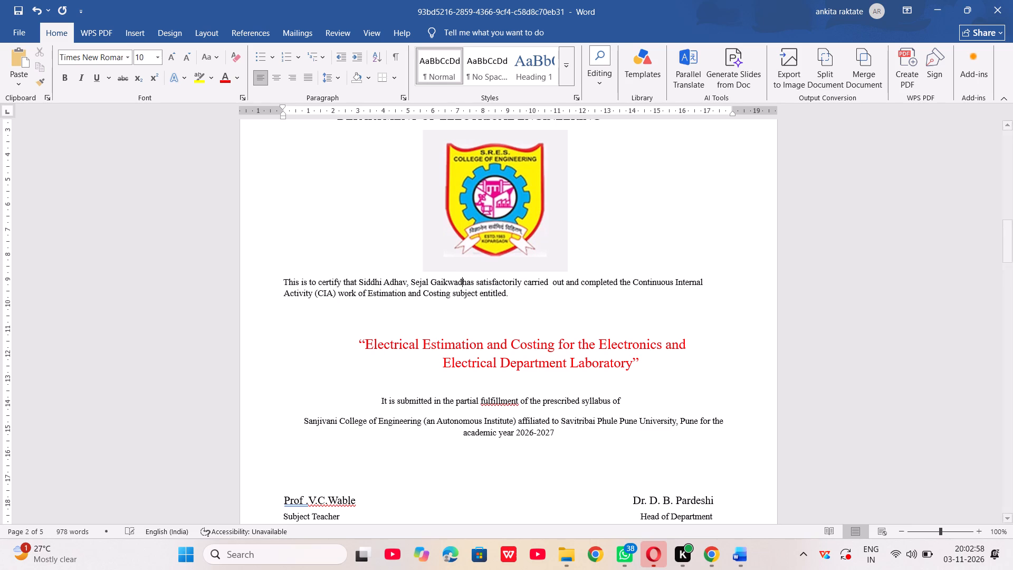
{"action": "key", "text": "BackSpace"}
{"action": "key", "text": "BackSpace"}
{"action": "key", "text": "BackSpace"}
{"action": "key", "text": "BackSpace"}
{"action": "key", "text": "BackSpace"}
{"action": "key", "text": "BackSpace"}
{"action": "key", "text": "BackSpace"}
{"action": "key", "text": "BackSpace"}
{"action": "key", "text": "BackSpace"}
{"action": "key", "text": "BackSpace"}
{"action": "key", "text": "BackSpace"}
{"action": "key", "text": "BackSpace"}
{"action": "key", "text": "BackSpace"}
{"action": "key", "text": "BackSpace"}
{"action": "key", "text": "BackSpace"}
{"action": "key", "text": "BackSpace"}
{"action": "key", "text": "BackSpace"}
{"action": "key", "text": "BackSpace"}
{"action": "key", "text": "BackSpace"}
{"action": "key", "text": "BackSpace"}
{"action": "key", "text": "BackSpace"}
{"action": "key", "text": "BackSpace"}
{"action": "key", "text": "BackSpace"}
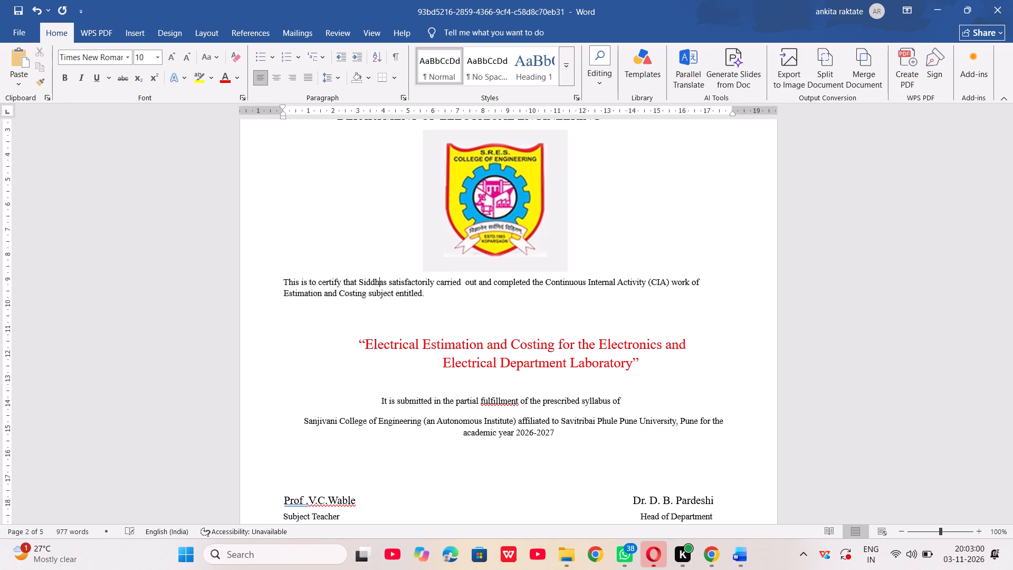
{"action": "key", "text": "BackSpace"}
{"action": "key", "text": "BackSpace"}
{"action": "key", "text": "BackSpace"}
{"action": "key", "text": "BackSpace"}
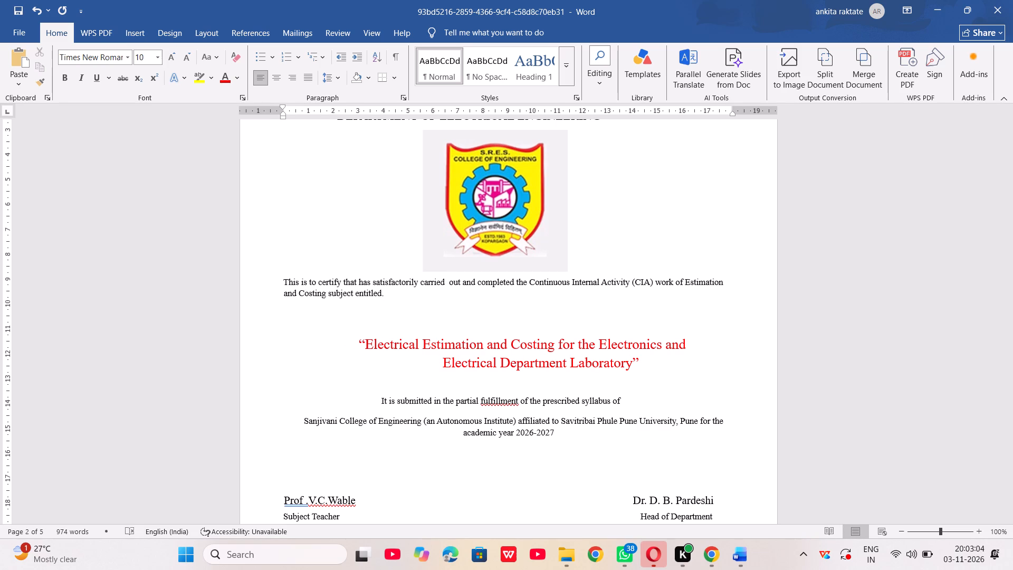
Enter the two new submitters' full names, separated by a comma, after "This is to certify that" in the certificate sentence.
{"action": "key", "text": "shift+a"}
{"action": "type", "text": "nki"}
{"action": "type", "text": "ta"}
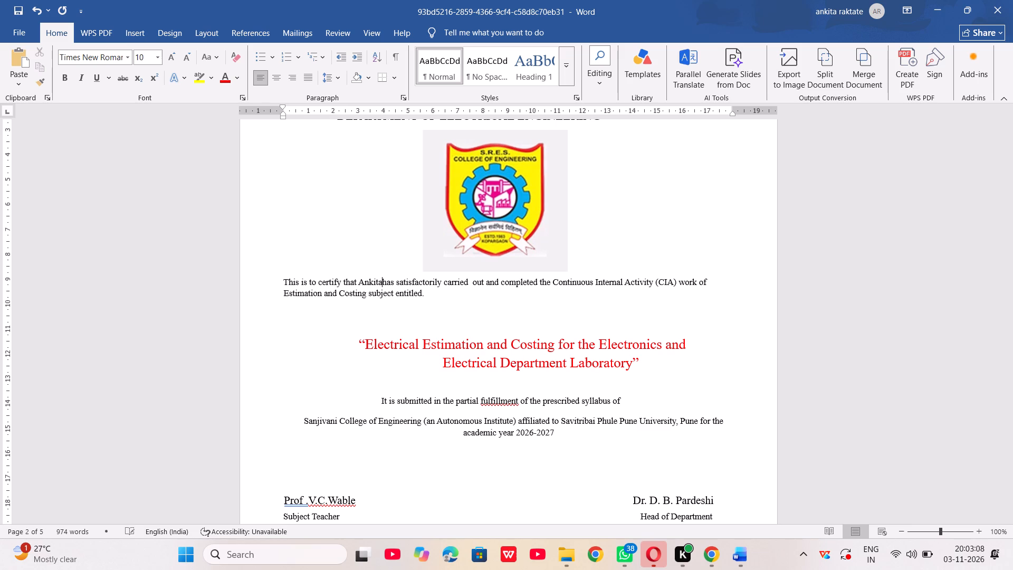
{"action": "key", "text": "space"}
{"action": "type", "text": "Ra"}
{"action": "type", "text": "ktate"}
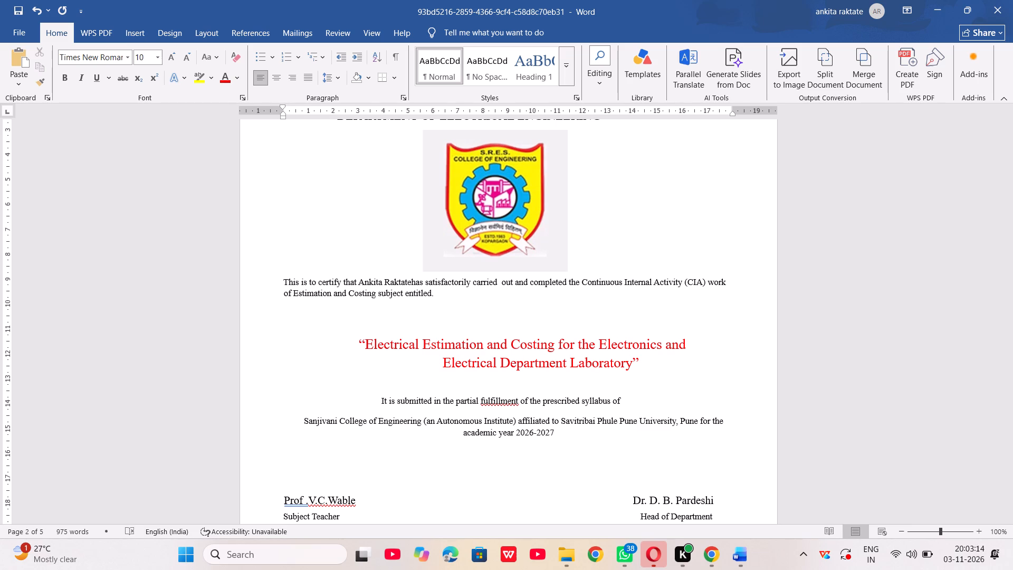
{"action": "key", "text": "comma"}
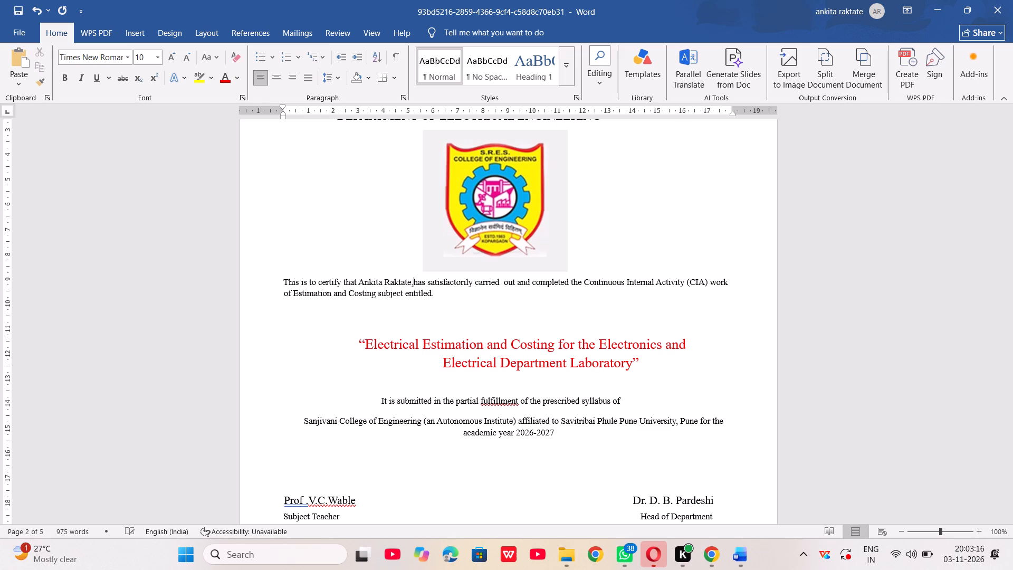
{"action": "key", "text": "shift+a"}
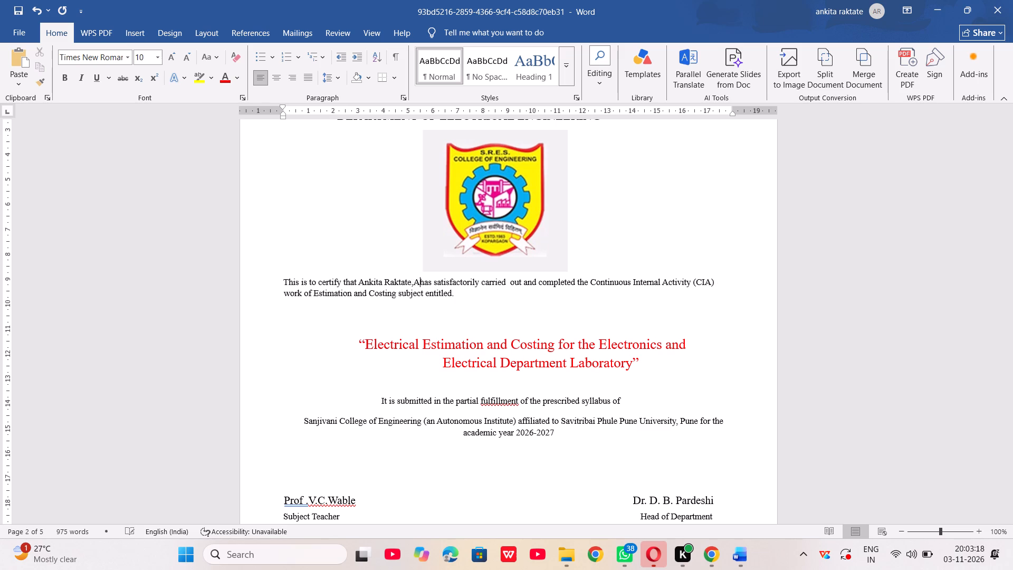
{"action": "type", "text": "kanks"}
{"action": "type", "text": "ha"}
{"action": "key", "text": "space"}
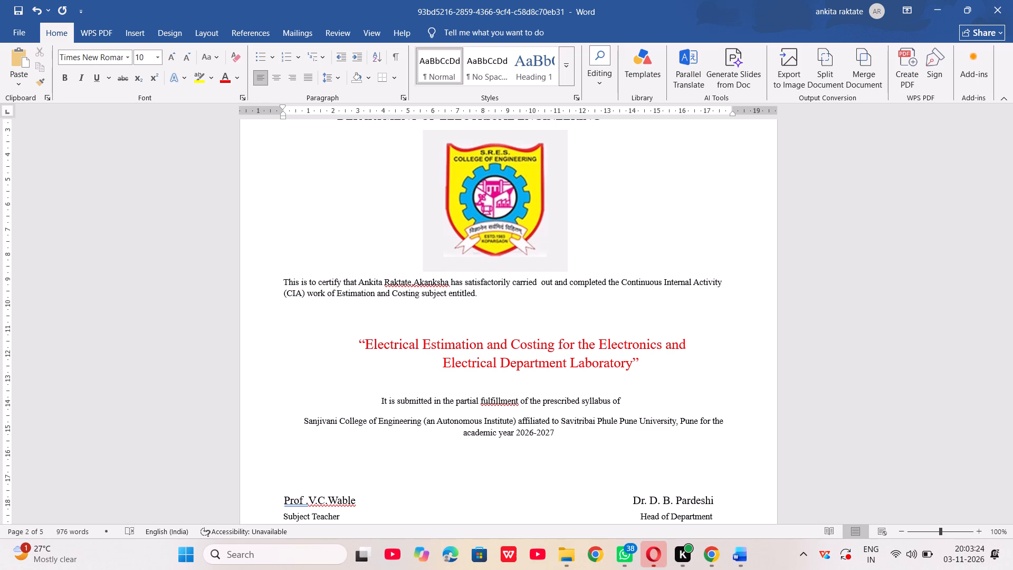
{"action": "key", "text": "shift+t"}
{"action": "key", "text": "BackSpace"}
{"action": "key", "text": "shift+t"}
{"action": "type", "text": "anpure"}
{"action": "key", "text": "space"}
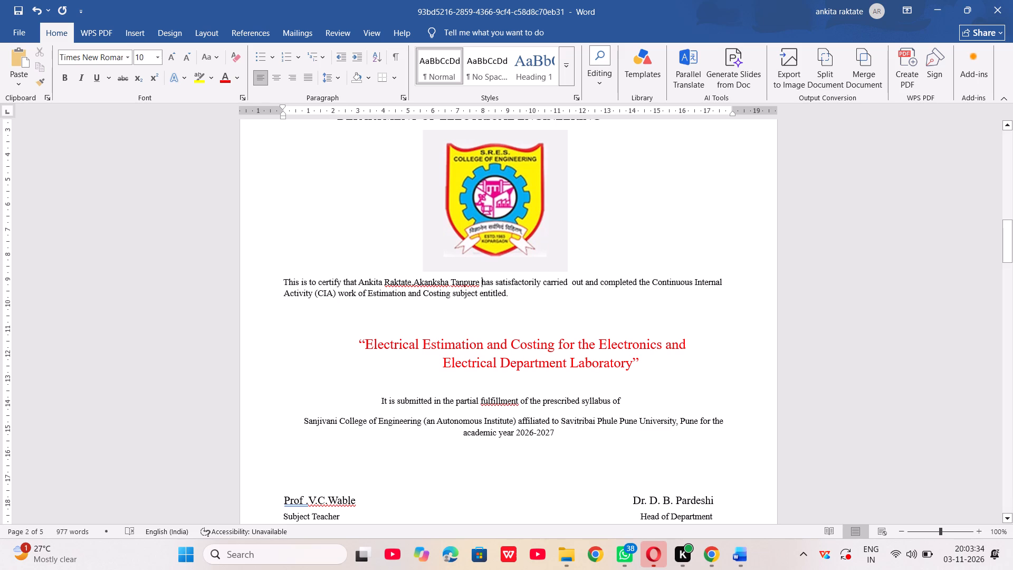
Review the certificate page, the start of the abstract page and the cover page for details and layout needing correction.
{"action": "scroll", "coordinate": [413, 401], "scroll_direction": "up", "scroll_amount": 1}
{"action": "scroll", "coordinate": [413, 401], "scroll_direction": "down", "scroll_amount": 2}
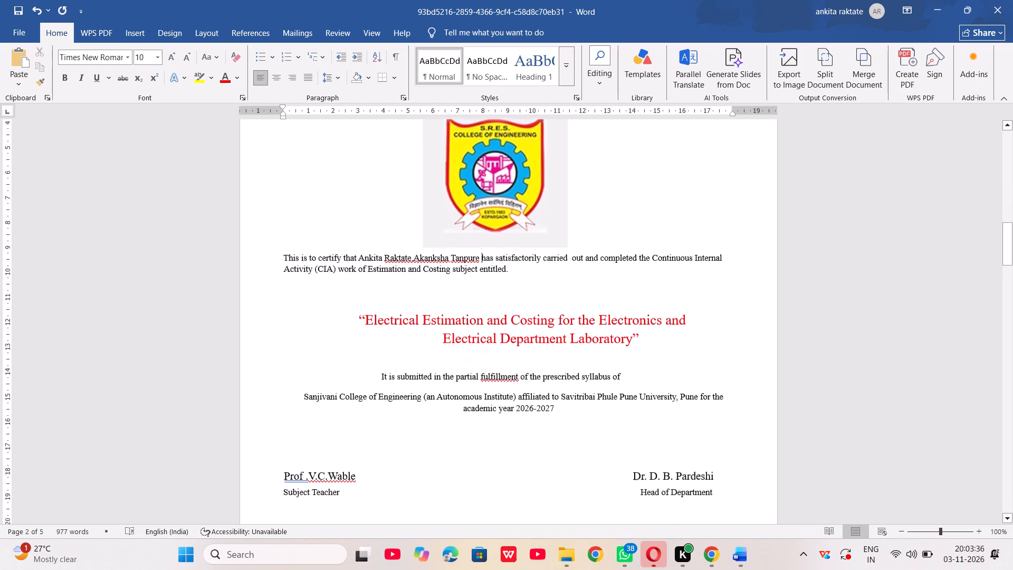
{"action": "scroll", "coordinate": [413, 401], "scroll_direction": "down", "scroll_amount": 13}
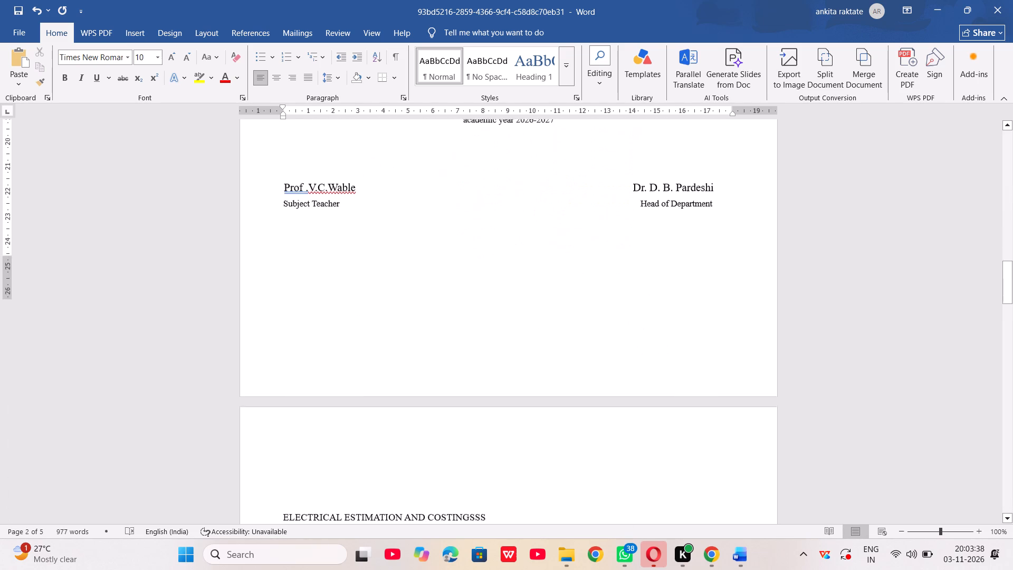
{"action": "scroll", "coordinate": [413, 401], "scroll_direction": "down", "scroll_amount": 5}
{"action": "scroll", "coordinate": [413, 401], "scroll_direction": "up", "scroll_amount": 6}
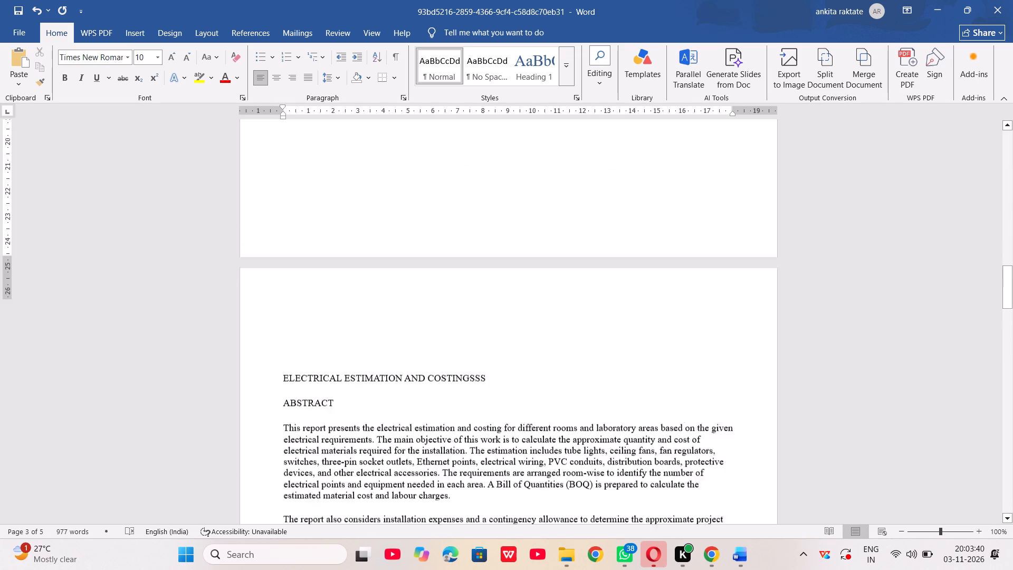
{"action": "scroll", "coordinate": [413, 401], "scroll_direction": "up", "scroll_amount": 16}
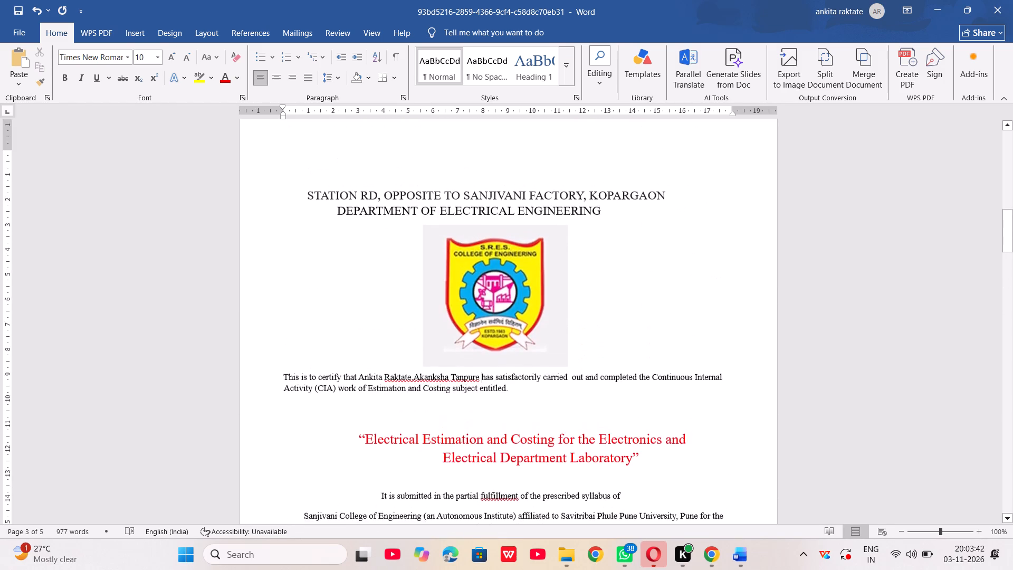
{"action": "scroll", "coordinate": [413, 401], "scroll_direction": "up", "scroll_amount": 19}
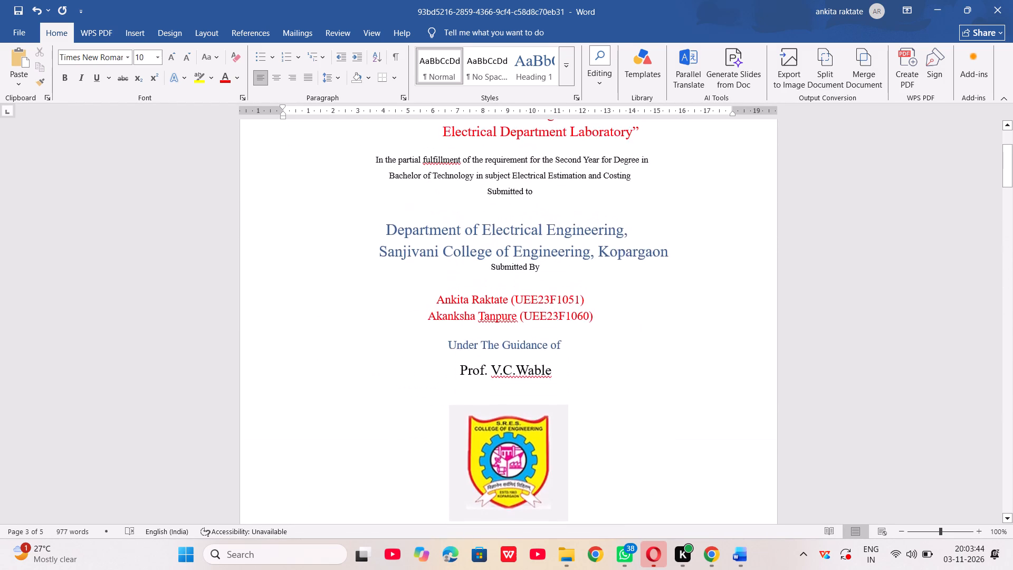
{"action": "scroll", "coordinate": [413, 401], "scroll_direction": "up", "scroll_amount": 3}
{"action": "scroll", "coordinate": [413, 401], "scroll_direction": "down", "scroll_amount": 6}
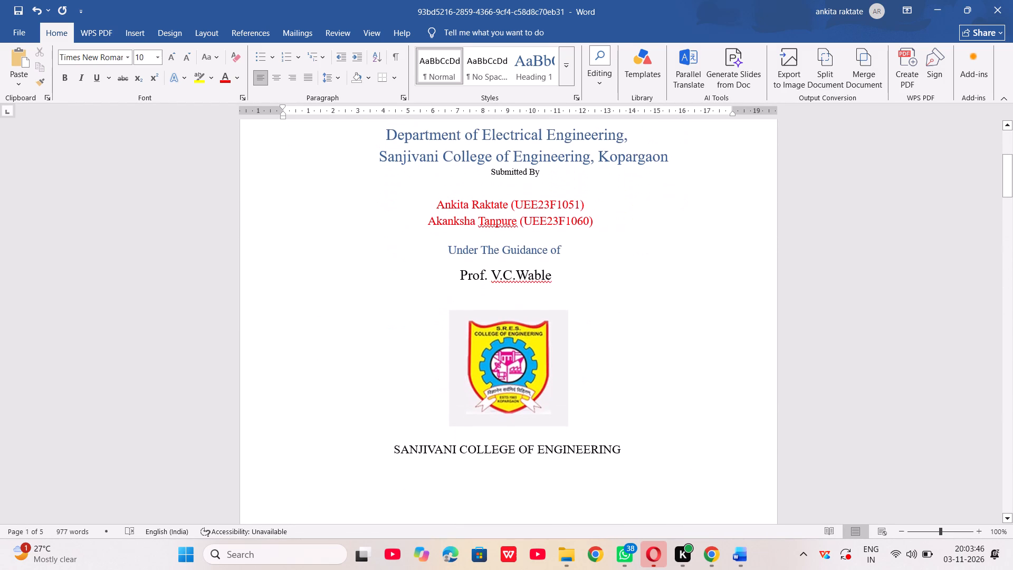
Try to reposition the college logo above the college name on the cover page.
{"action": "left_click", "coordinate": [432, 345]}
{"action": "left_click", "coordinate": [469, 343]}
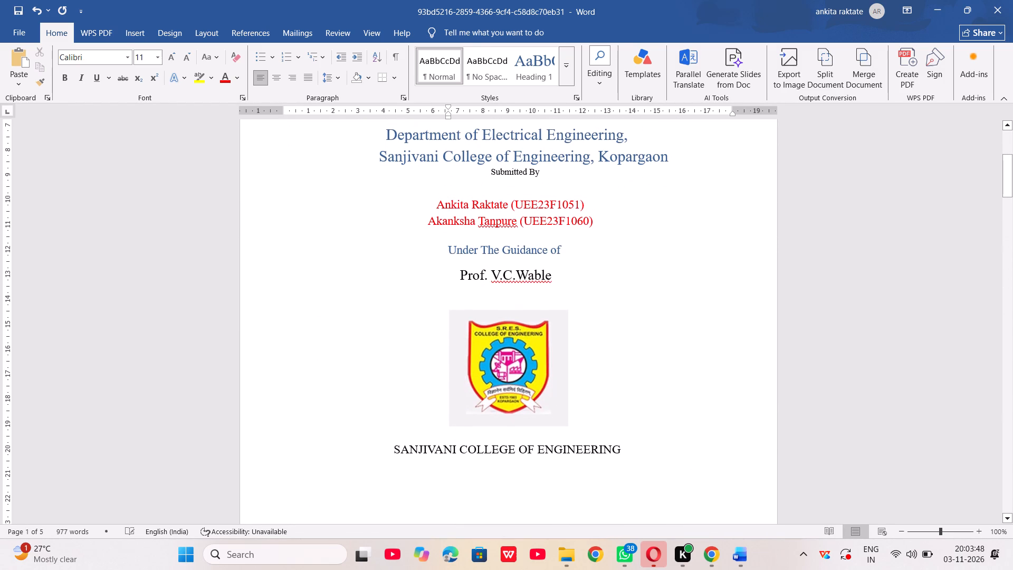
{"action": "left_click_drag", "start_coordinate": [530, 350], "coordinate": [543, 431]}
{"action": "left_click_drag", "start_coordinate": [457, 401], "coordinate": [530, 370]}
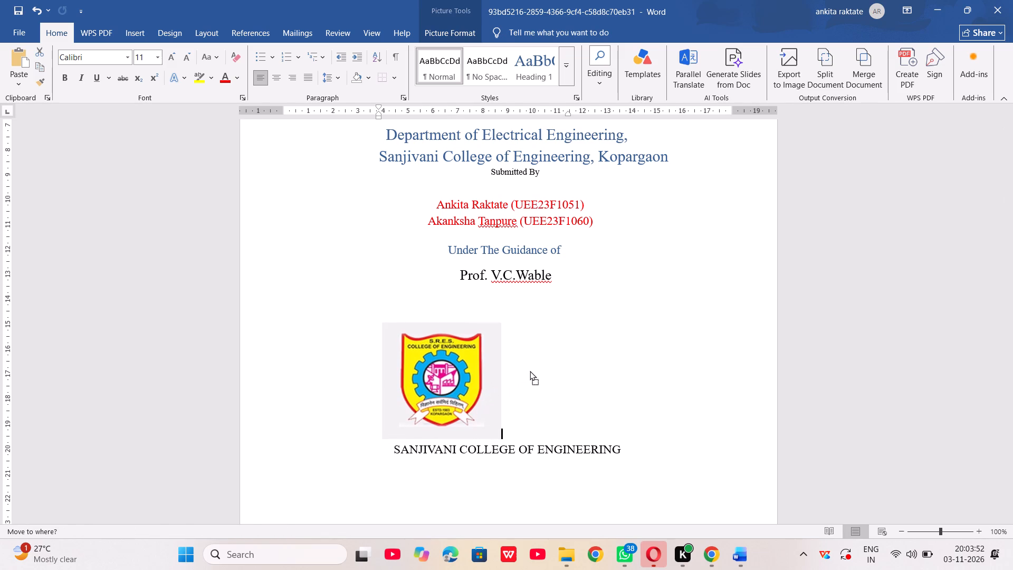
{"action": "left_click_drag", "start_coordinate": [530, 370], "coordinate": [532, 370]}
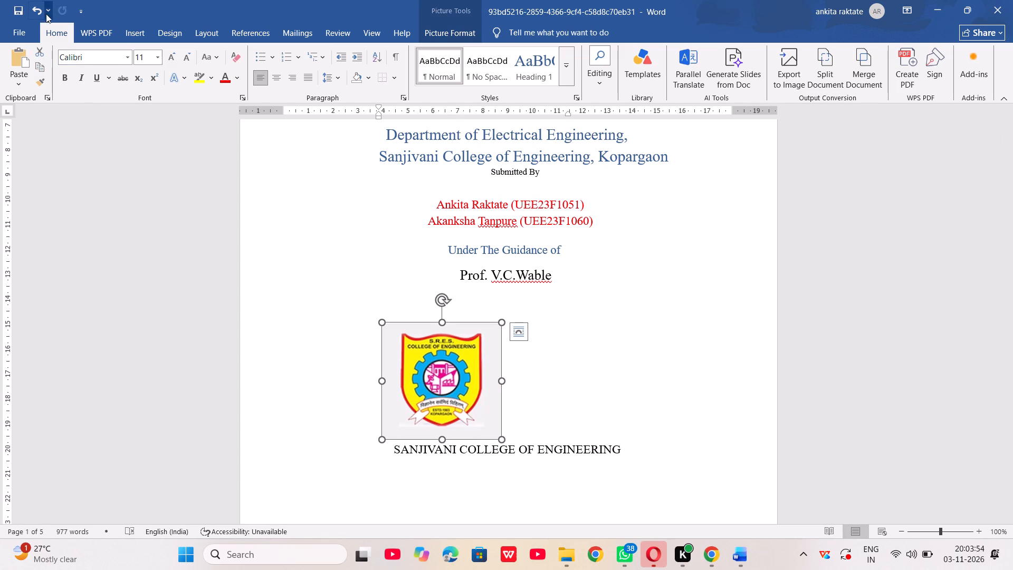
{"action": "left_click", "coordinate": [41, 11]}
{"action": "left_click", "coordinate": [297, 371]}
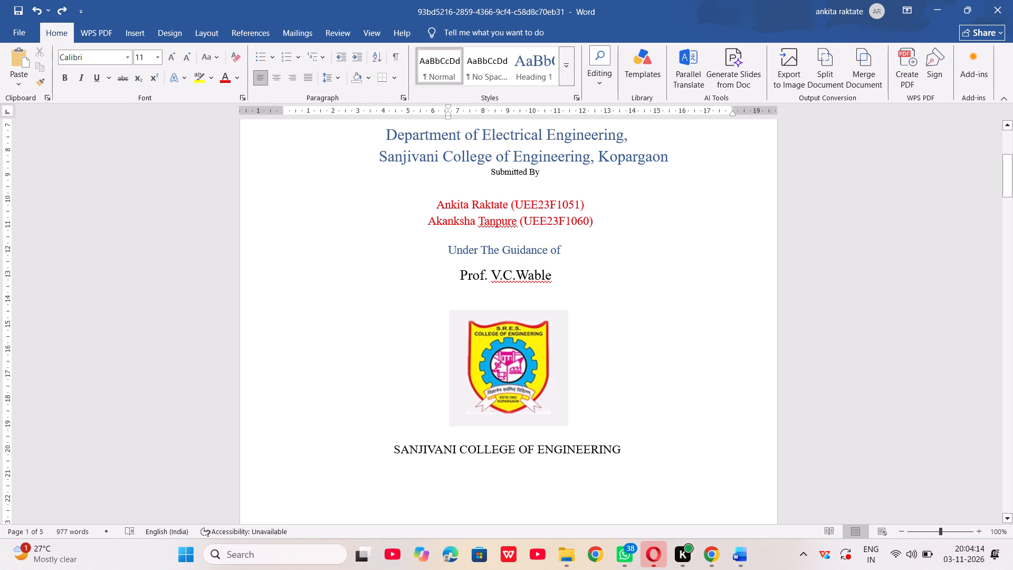
Set the font size of the "Submitted By" line on the cover page to 14.
{"action": "left_click", "coordinate": [389, 322]}
{"action": "scroll", "coordinate": [398, 336], "scroll_direction": "up", "scroll_amount": 6}
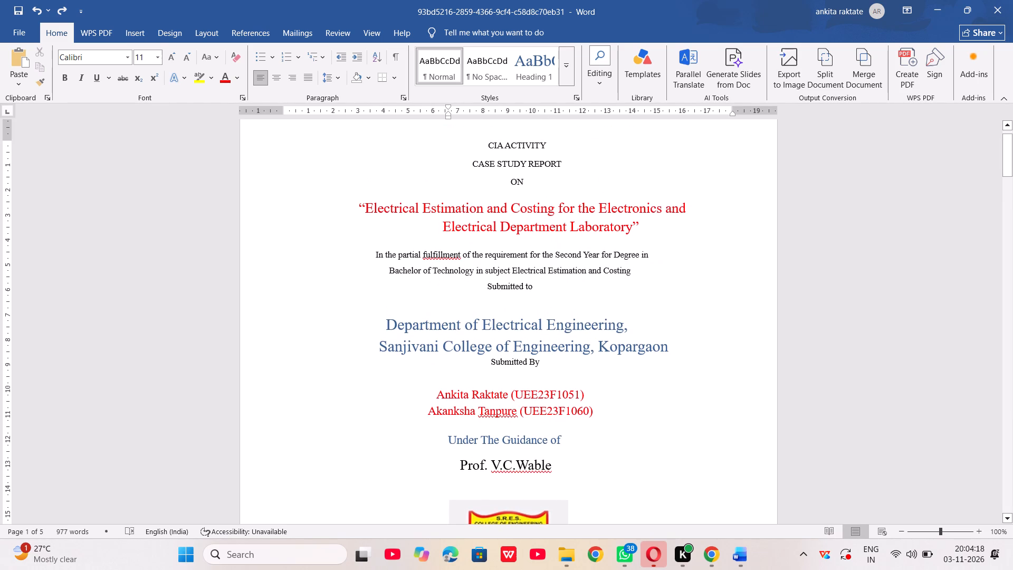
{"action": "left_click_drag", "start_coordinate": [542, 365], "coordinate": [483, 368]}
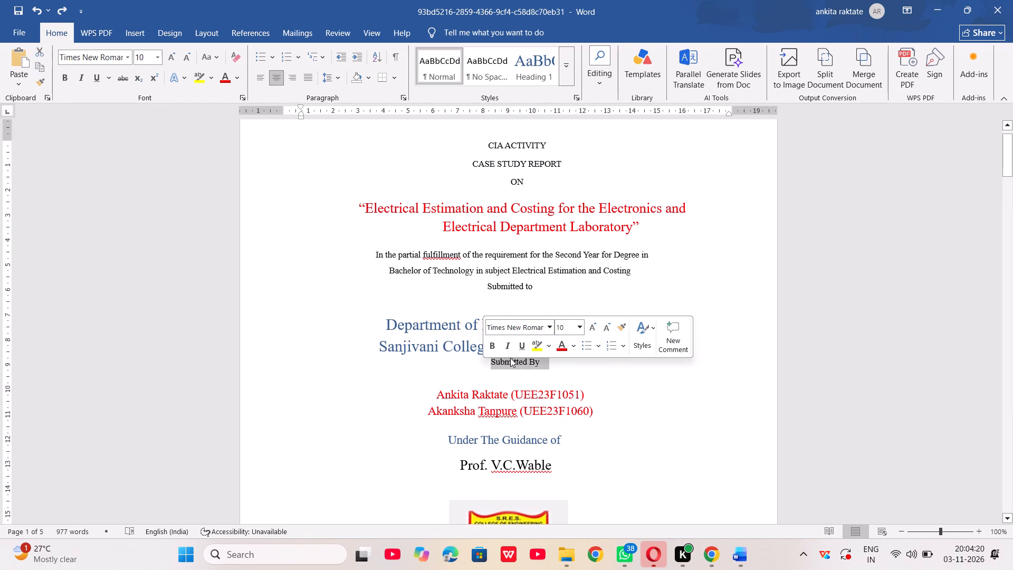
{"action": "left_click", "coordinate": [580, 328]}
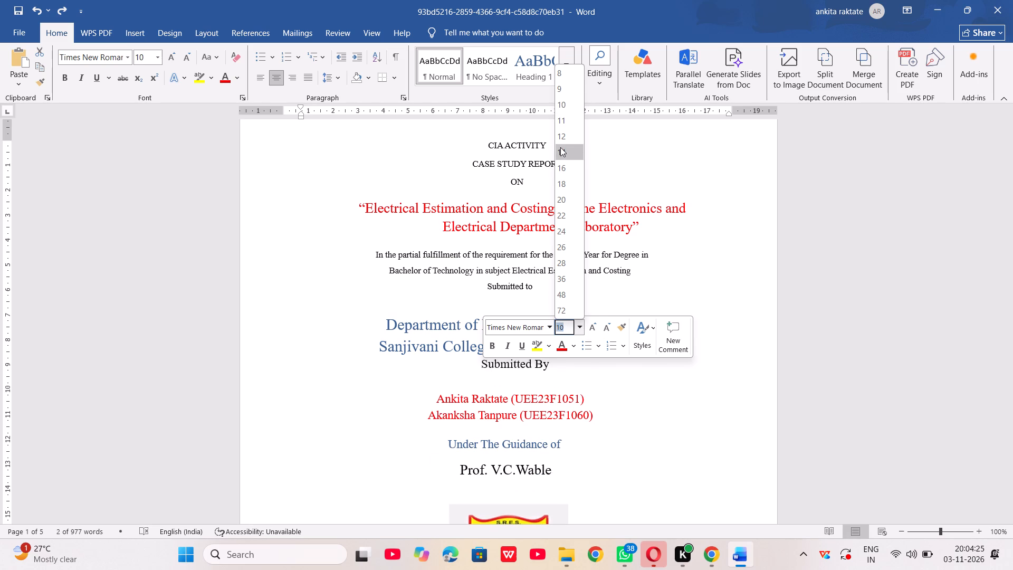
{"action": "left_click", "coordinate": [560, 147]}
Open the font size choices for the cover page lines from "In the partial fulfillment" through "Submitted to".
{"action": "left_click", "coordinate": [572, 294]}
{"action": "left_click_drag", "start_coordinate": [534, 292], "coordinate": [378, 260]}
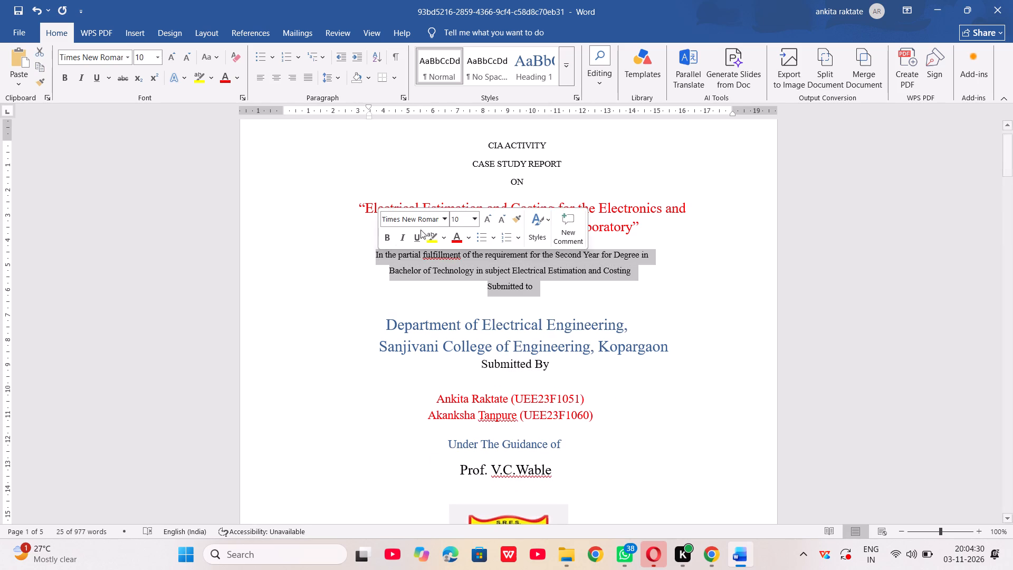
{"action": "left_click", "coordinate": [477, 217]}
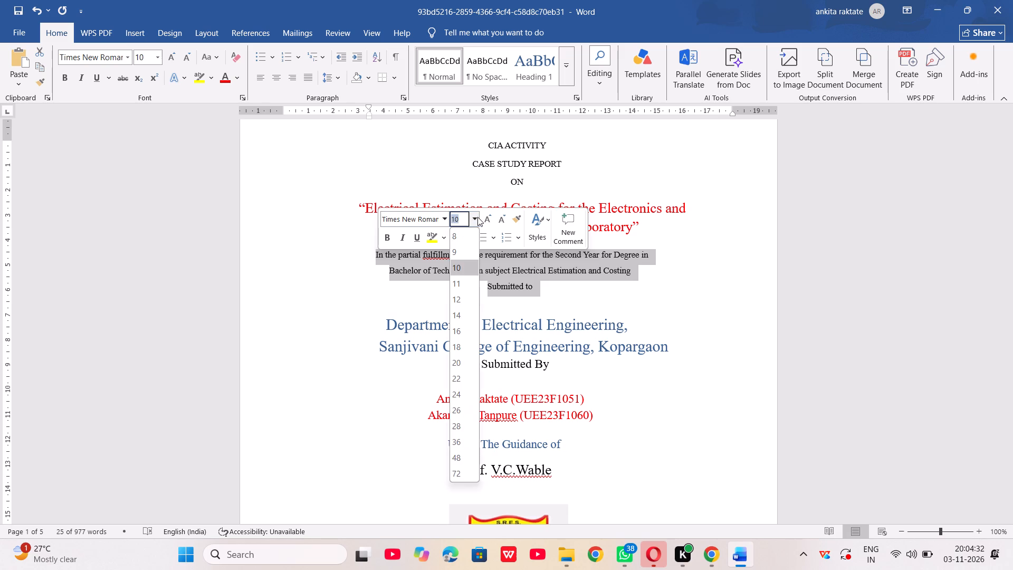
Set the cover page's "In the partial fulfillment…" statement, down through "Submitted to", to font size 12.
{"action": "left_click", "coordinate": [468, 294]}
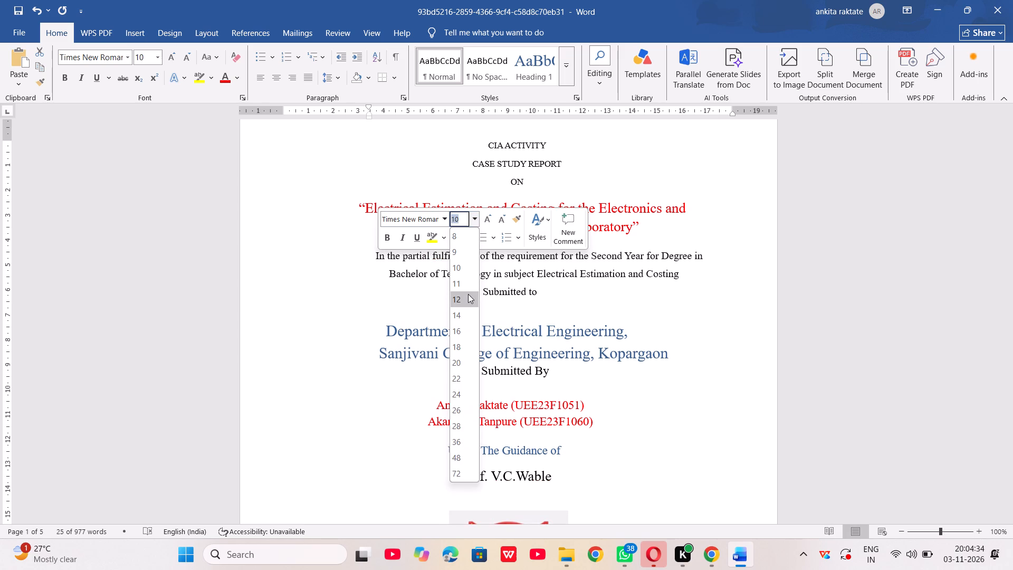
{"action": "left_click", "coordinate": [381, 298]}
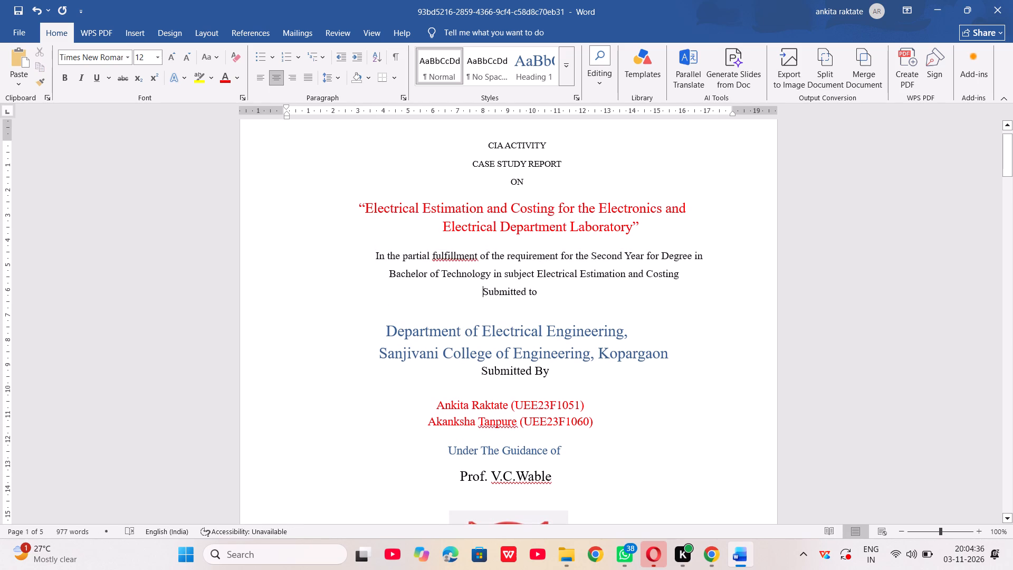
Set the "Head of Department" label in the certificate page's signature area to font size 11.
{"action": "scroll", "coordinate": [501, 182], "scroll_direction": "down", "scroll_amount": 3}
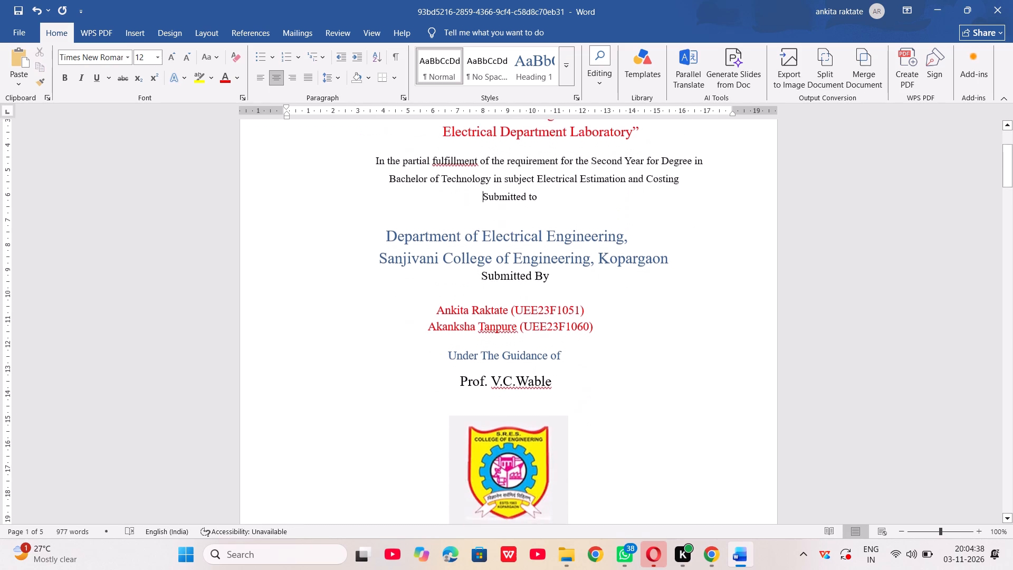
{"action": "scroll", "coordinate": [502, 184], "scroll_direction": "down", "scroll_amount": 7}
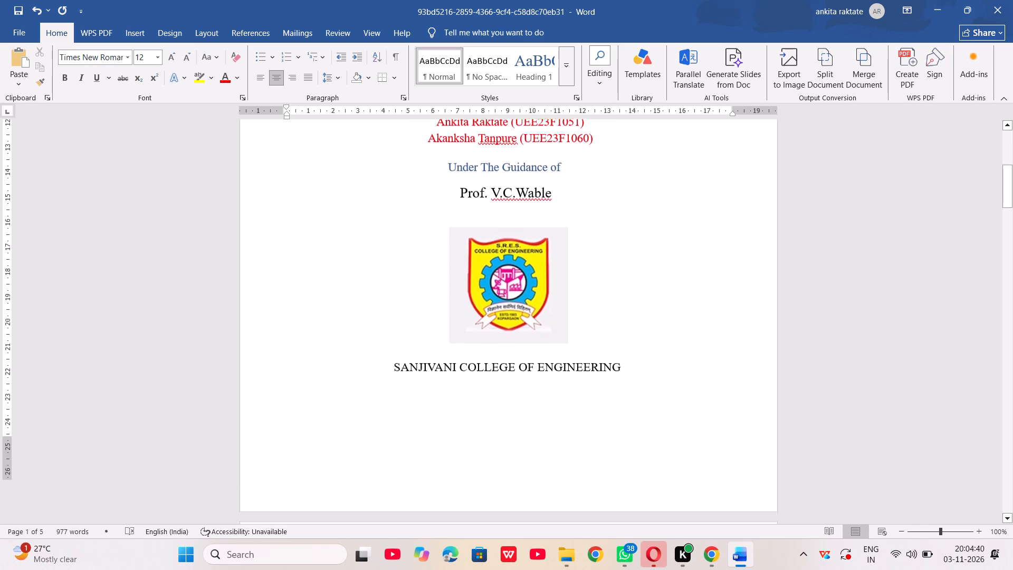
{"action": "scroll", "coordinate": [502, 184], "scroll_direction": "down", "scroll_amount": 13}
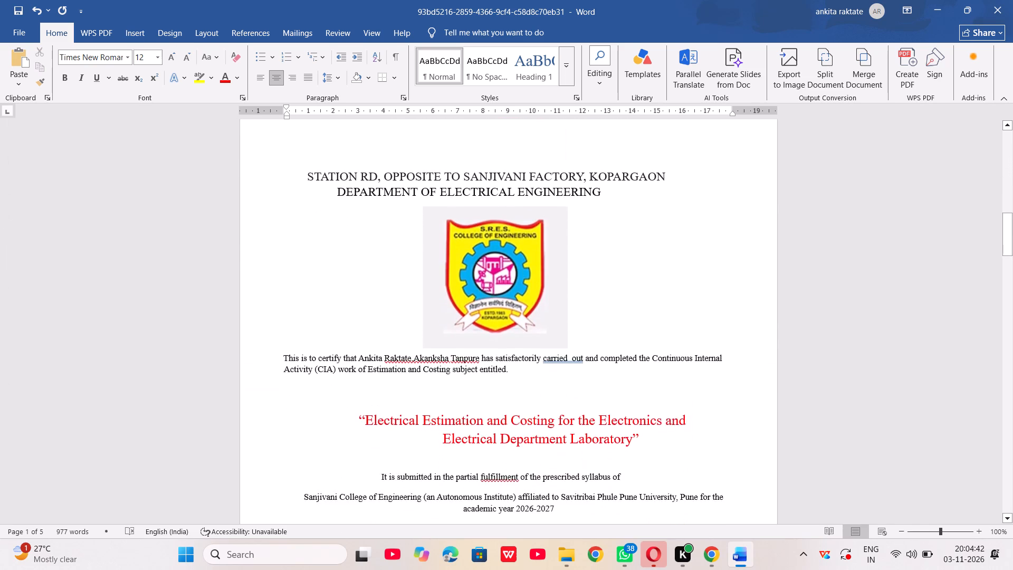
{"action": "scroll", "coordinate": [502, 184], "scroll_direction": "down", "scroll_amount": 7}
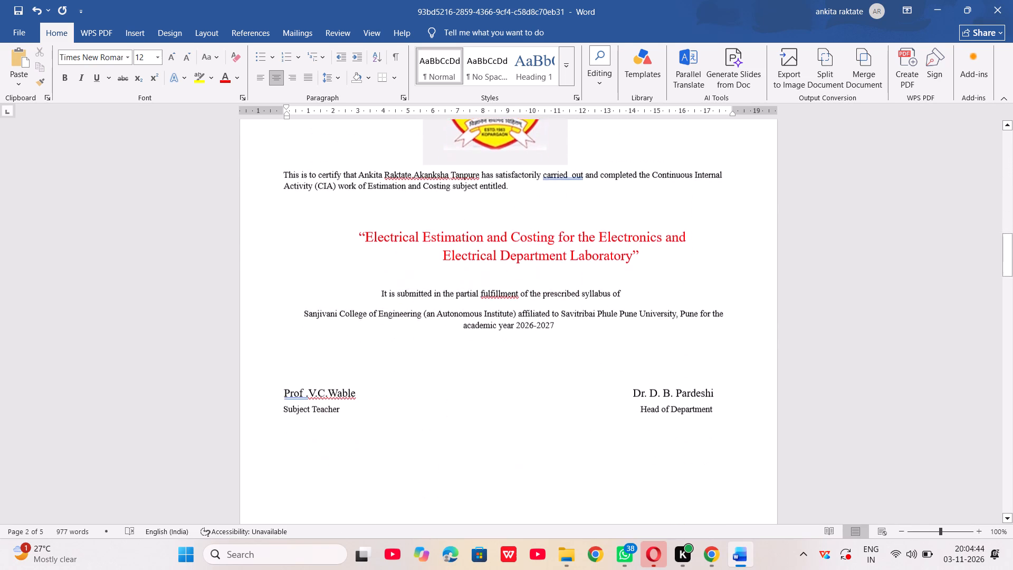
{"action": "scroll", "coordinate": [502, 184], "scroll_direction": "down", "scroll_amount": 8}
{"action": "scroll", "coordinate": [502, 184], "scroll_direction": "up", "scroll_amount": 2}
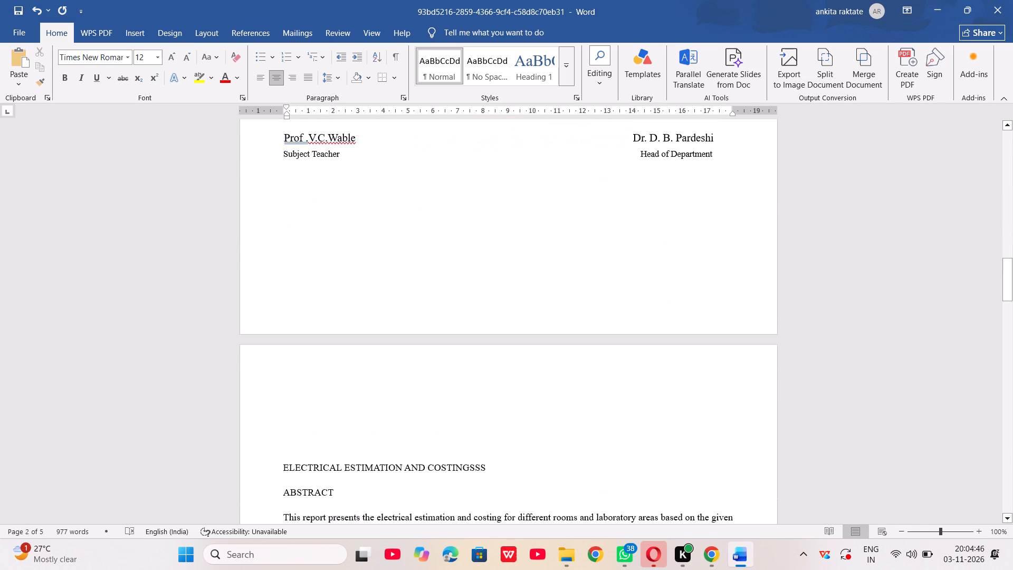
{"action": "scroll", "coordinate": [502, 184], "scroll_direction": "up", "scroll_amount": 2}
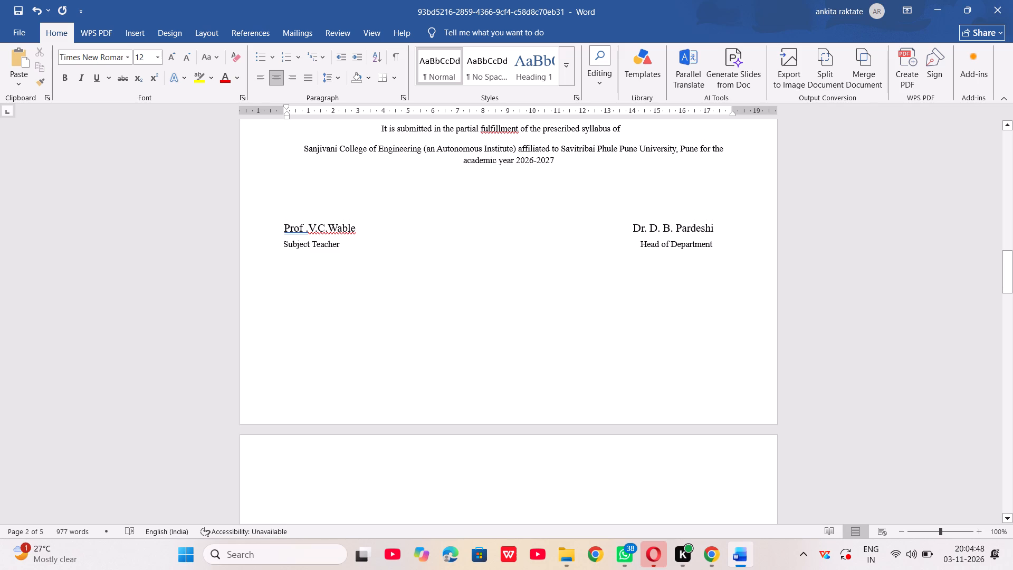
{"action": "left_click_drag", "start_coordinate": [642, 245], "coordinate": [695, 245]}
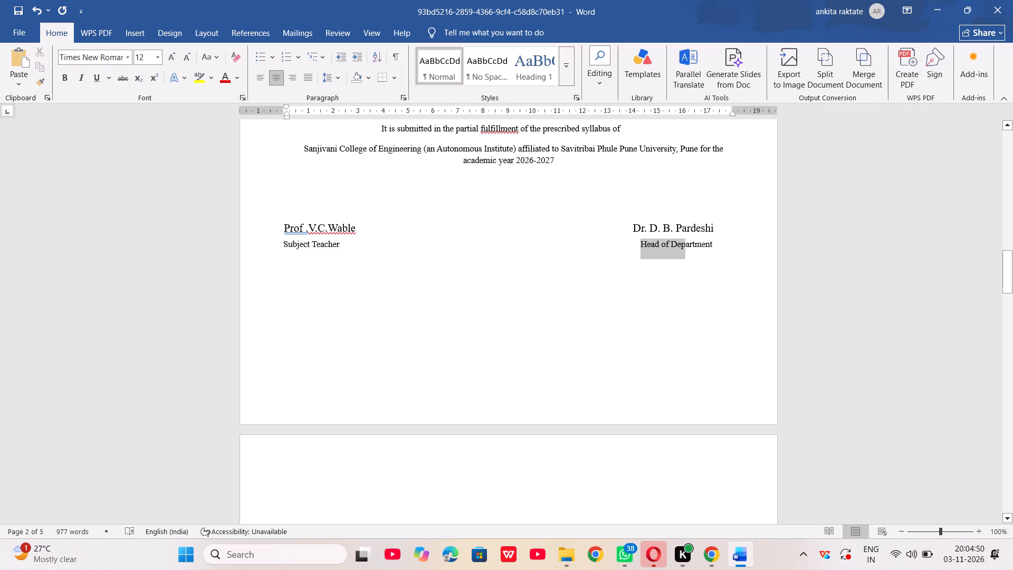
{"action": "left_click_drag", "start_coordinate": [695, 245], "coordinate": [704, 245]}
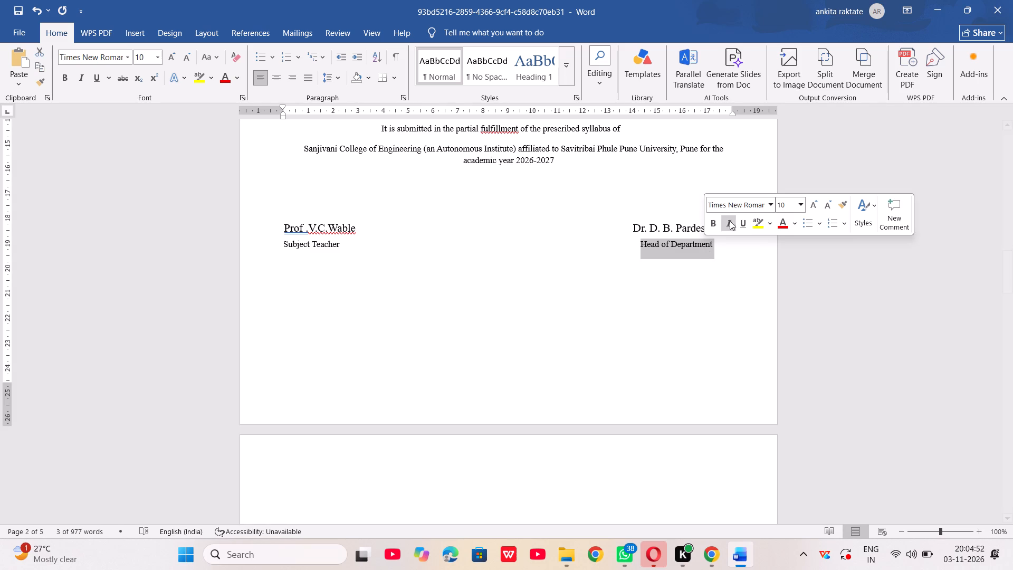
{"action": "left_click", "coordinate": [800, 205]}
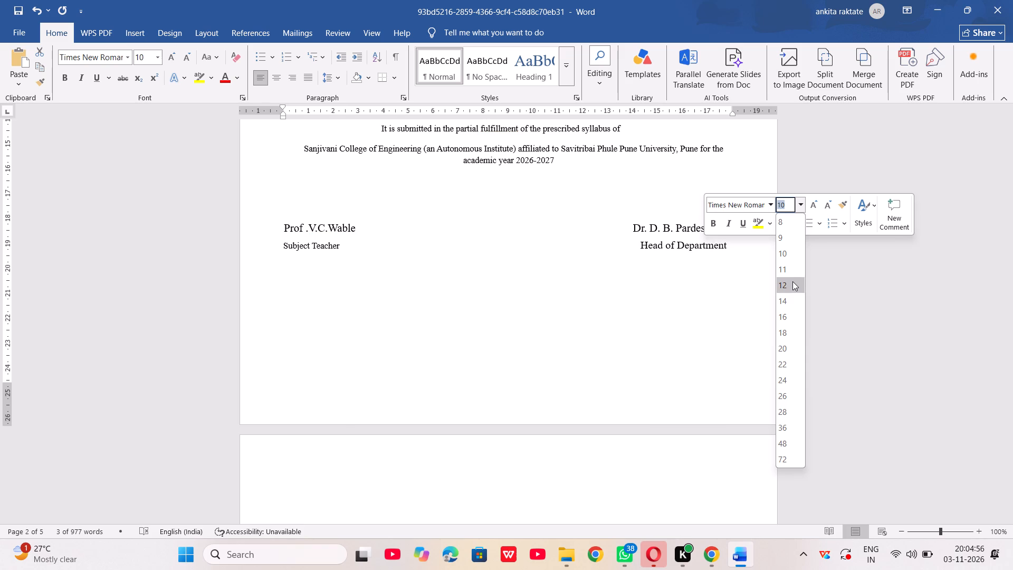
{"action": "left_click", "coordinate": [786, 272]}
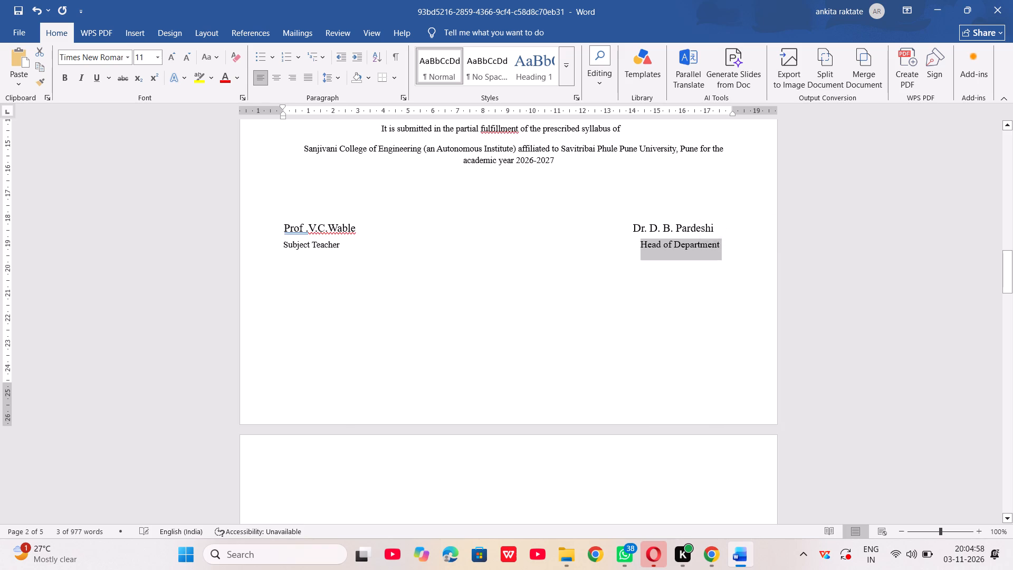
{"action": "left_click", "coordinate": [737, 284]}
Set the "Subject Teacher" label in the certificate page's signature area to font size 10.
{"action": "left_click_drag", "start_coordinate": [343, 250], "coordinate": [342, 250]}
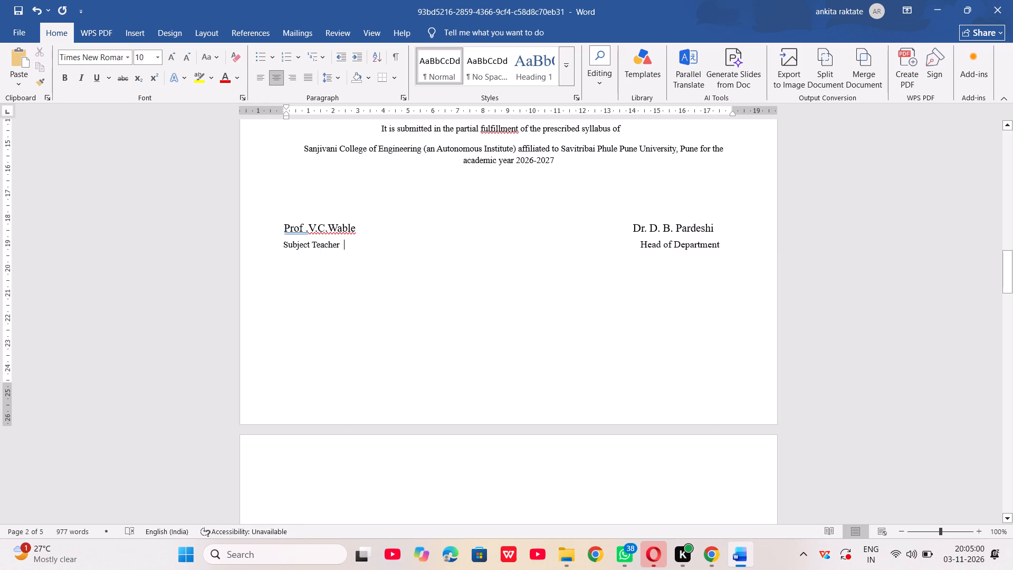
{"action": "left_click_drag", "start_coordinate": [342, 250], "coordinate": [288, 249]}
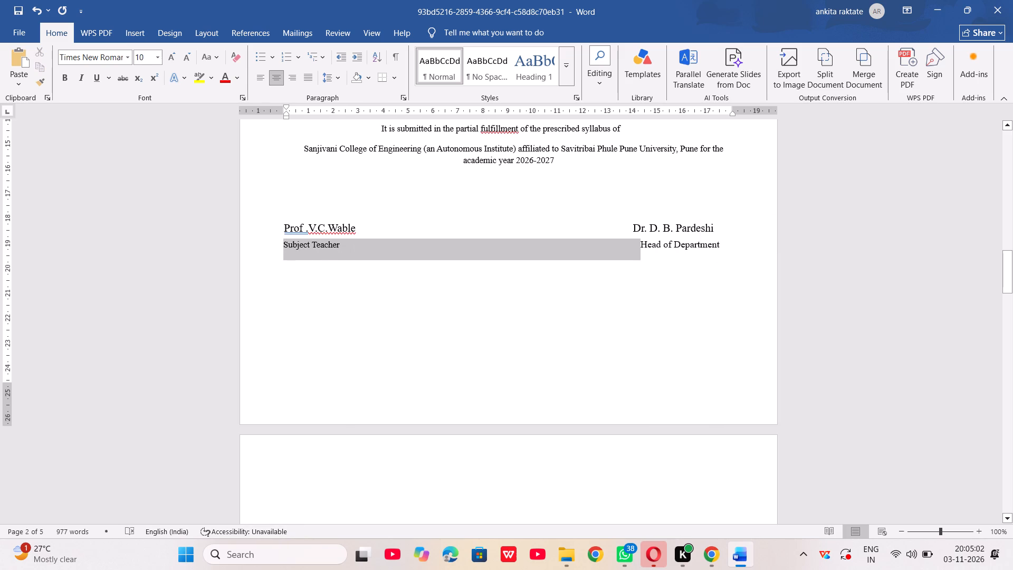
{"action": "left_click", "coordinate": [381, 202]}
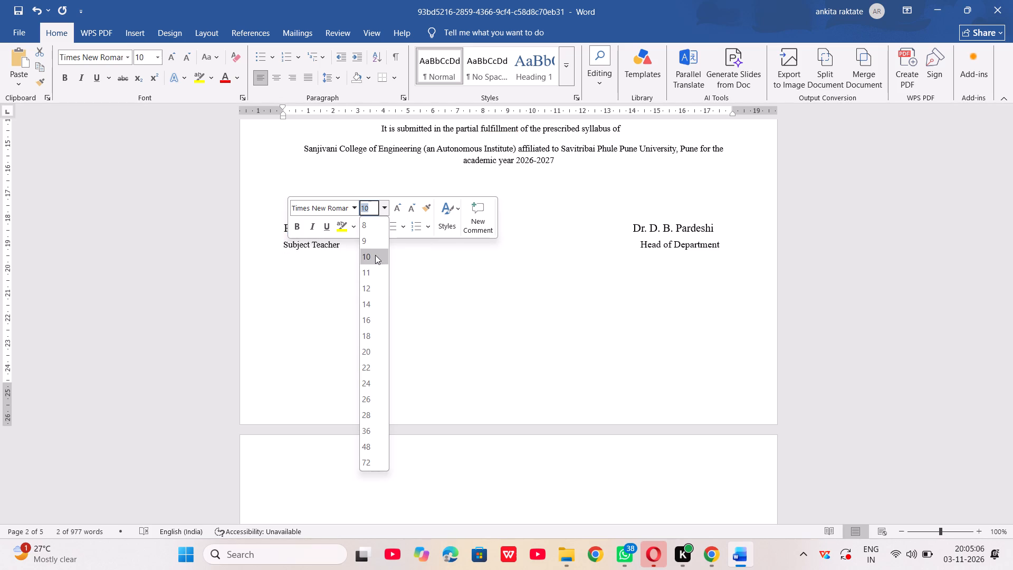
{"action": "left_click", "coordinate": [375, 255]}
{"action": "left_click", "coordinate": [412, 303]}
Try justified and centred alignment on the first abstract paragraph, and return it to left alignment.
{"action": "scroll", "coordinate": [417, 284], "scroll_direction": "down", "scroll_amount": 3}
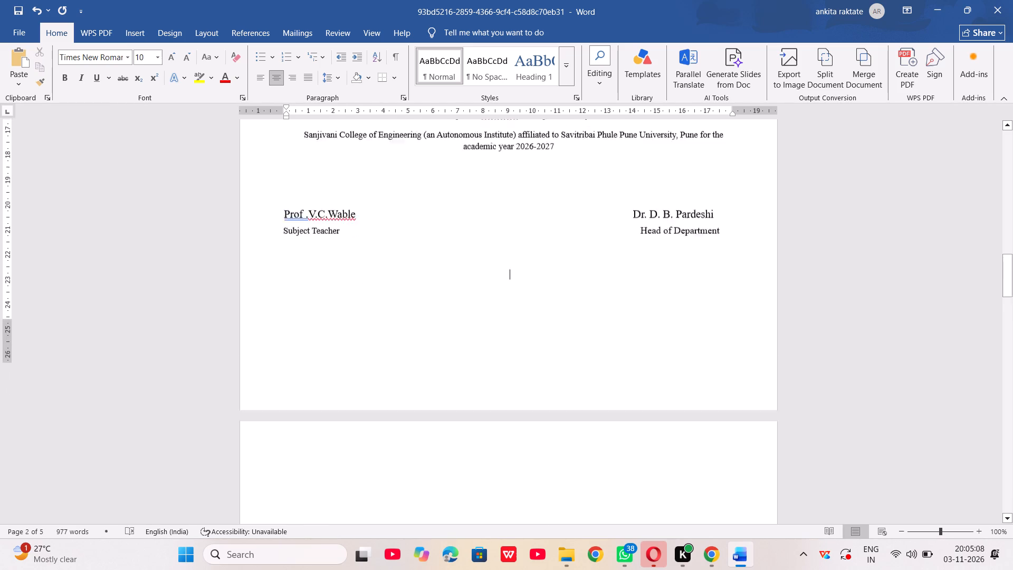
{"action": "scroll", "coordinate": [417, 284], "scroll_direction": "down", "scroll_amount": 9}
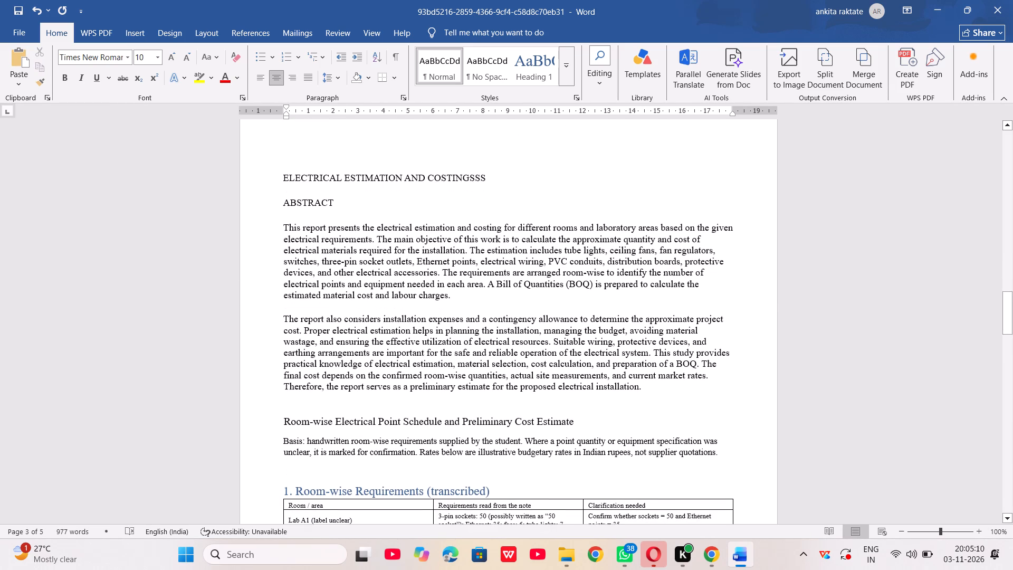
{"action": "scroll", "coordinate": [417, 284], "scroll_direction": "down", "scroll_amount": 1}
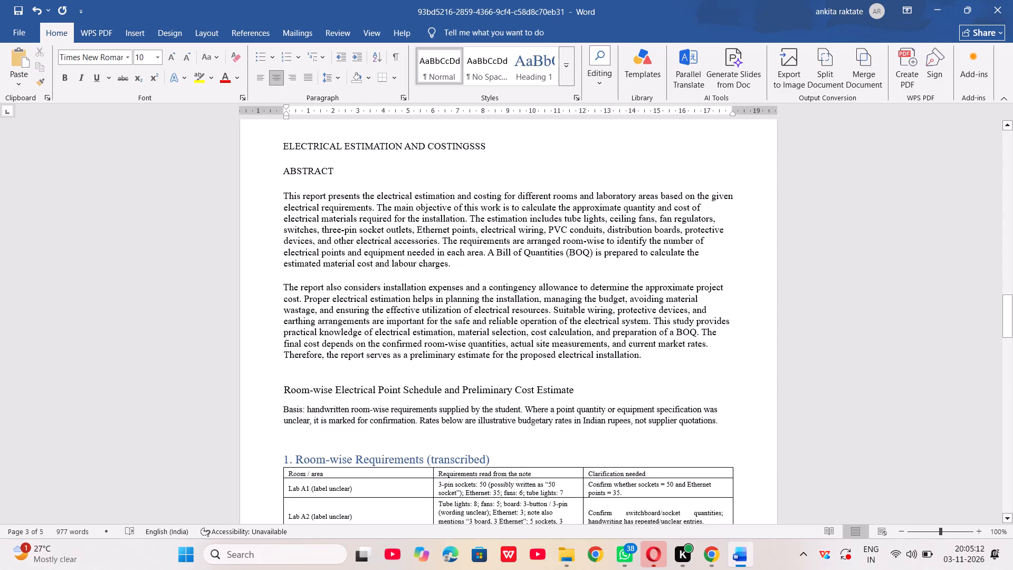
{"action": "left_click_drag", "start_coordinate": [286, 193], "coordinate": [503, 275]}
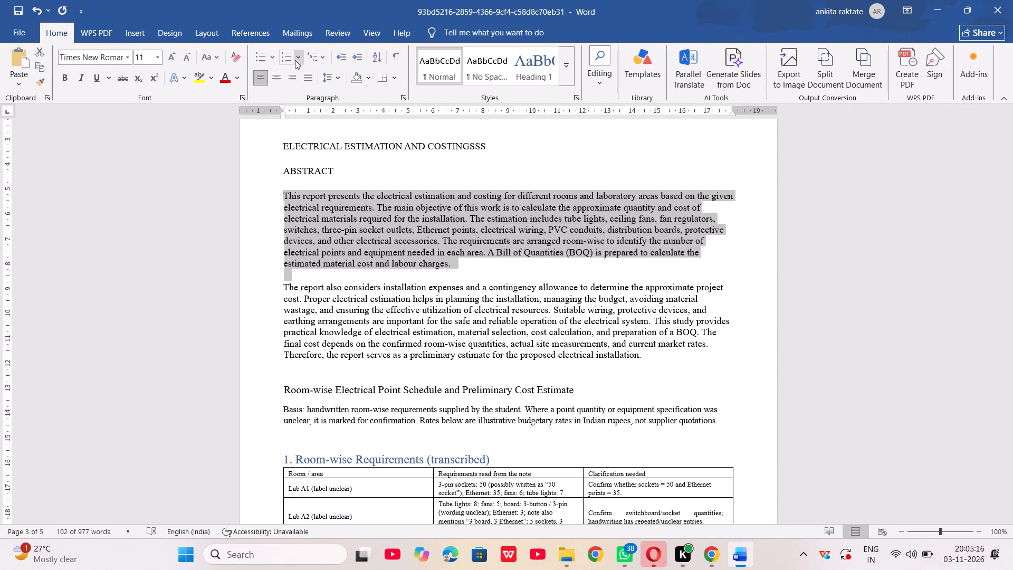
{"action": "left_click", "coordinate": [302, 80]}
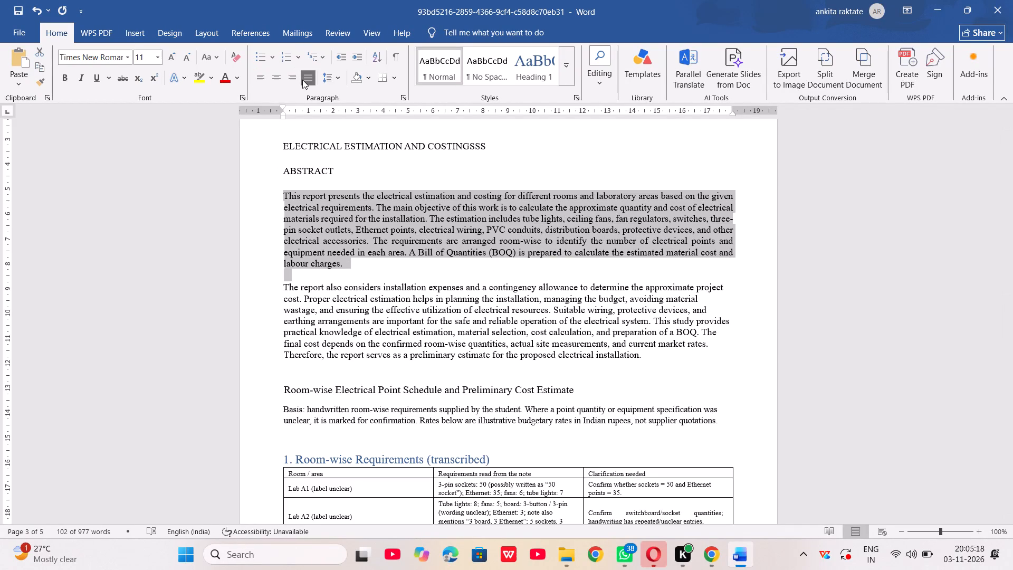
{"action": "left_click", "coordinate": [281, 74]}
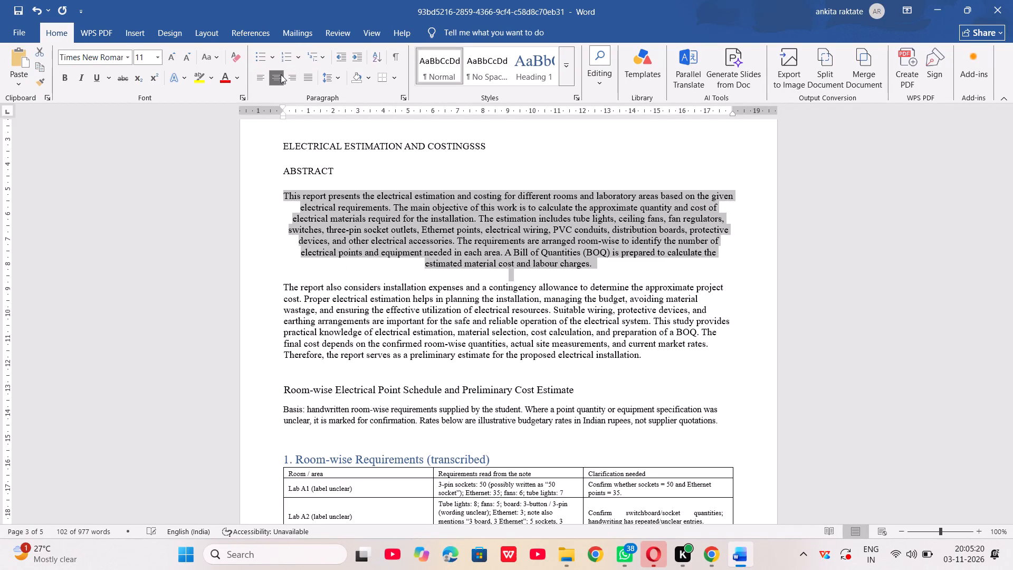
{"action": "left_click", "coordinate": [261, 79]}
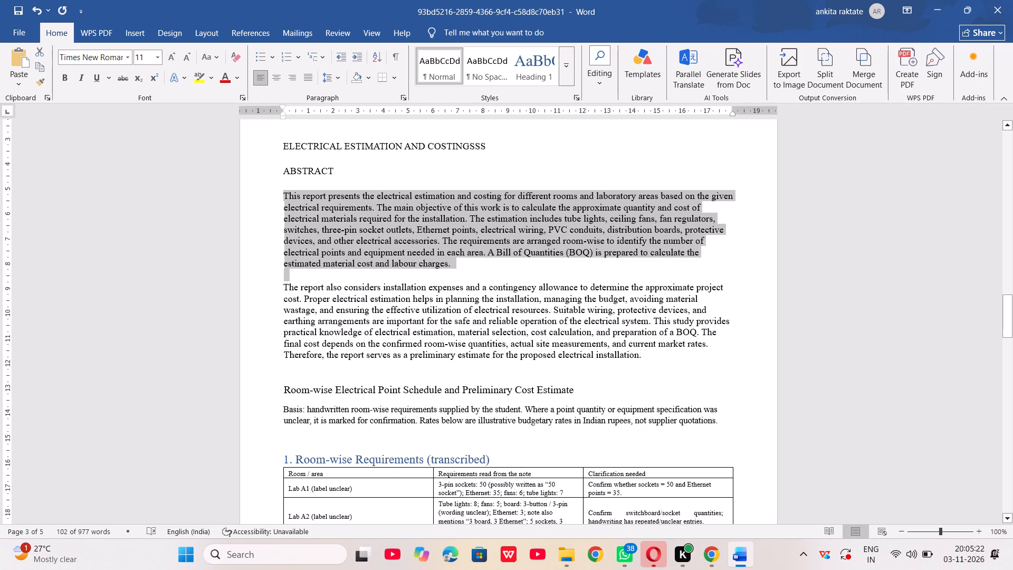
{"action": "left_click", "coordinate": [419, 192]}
Set the whole "This is to certify that…" paragraph on the certificate page to font size 12.
{"action": "scroll", "coordinate": [473, 297], "scroll_direction": "down", "scroll_amount": 6}
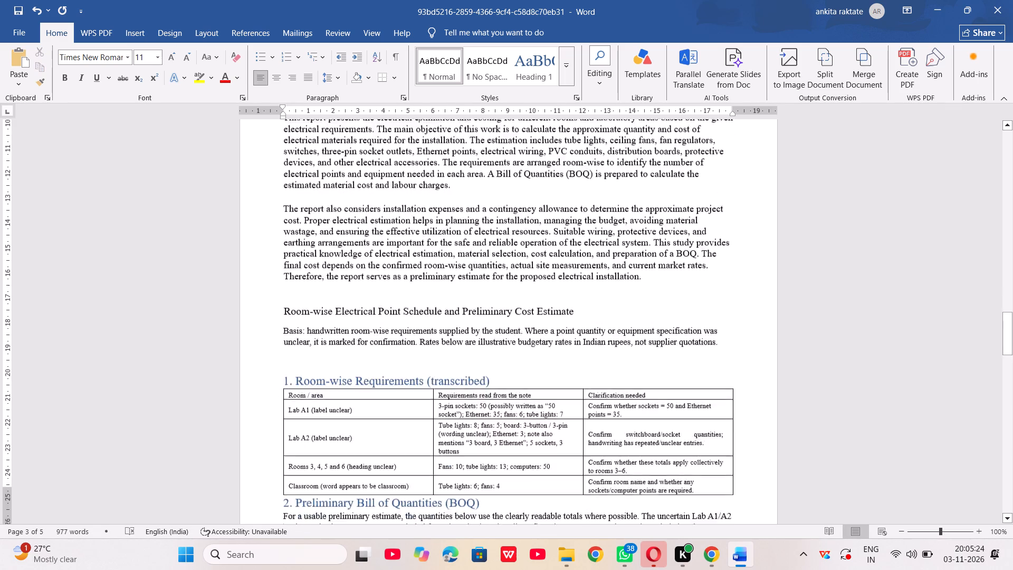
{"action": "scroll", "coordinate": [473, 297], "scroll_direction": "up", "scroll_amount": 3}
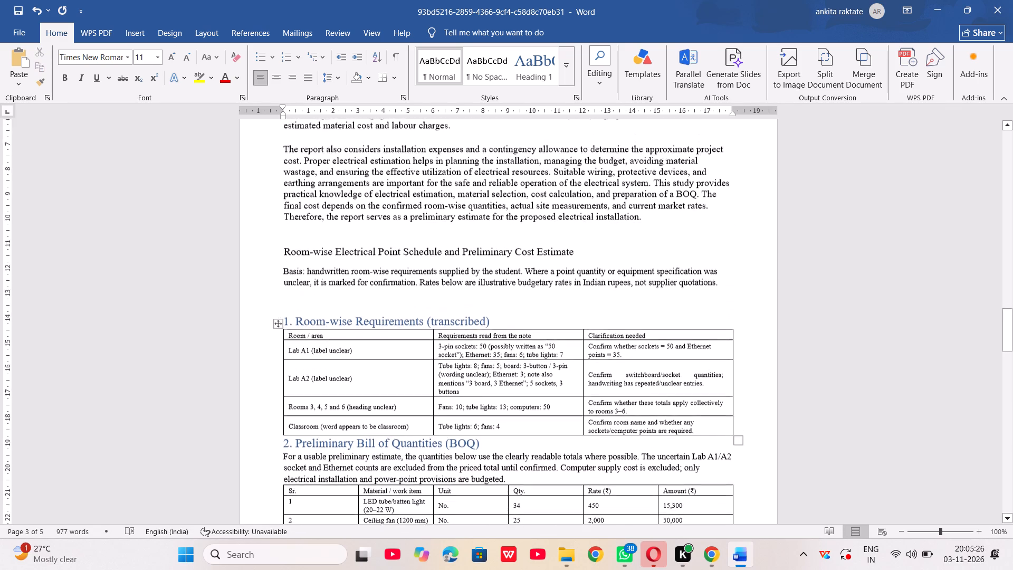
{"action": "scroll", "coordinate": [473, 297], "scroll_direction": "up", "scroll_amount": 4}
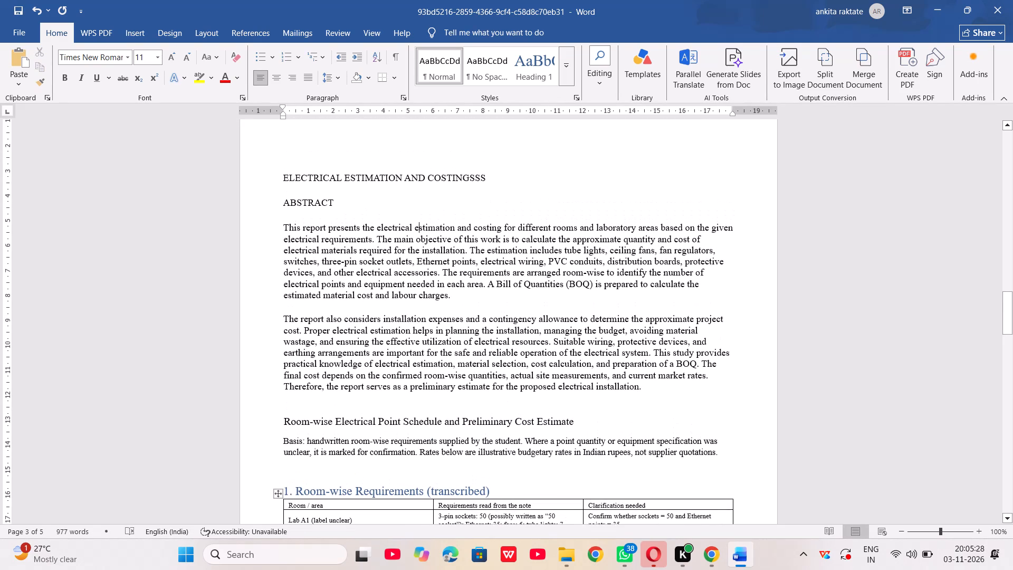
{"action": "scroll", "coordinate": [473, 297], "scroll_direction": "up", "scroll_amount": 10}
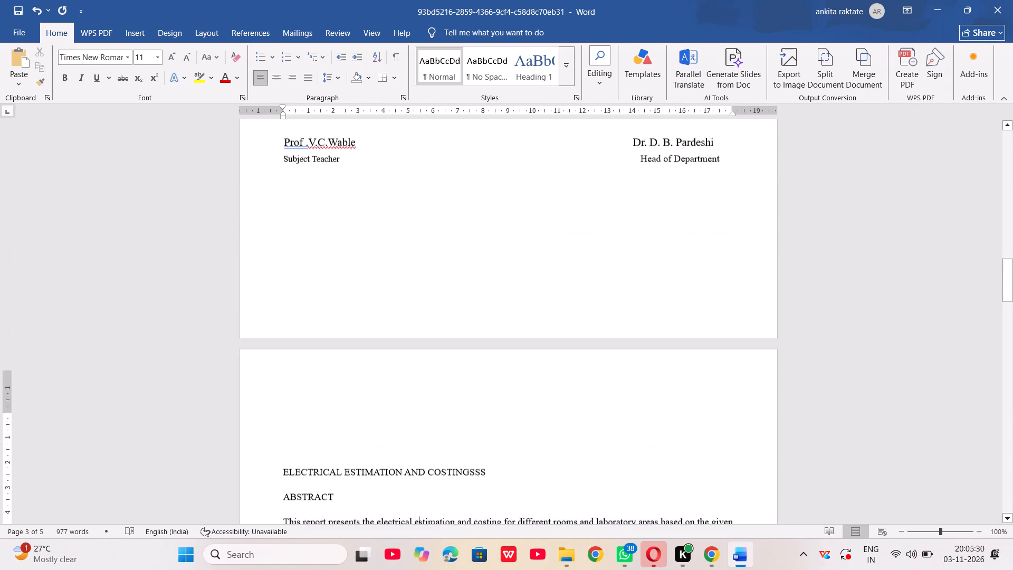
{"action": "scroll", "coordinate": [473, 297], "scroll_direction": "up", "scroll_amount": 12}
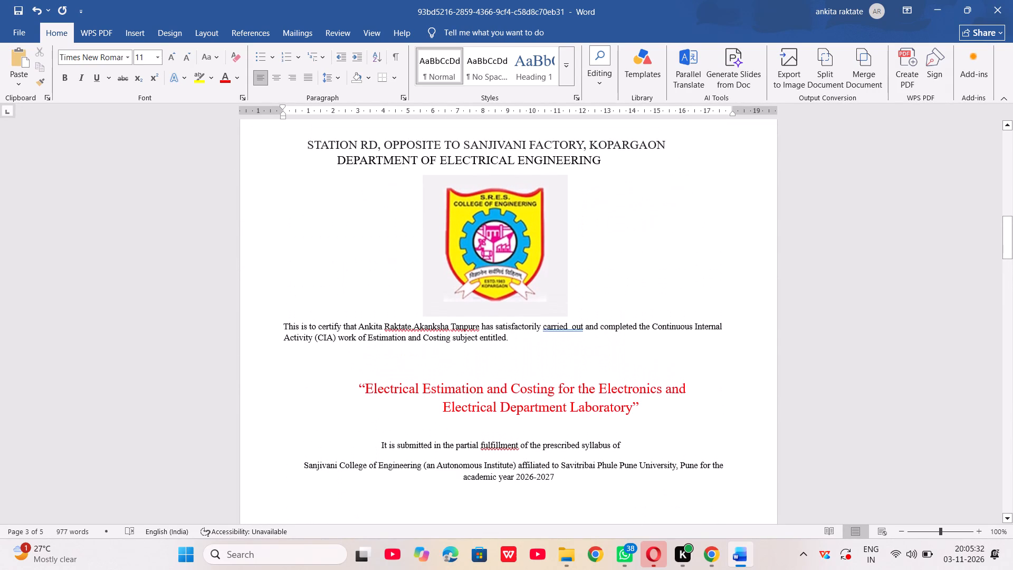
{"action": "scroll", "coordinate": [473, 297], "scroll_direction": "up", "scroll_amount": 2}
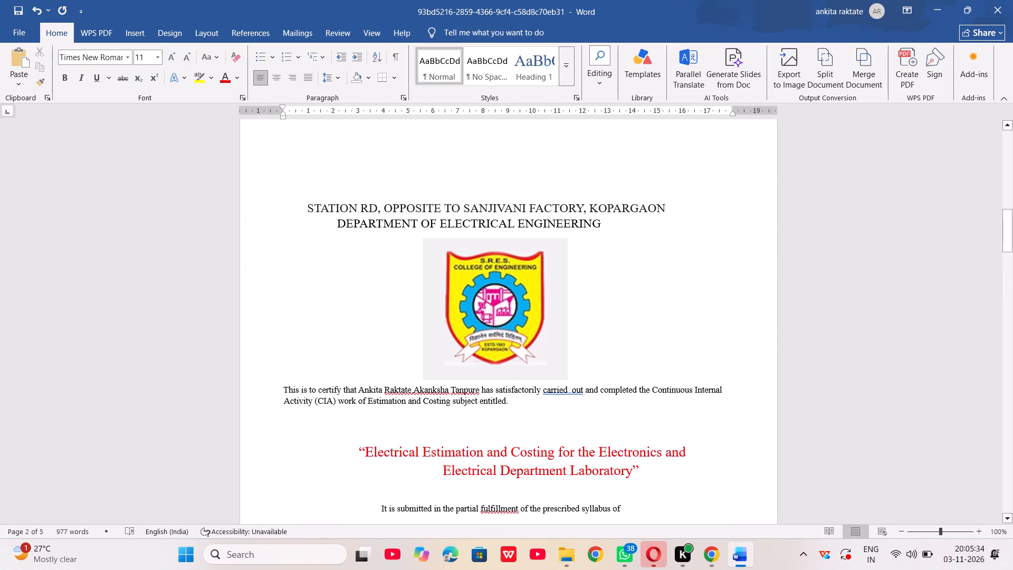
{"action": "left_click", "coordinate": [512, 401]}
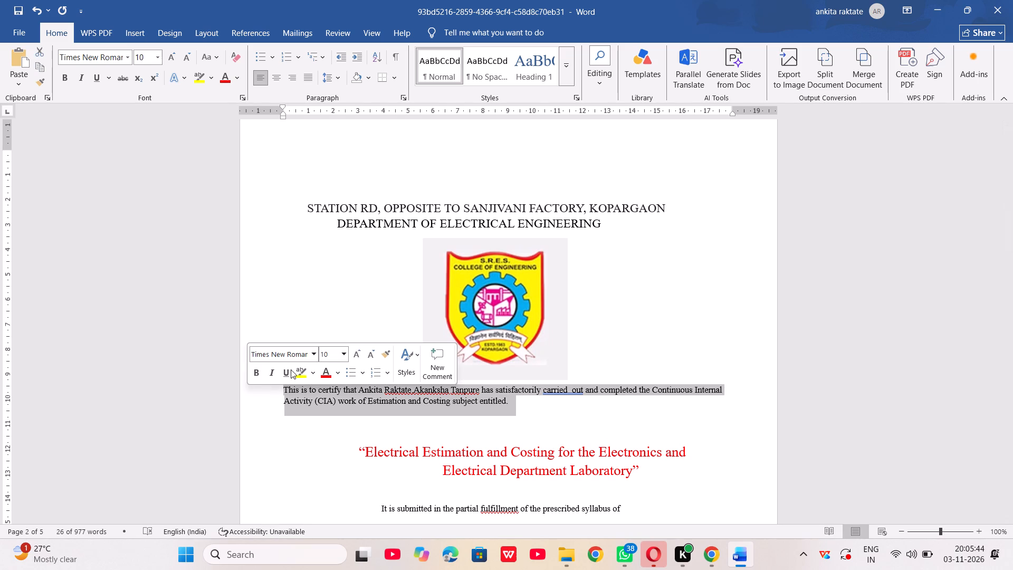
{"action": "left_click", "coordinate": [343, 353]}
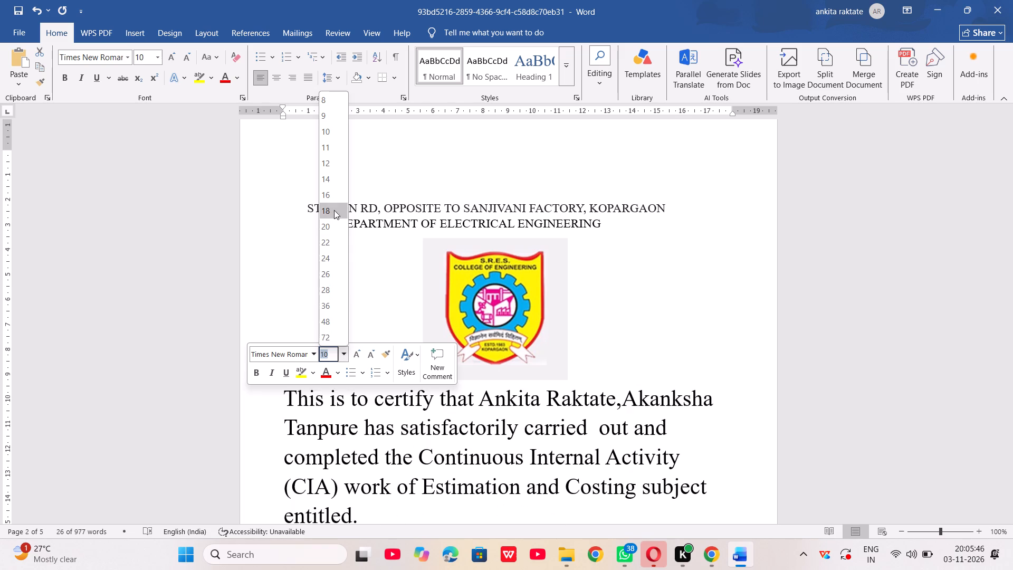
{"action": "left_click", "coordinate": [335, 166]}
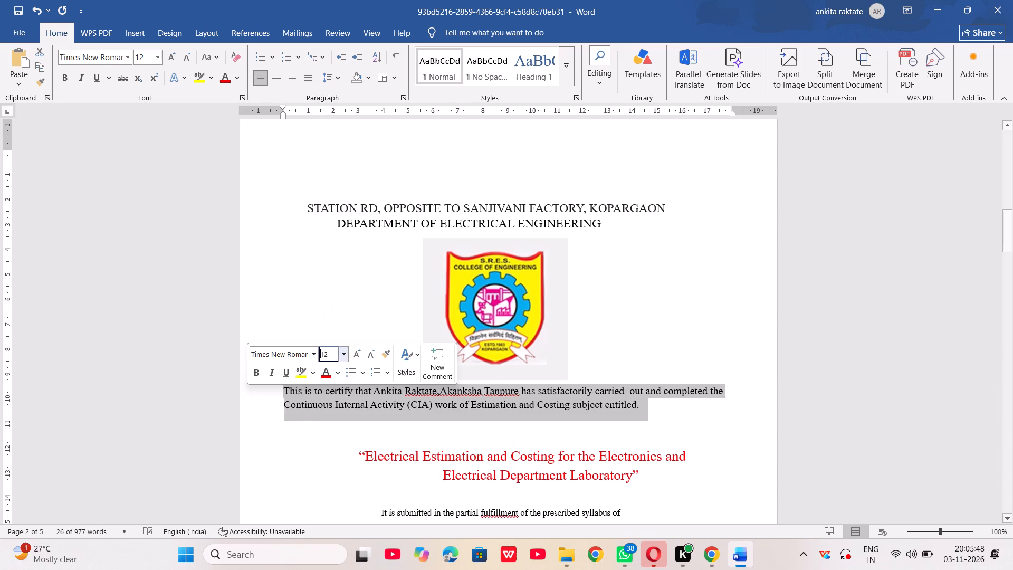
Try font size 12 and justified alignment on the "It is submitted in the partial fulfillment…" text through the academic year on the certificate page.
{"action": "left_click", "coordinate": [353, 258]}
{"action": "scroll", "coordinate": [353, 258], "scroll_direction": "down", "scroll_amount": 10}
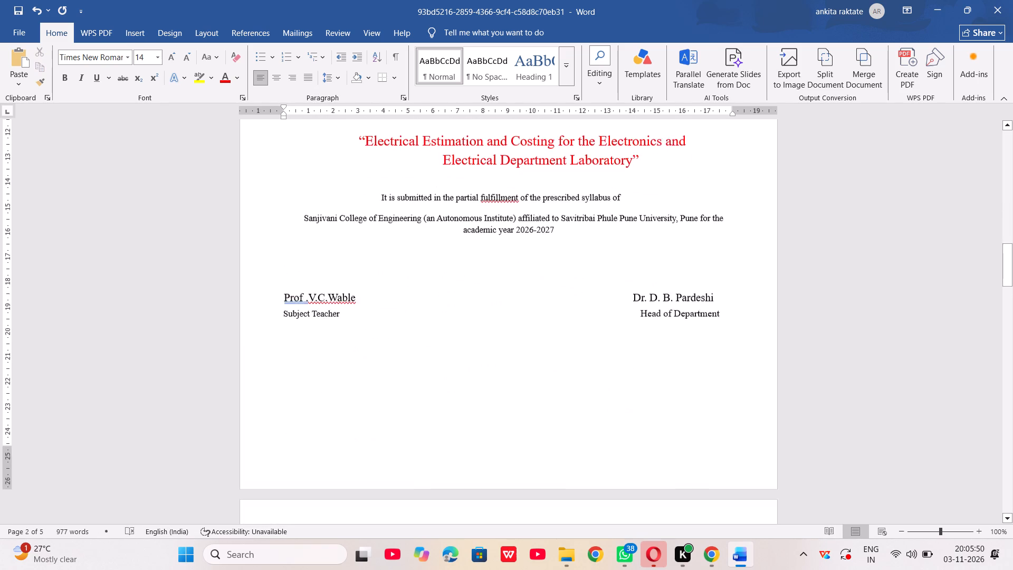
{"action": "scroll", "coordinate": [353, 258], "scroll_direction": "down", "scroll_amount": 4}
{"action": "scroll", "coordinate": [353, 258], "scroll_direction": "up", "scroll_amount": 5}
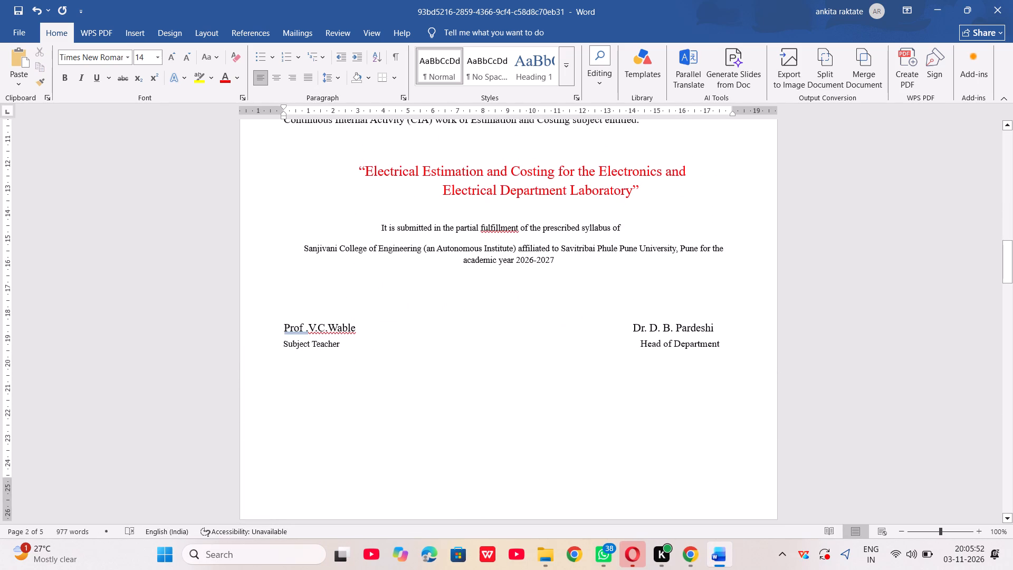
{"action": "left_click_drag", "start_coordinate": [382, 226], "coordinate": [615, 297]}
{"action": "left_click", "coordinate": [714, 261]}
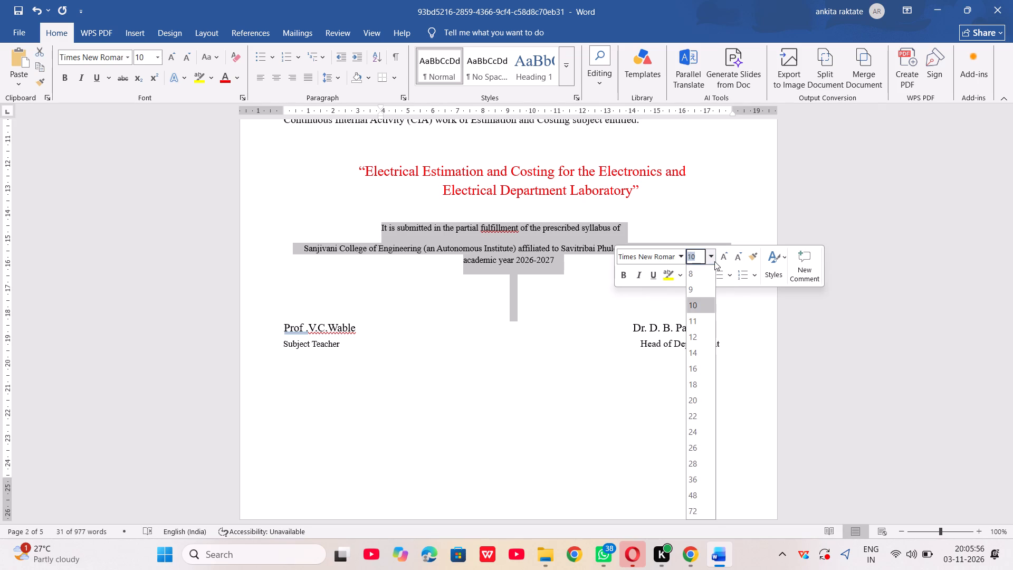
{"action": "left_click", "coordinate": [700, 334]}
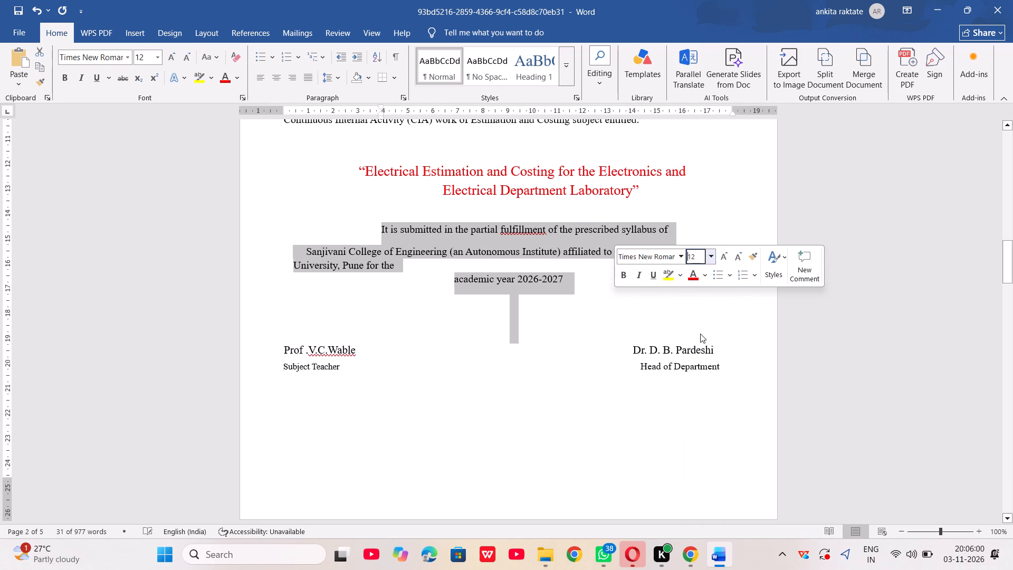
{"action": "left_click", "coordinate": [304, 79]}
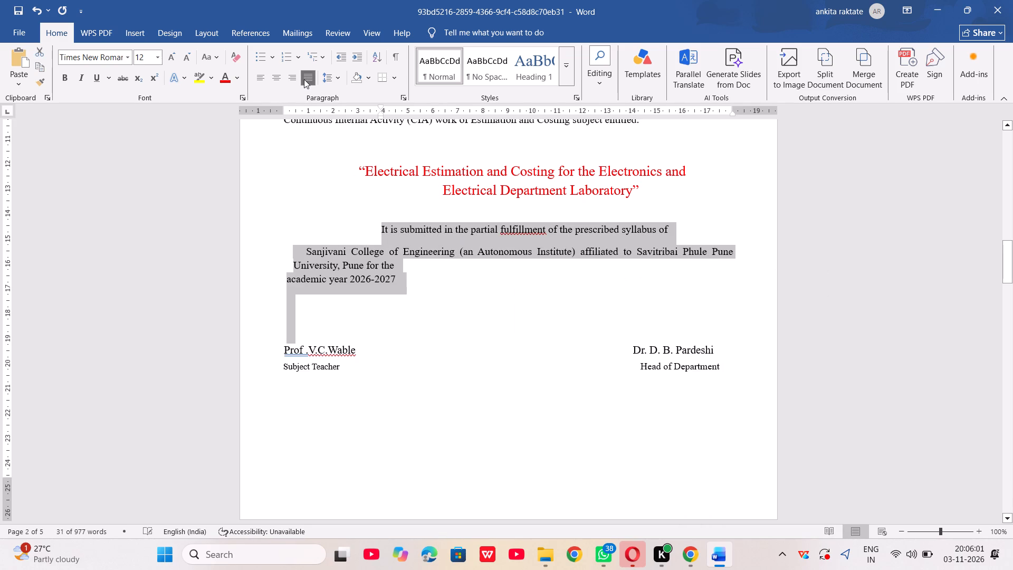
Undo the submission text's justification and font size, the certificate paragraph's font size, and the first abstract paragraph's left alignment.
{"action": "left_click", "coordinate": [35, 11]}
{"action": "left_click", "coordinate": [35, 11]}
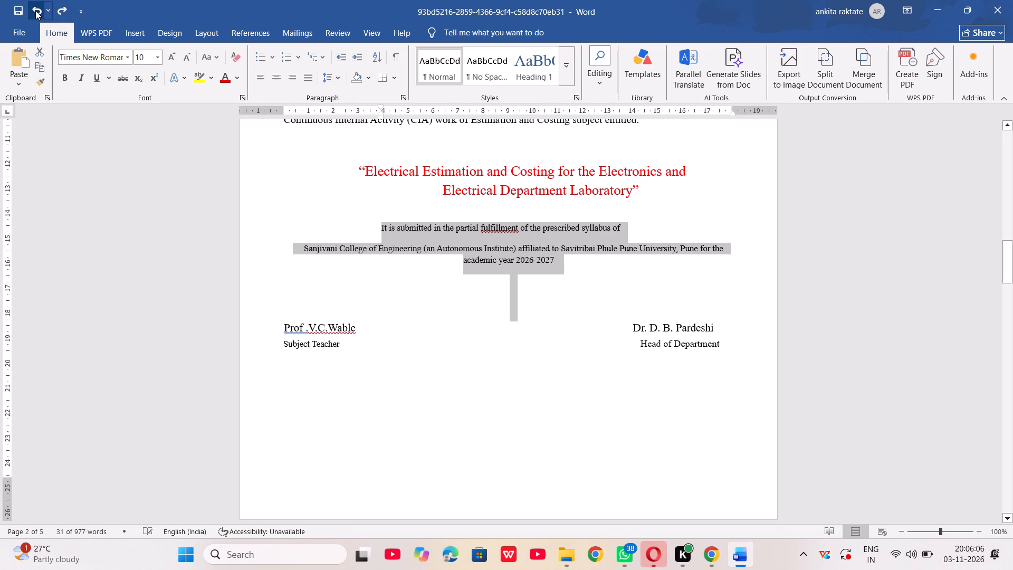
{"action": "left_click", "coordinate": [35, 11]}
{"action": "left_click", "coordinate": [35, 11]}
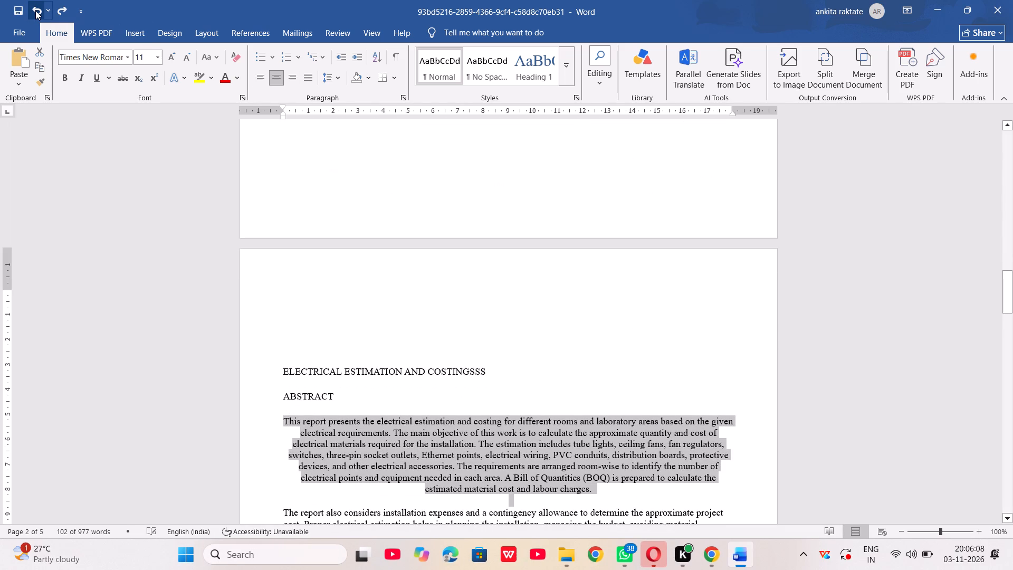
Set the "This is to certify that…" paragraph on the certificate page to font size 12.
{"action": "scroll", "coordinate": [393, 317], "scroll_direction": "up", "scroll_amount": 5}
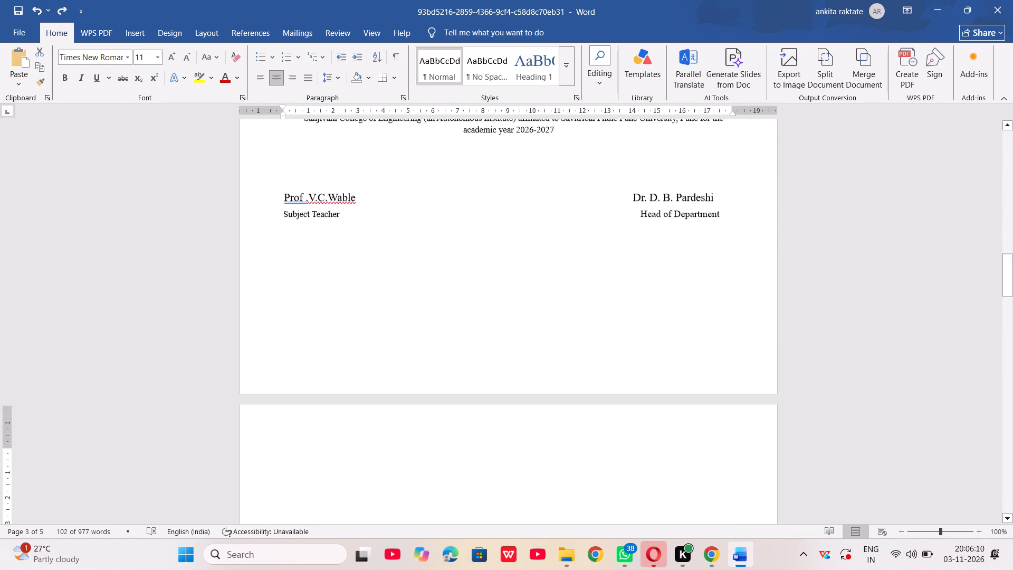
{"action": "scroll", "coordinate": [393, 317], "scroll_direction": "up", "scroll_amount": 11}
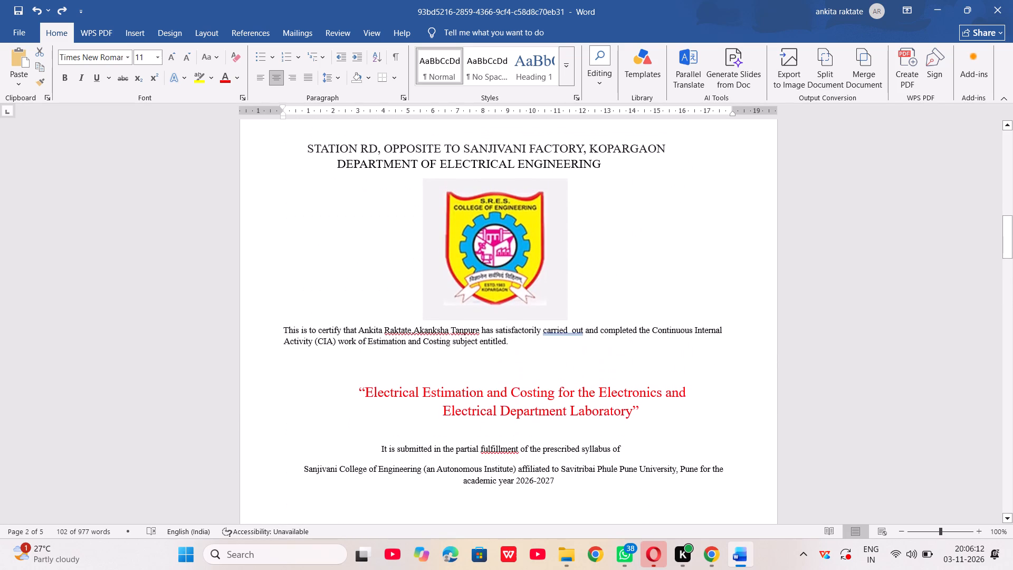
{"action": "left_click_drag", "start_coordinate": [510, 346], "coordinate": [291, 332]}
{"action": "left_click", "coordinate": [390, 292]}
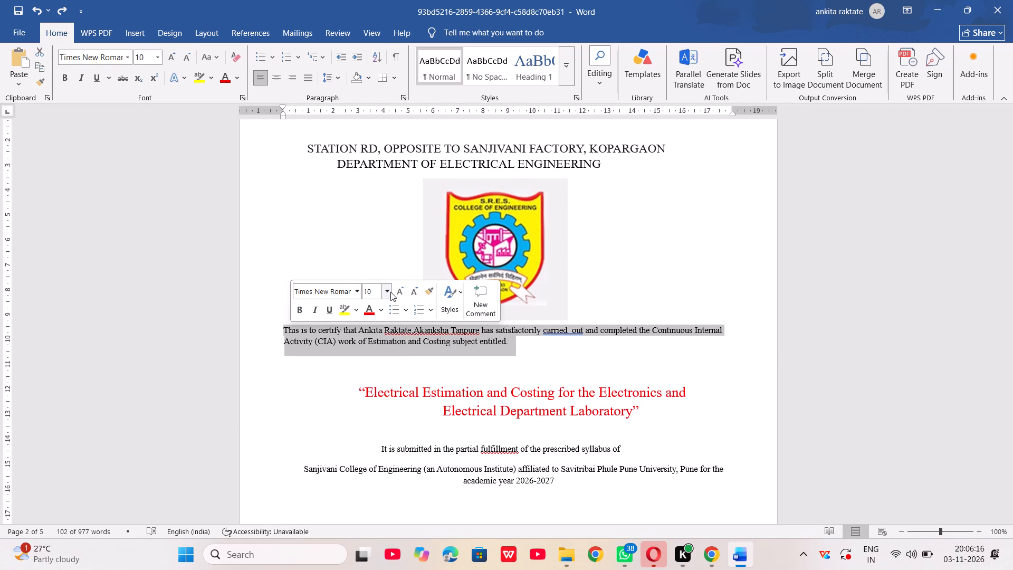
{"action": "left_click", "coordinate": [372, 102]}
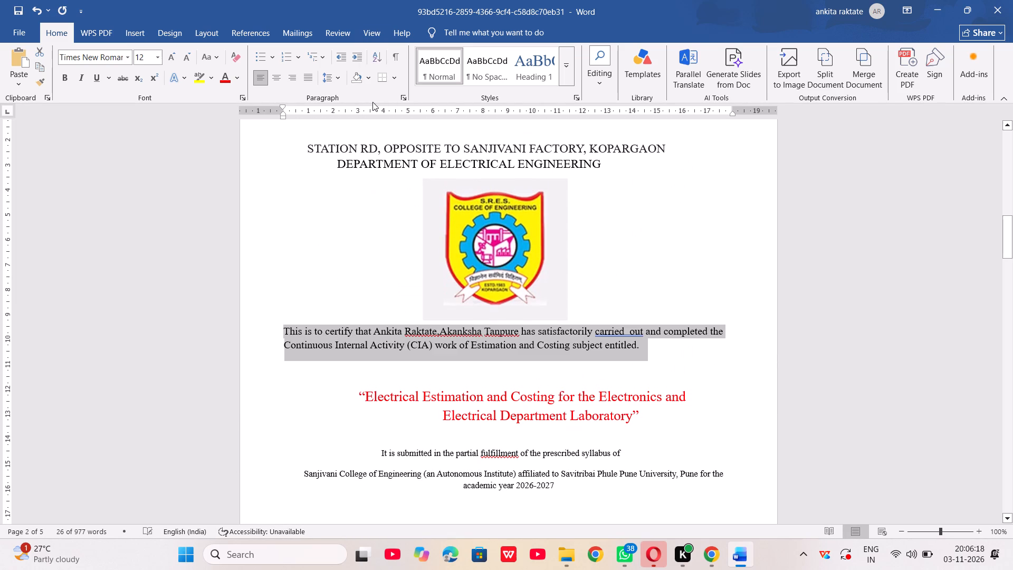
{"action": "left_click", "coordinate": [321, 269]}
Enlarge the college logo on the title page, stretching it both taller and wider.
{"action": "scroll", "coordinate": [321, 269], "scroll_direction": "up", "scroll_amount": 9}
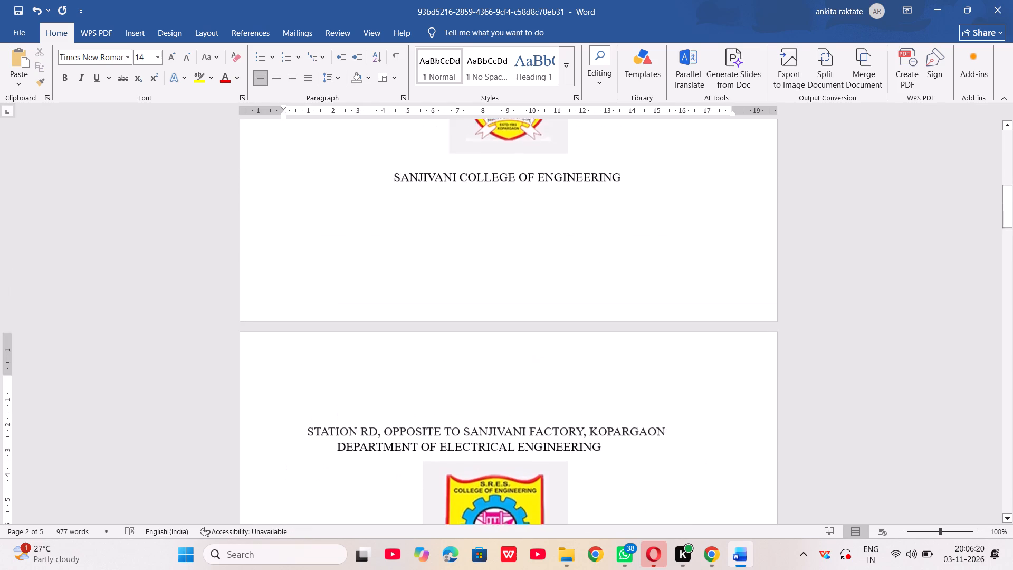
{"action": "scroll", "coordinate": [321, 269], "scroll_direction": "up", "scroll_amount": 11}
{"action": "scroll", "coordinate": [321, 269], "scroll_direction": "down", "scroll_amount": 5}
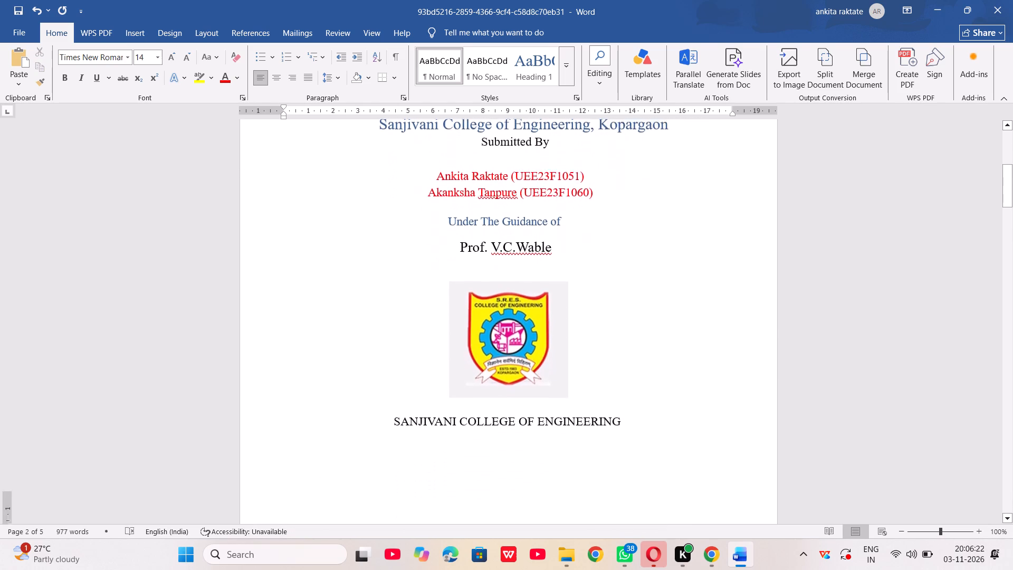
{"action": "scroll", "coordinate": [321, 269], "scroll_direction": "down", "scroll_amount": 2}
{"action": "left_click", "coordinate": [486, 261]}
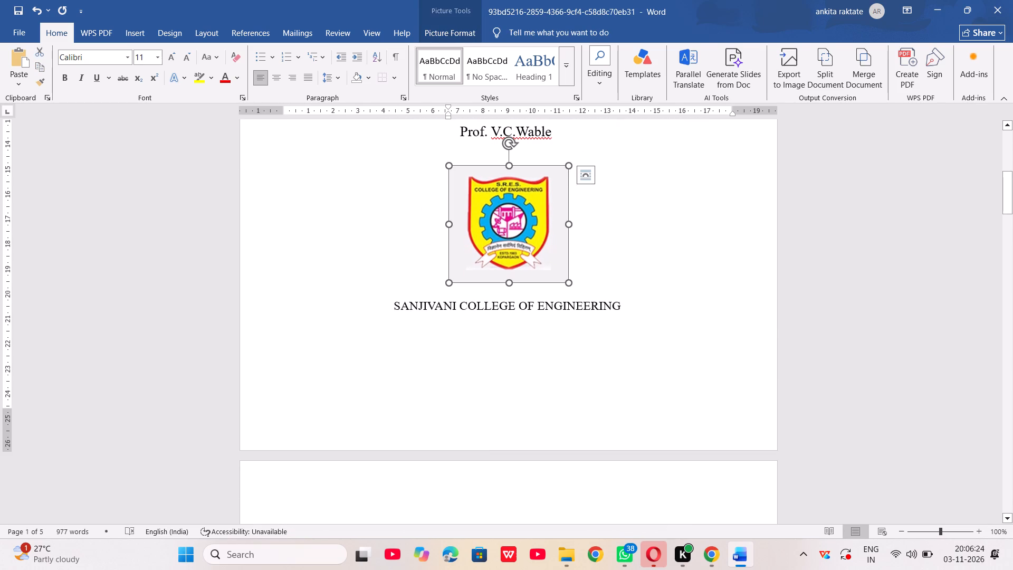
{"action": "left_click_drag", "start_coordinate": [507, 281], "coordinate": [511, 327]}
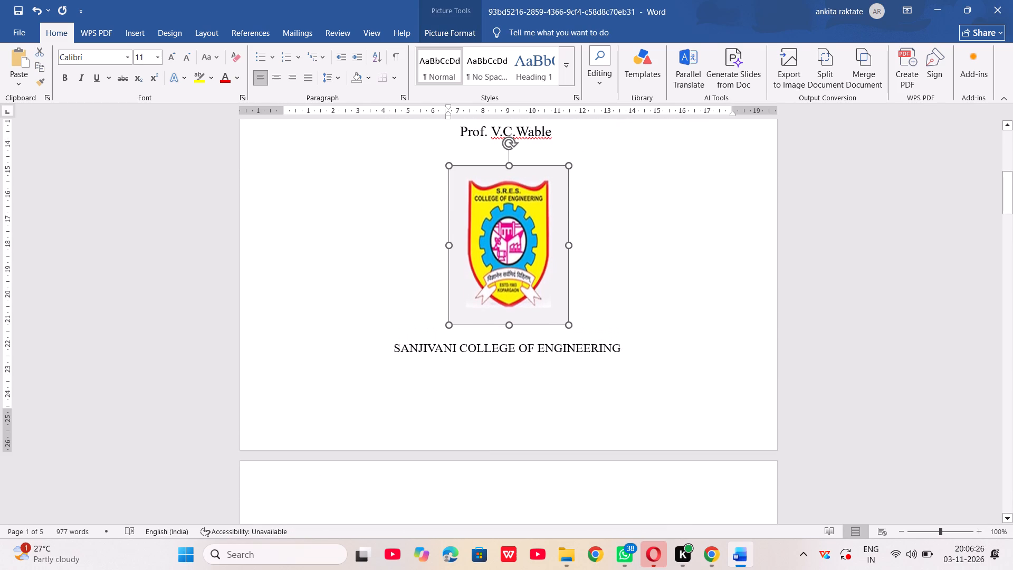
{"action": "left_click_drag", "start_coordinate": [511, 327], "coordinate": [507, 330]}
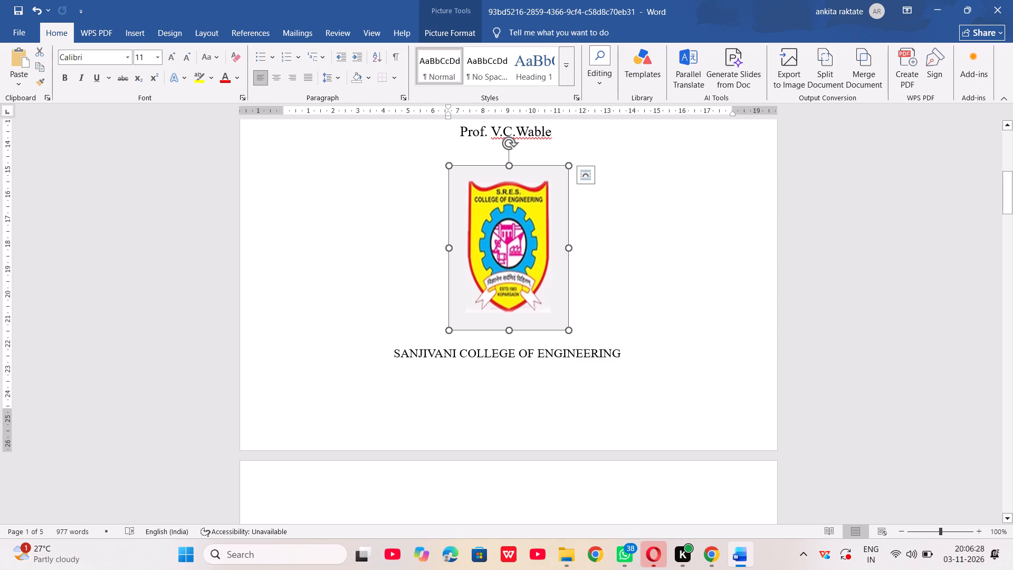
{"action": "left_click_drag", "start_coordinate": [449, 246], "coordinate": [411, 255]}
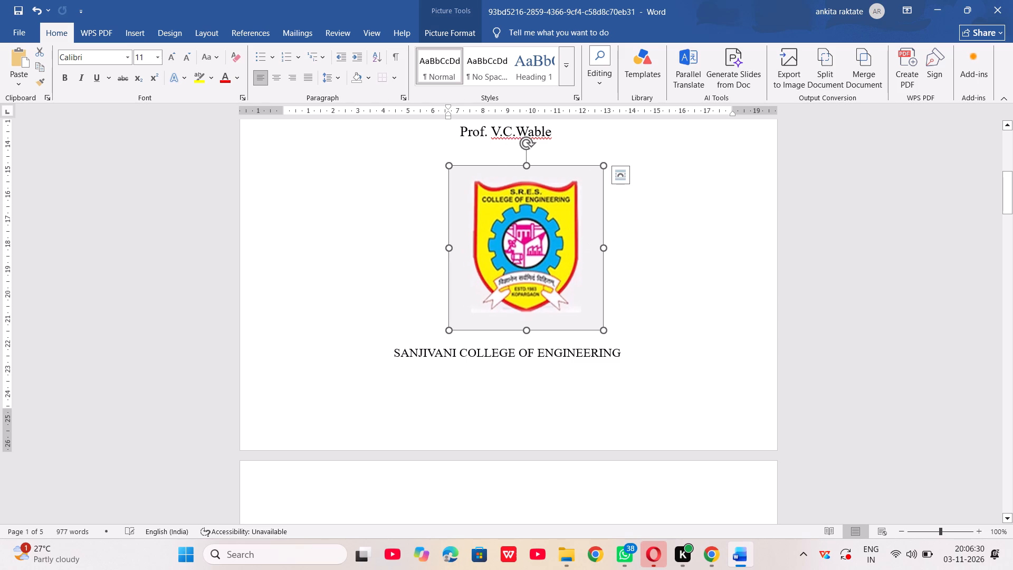
Delete the blank lines above the "ELECTRICAL ESTIMATION AND COSTINGSSS" heading, keeping the heading at the top of the abstract page.
{"action": "scroll", "coordinate": [439, 368], "scroll_direction": "down", "scroll_amount": 15}
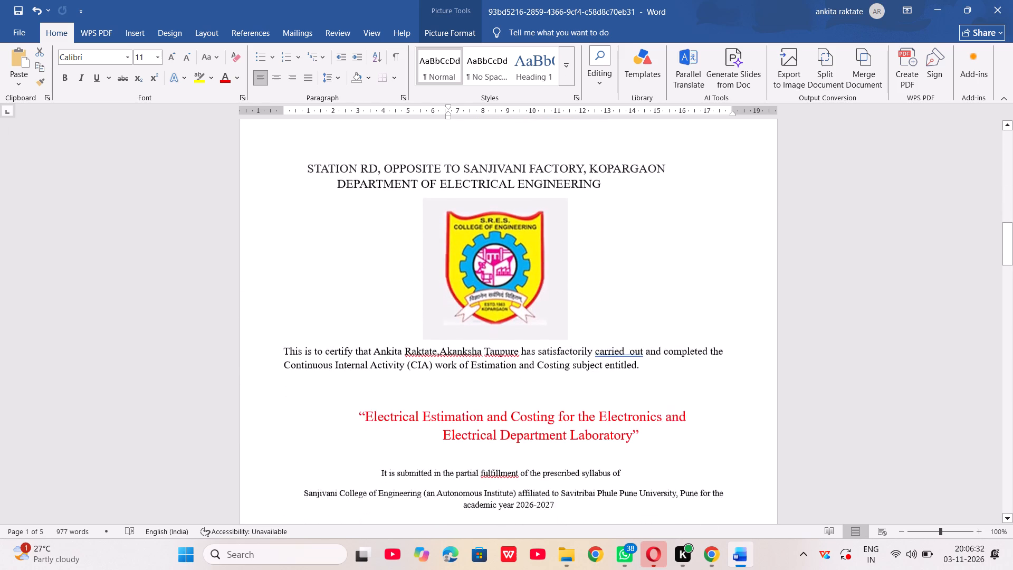
{"action": "scroll", "coordinate": [439, 368], "scroll_direction": "down", "scroll_amount": 17}
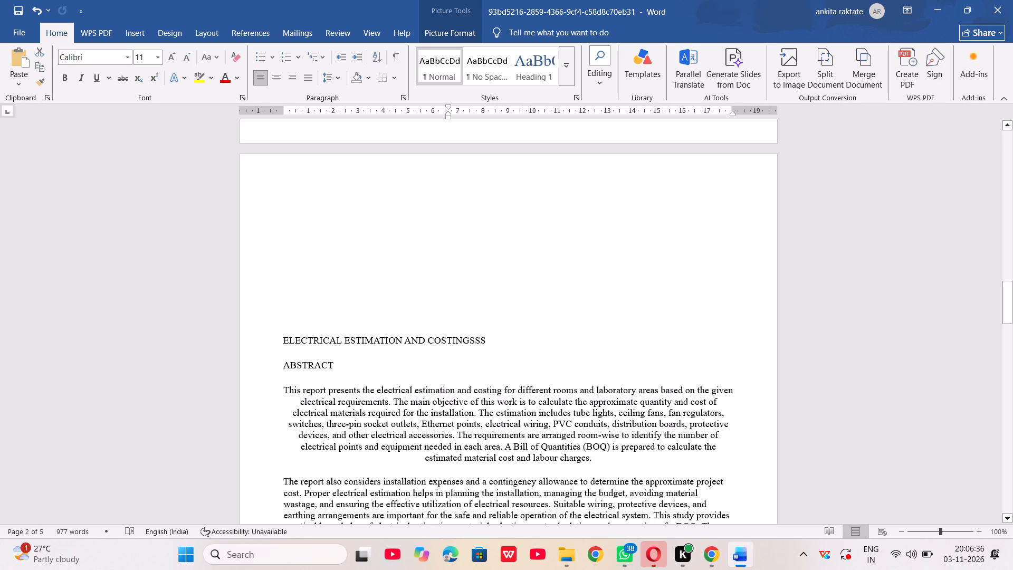
{"action": "left_click", "coordinate": [278, 336]}
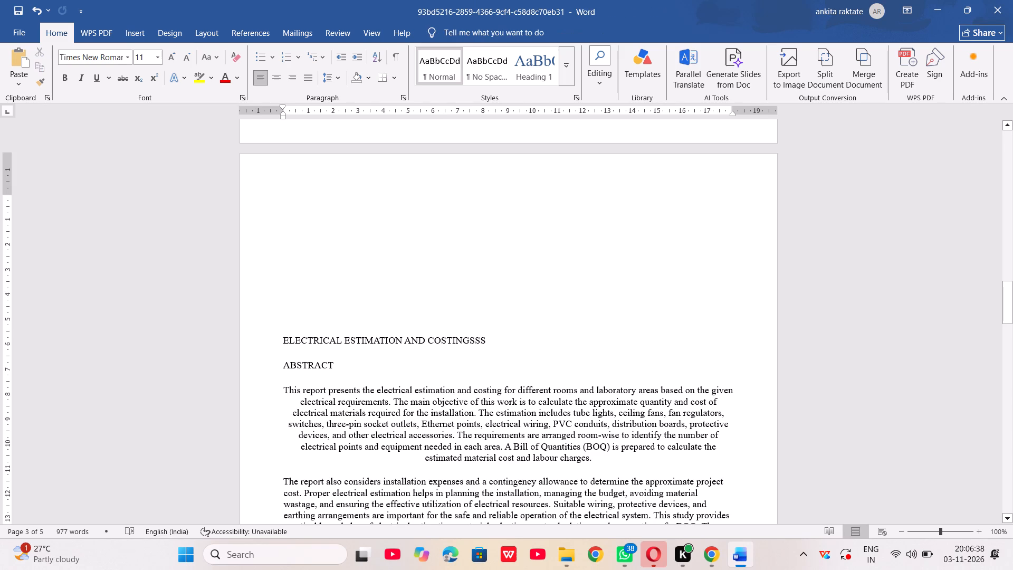
{"action": "key", "text": "BackSpace"}
{"action": "key", "text": "BackSpace"}
{"action": "key", "text": "BackSpace"}
{"action": "key", "text": "BackSpace"}
{"action": "key", "text": "BackSpace"}
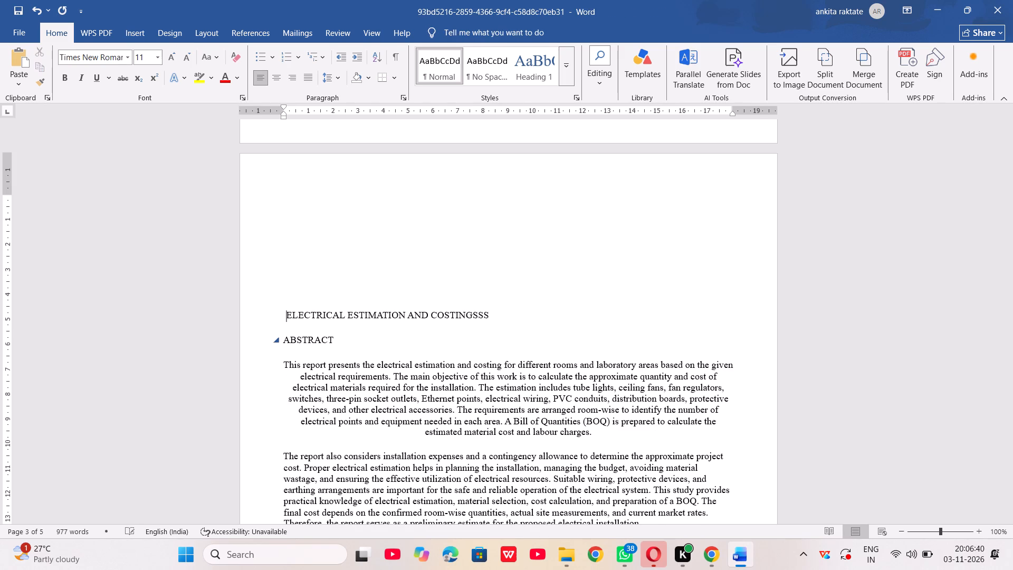
{"action": "key", "text": "BackSpace"}
{"action": "key", "text": "BackSpace"}
{"action": "key", "text": "BackSpace"}
{"action": "key", "text": "BackSpace"}
{"action": "key", "text": "BackSpace"}
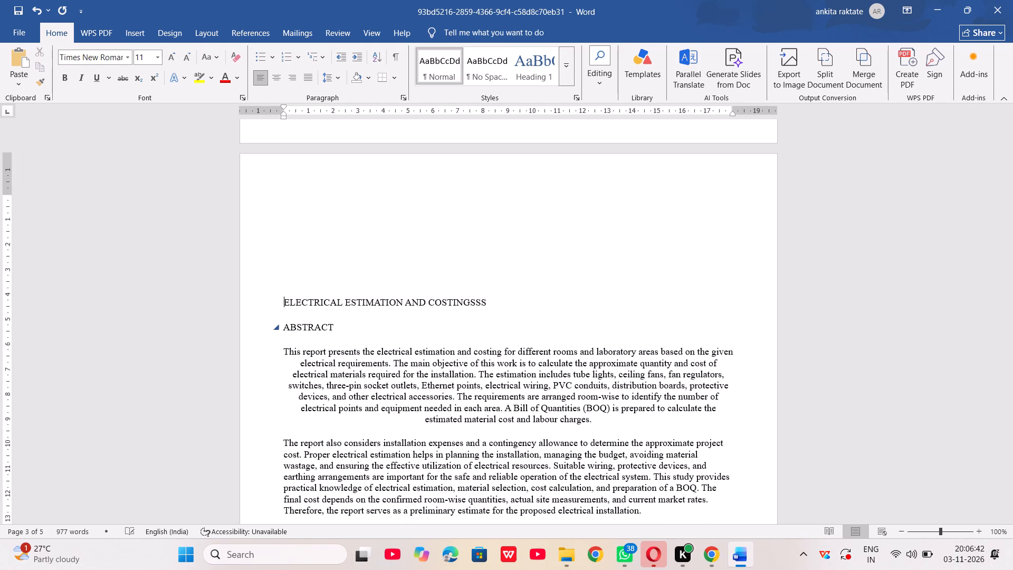
{"action": "key", "text": "BackSpace"}
{"action": "key", "text": "BackSpace"}
{"action": "key", "text": "BackSpace"}
{"action": "key", "text": "BackSpace"}
{"action": "key", "text": "BackSpace"}
{"action": "key", "text": "BackSpace"}
{"action": "key", "text": "BackSpace"}
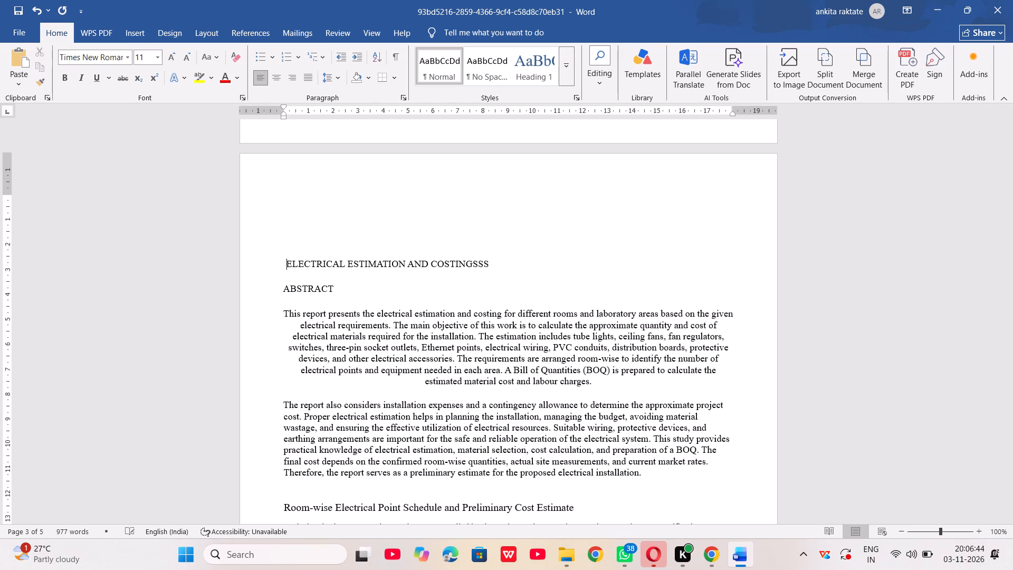
{"action": "key", "text": "BackSpace"}
{"action": "key", "text": "BackSpace"}
{"action": "key", "text": "BackSpace"}
{"action": "key", "text": "BackSpace"}
{"action": "key", "text": "BackSpace"}
{"action": "key", "text": "BackSpace"}
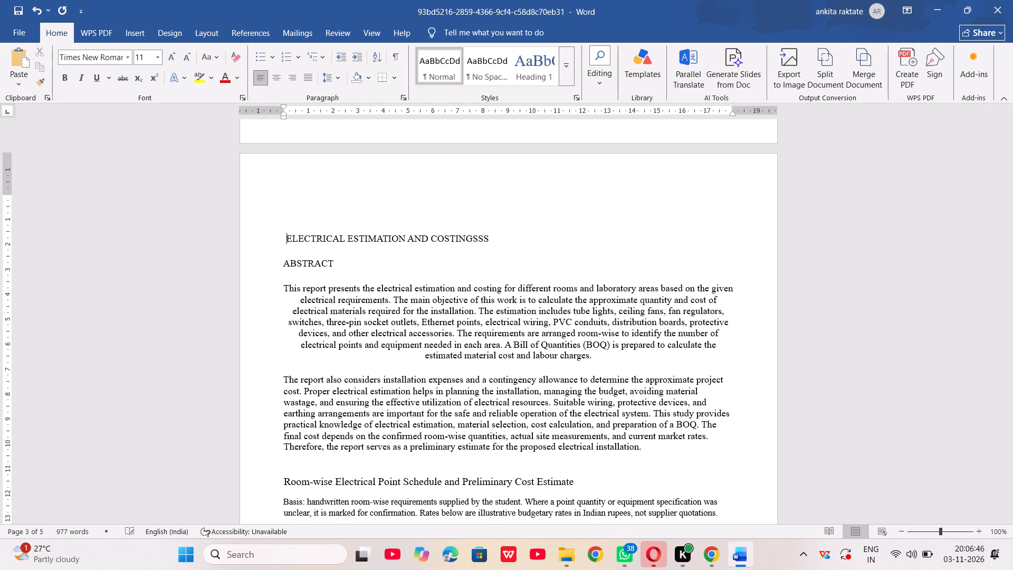
{"action": "key", "text": "BackSpace"}
{"action": "key", "text": "BackSpace"}
{"action": "key", "text": "BackSpace"}
{"action": "key", "text": "BackSpace"}
{"action": "key", "text": "BackSpace"}
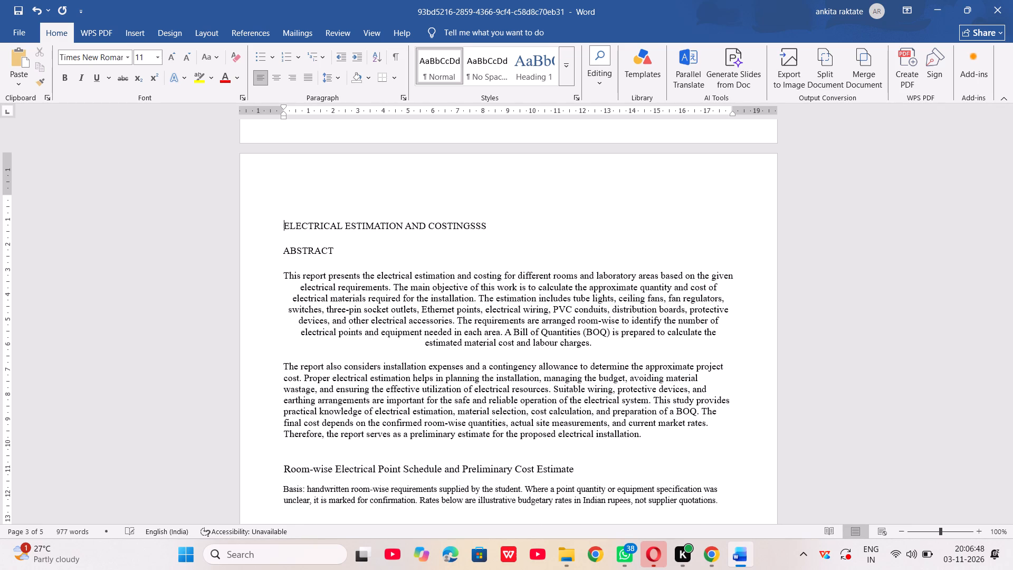
{"action": "key", "text": "BackSpace"}
{"action": "key", "text": "BackSpace"}
{"action": "key", "text": "BackSpace"}
{"action": "key", "text": "BackSpace"}
{"action": "key", "text": "BackSpace"}
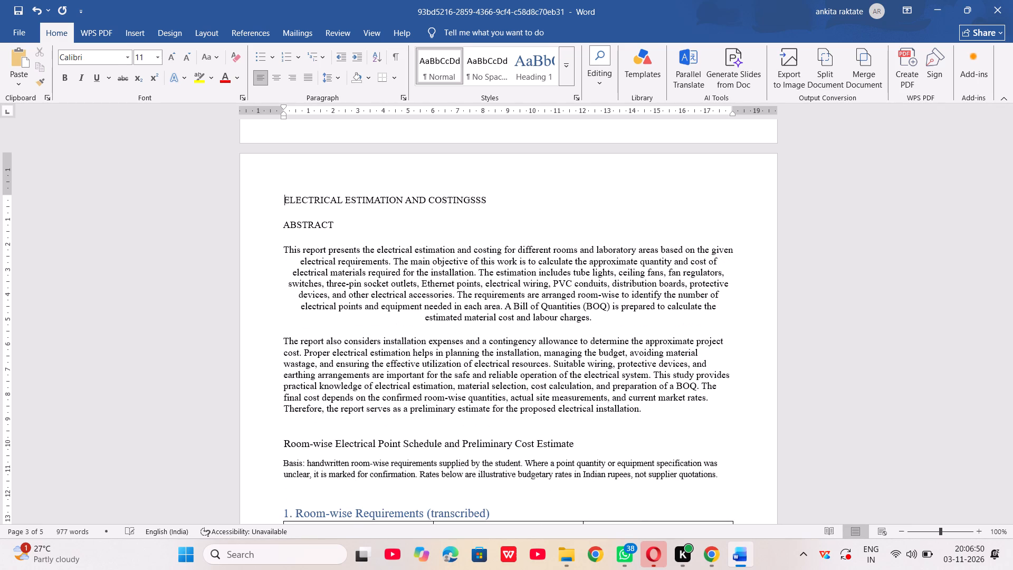
{"action": "key", "text": "BackSpace"}
{"action": "key", "text": "BackSpace"}
{"action": "key", "text": "Return"}
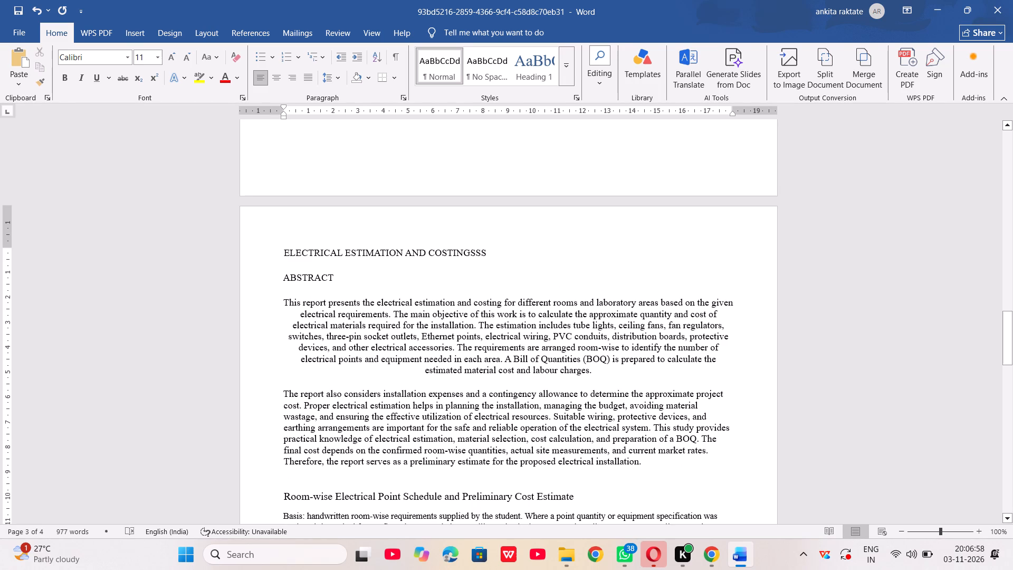
Justify the first abstract paragraph, "This report presents the electrical estimation and costing…".
{"action": "left_click_drag", "start_coordinate": [278, 298], "coordinate": [403, 397]}
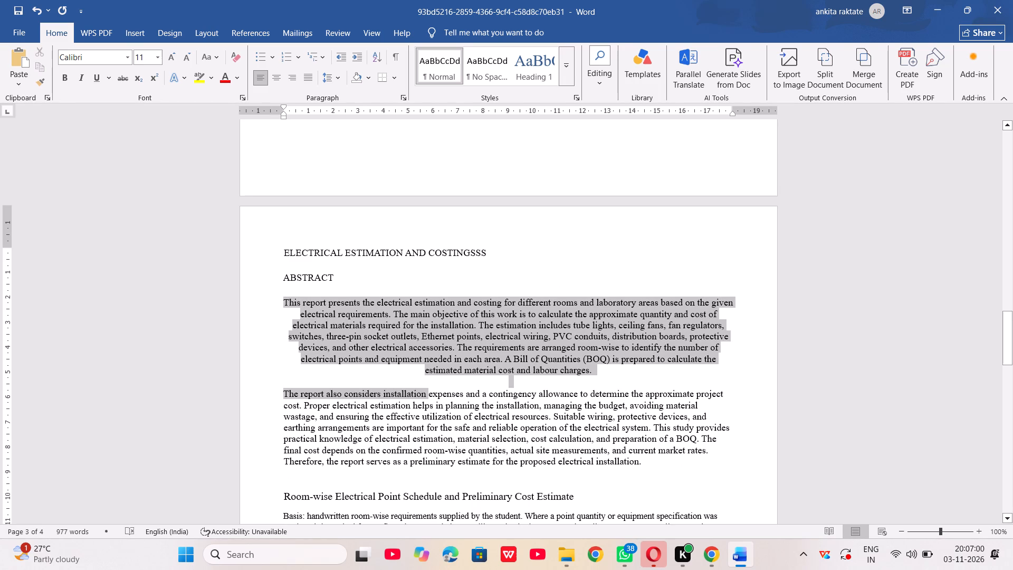
{"action": "left_click_drag", "start_coordinate": [403, 397], "coordinate": [595, 376]}
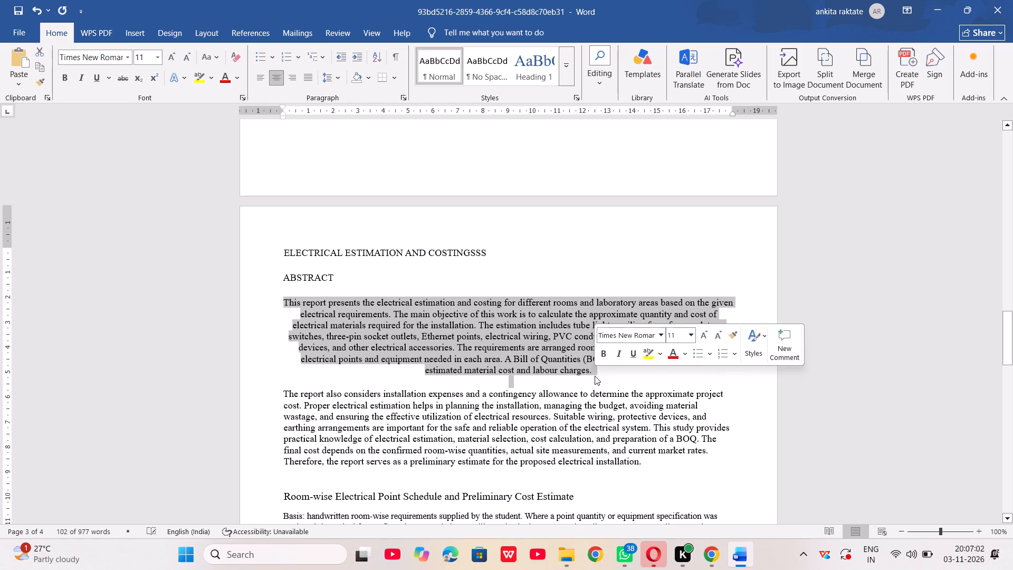
{"action": "left_click", "coordinate": [311, 75]}
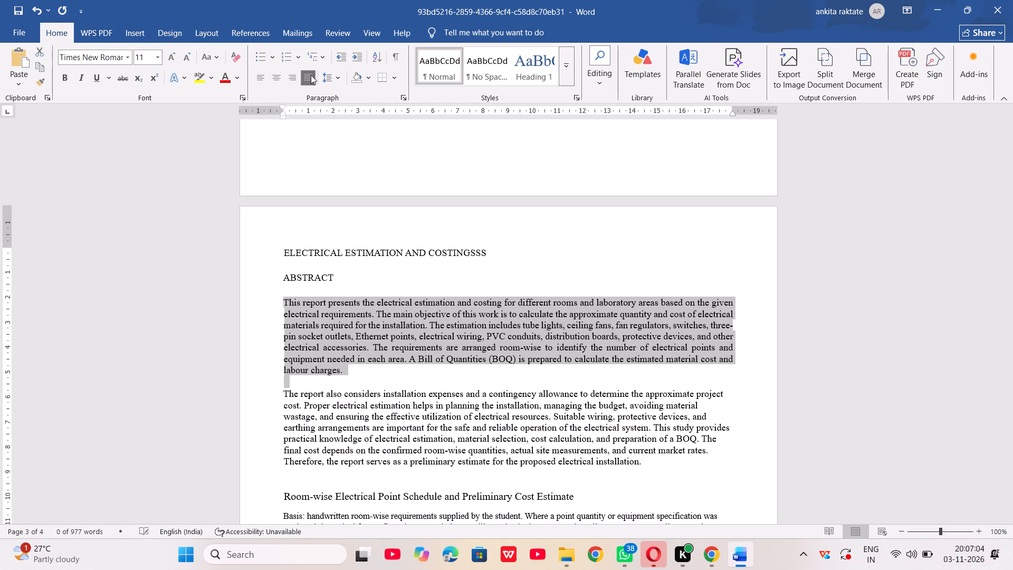
{"action": "left_click", "coordinate": [349, 197]}
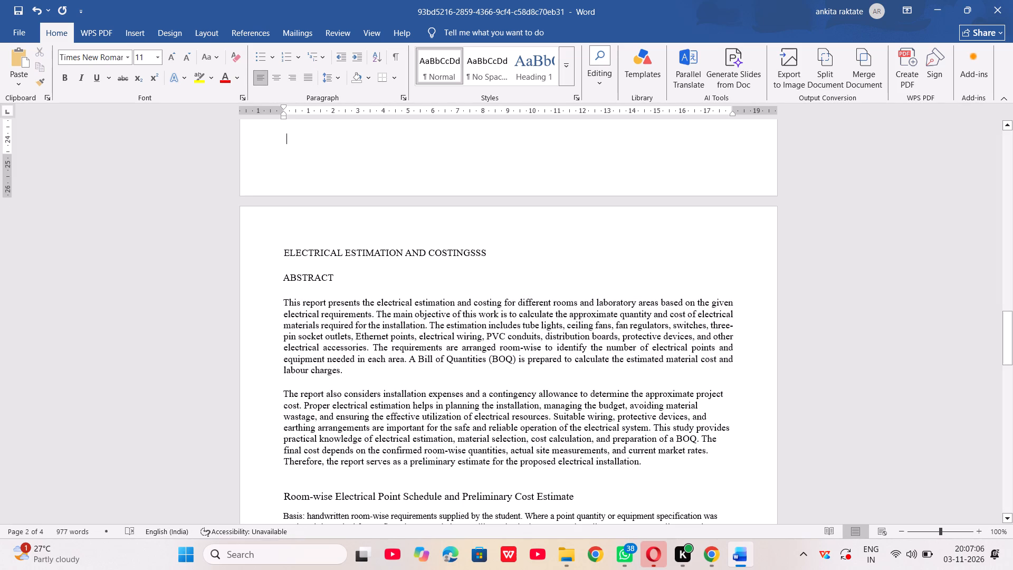
Make the whole "ELECTRICAL ESTIMATION AND COSTINGSSS" heading on the abstract page bold.
{"action": "left_click_drag", "start_coordinate": [484, 251], "coordinate": [263, 255]}
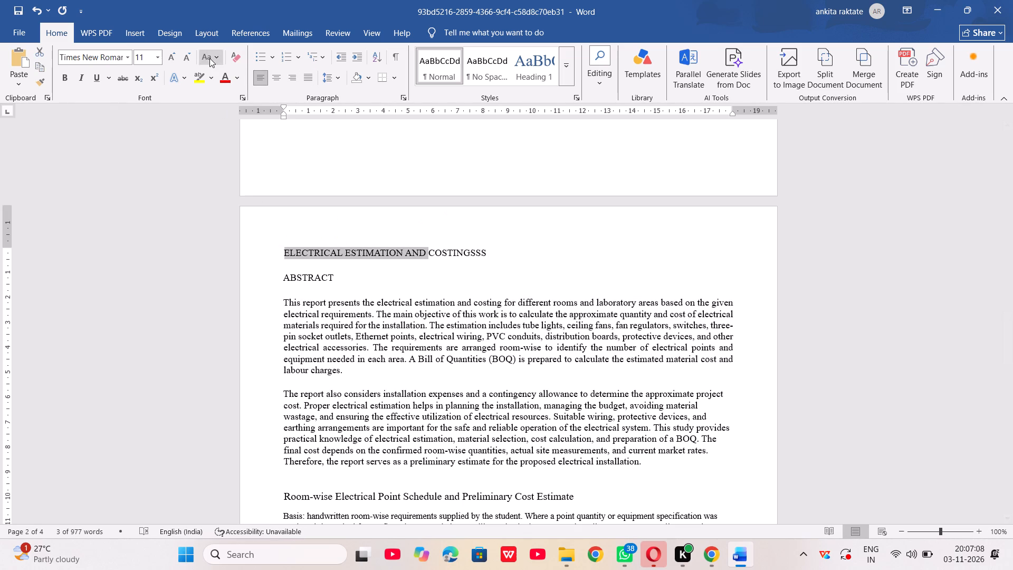
{"action": "left_click", "coordinate": [70, 81]}
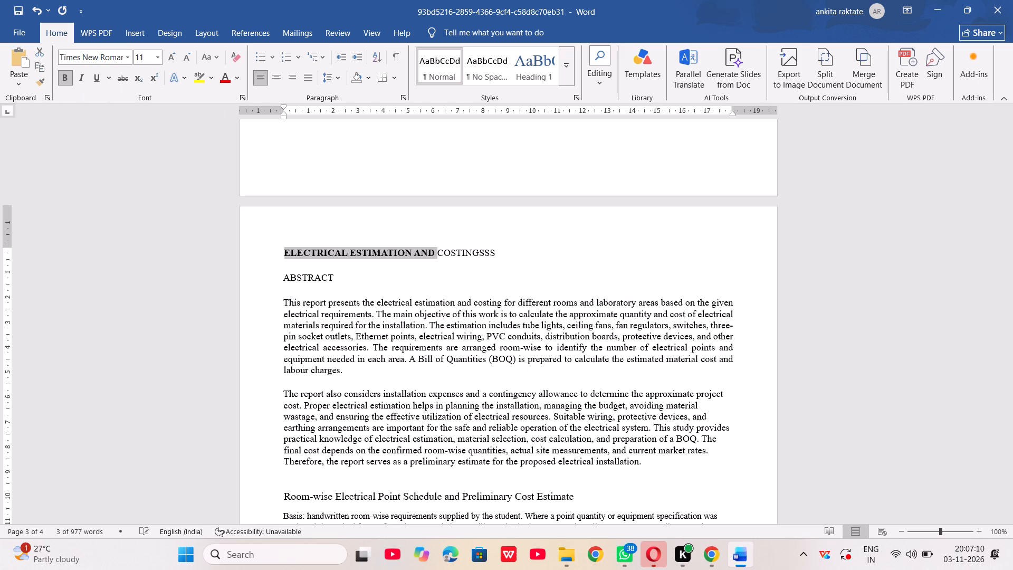
{"action": "left_click_drag", "start_coordinate": [526, 255], "coordinate": [424, 246]}
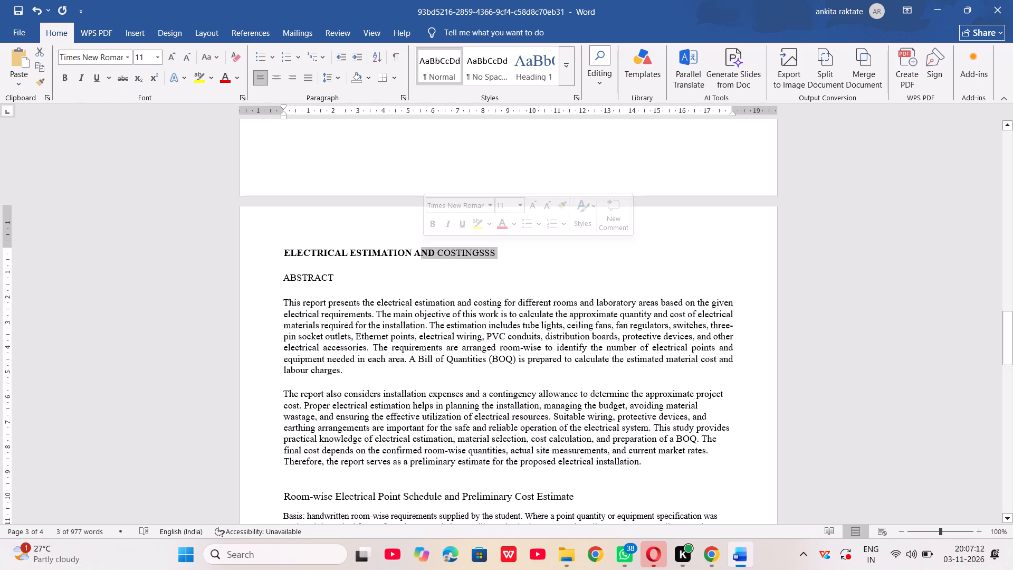
{"action": "left_click", "coordinate": [57, 75]}
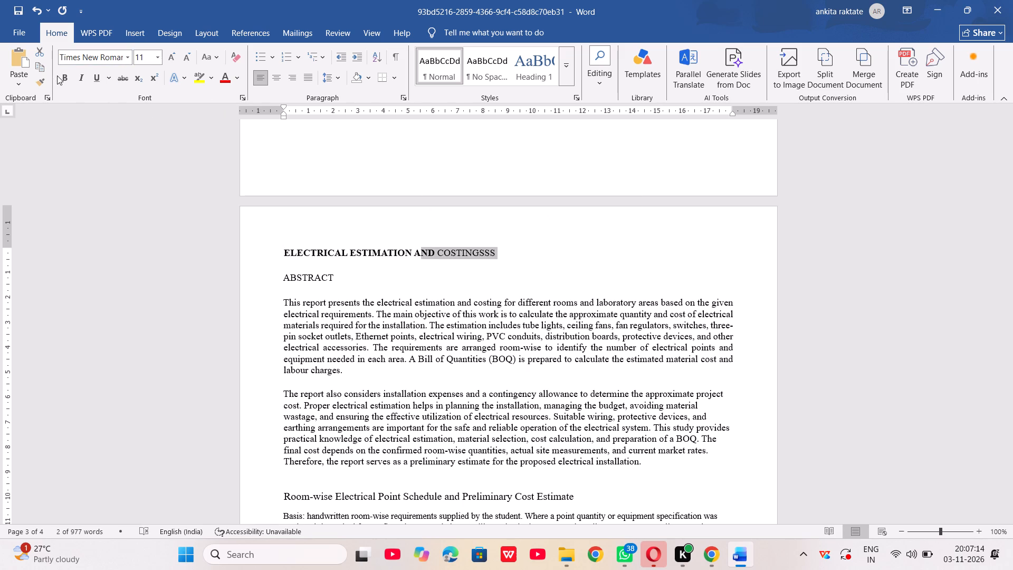
{"action": "left_click", "coordinate": [60, 78]}
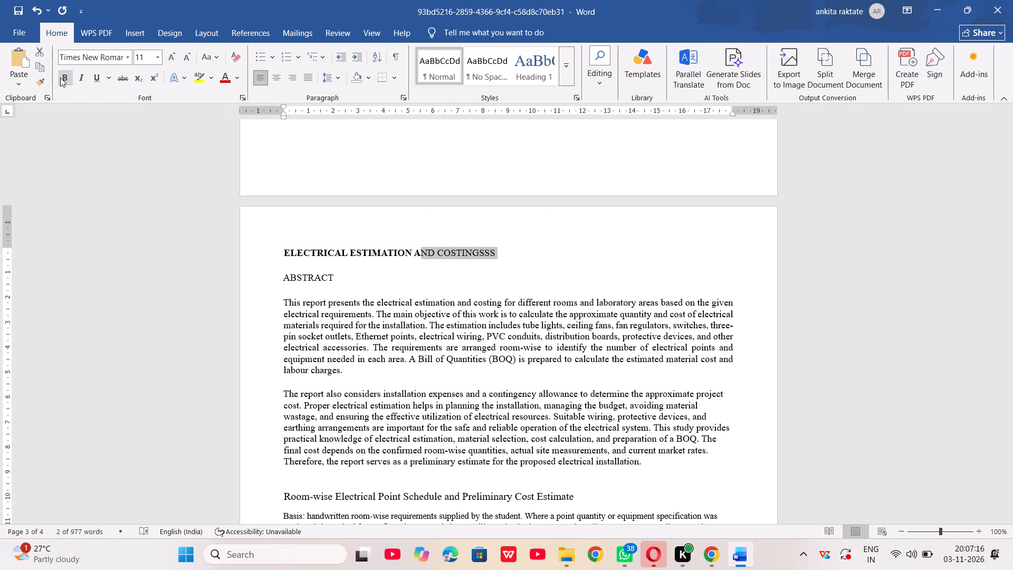
{"action": "left_click", "coordinate": [60, 78]}
{"action": "left_click", "coordinate": [383, 278]}
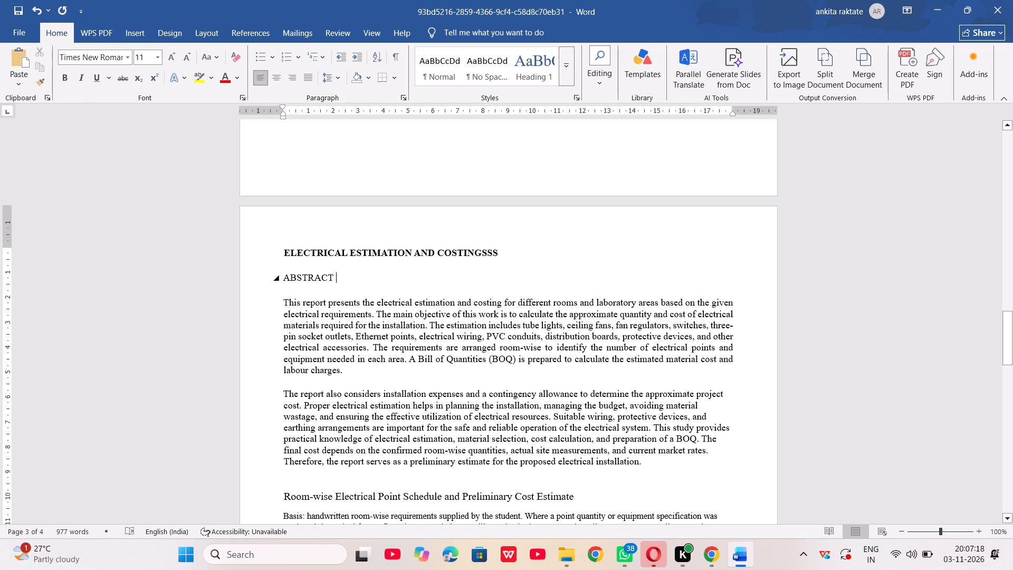
Review the layout from the abstract page back through the certificate page to the title page.
{"action": "scroll", "coordinate": [372, 273], "scroll_direction": "down", "scroll_amount": 4}
{"action": "scroll", "coordinate": [372, 273], "scroll_direction": "up", "scroll_amount": 3}
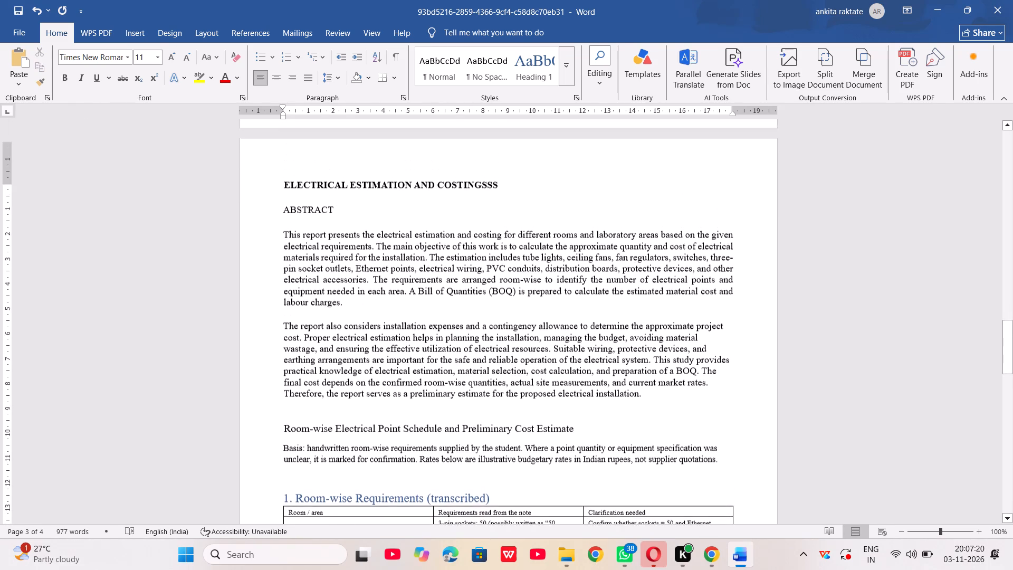
{"action": "scroll", "coordinate": [372, 273], "scroll_direction": "up", "scroll_amount": 11}
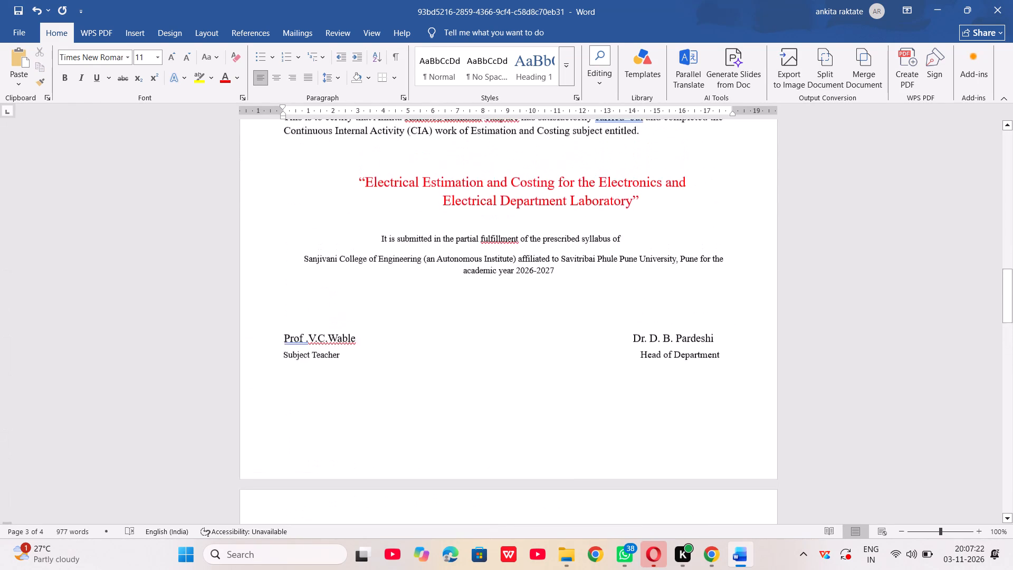
{"action": "scroll", "coordinate": [372, 273], "scroll_direction": "up", "scroll_amount": 8}
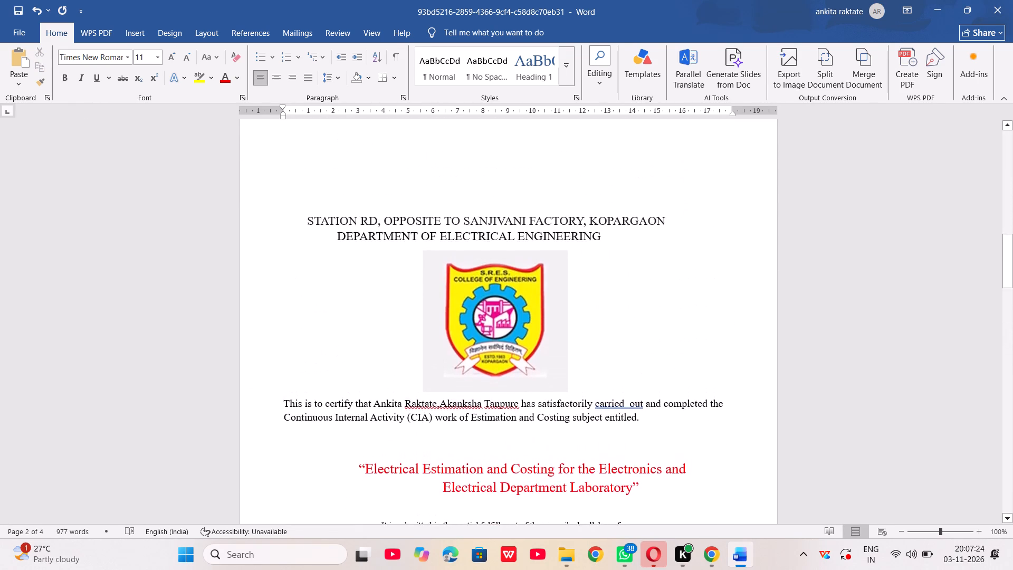
{"action": "scroll", "coordinate": [372, 273], "scroll_direction": "up", "scroll_amount": 20}
{"action": "scroll", "coordinate": [372, 273], "scroll_direction": "up", "scroll_amount": 2}
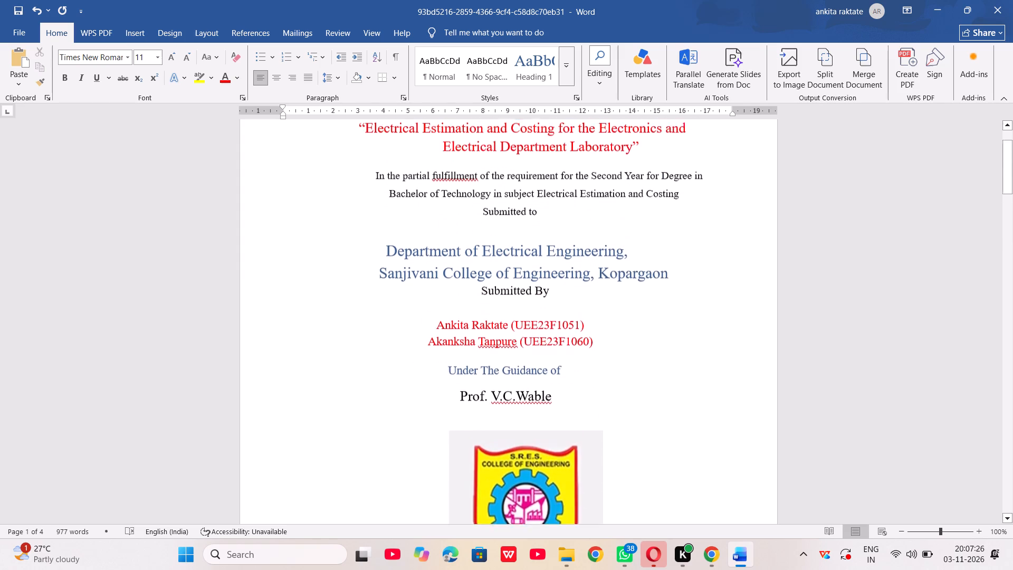
{"action": "scroll", "coordinate": [372, 273], "scroll_direction": "up", "scroll_amount": 3}
Delete the blank lines above the "STATION RD, OPPOSITE TO SANJIVANI FACTORY, KOPARGAON" line on the certificate page.
{"action": "scroll", "coordinate": [372, 273], "scroll_direction": "down", "scroll_amount": 13}
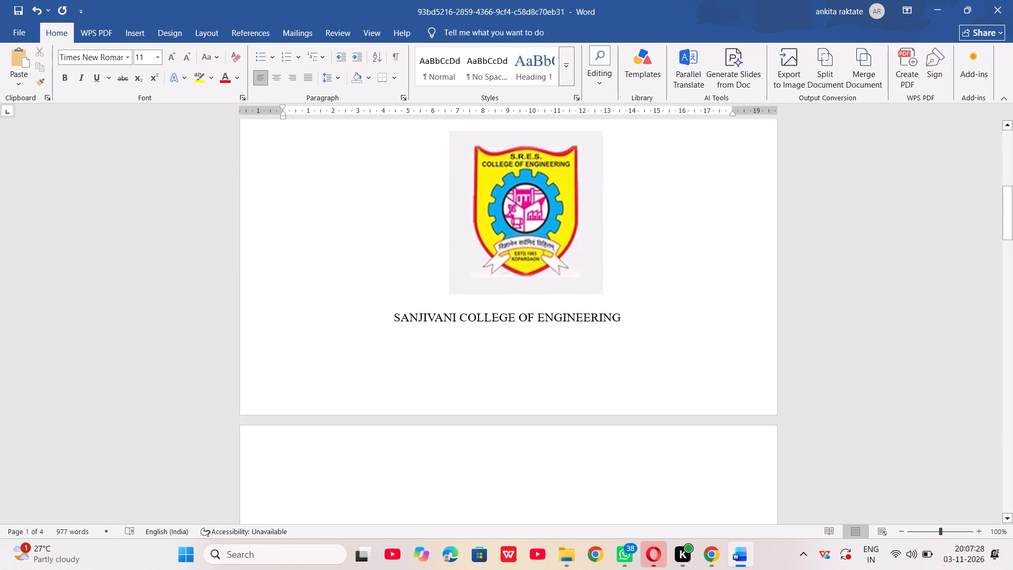
{"action": "scroll", "coordinate": [372, 273], "scroll_direction": "down", "scroll_amount": 8}
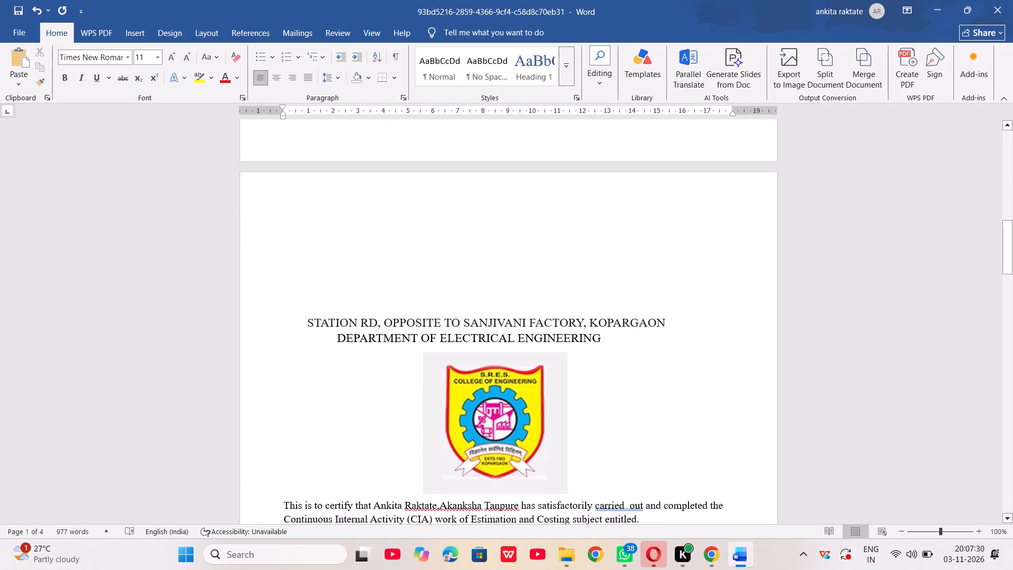
{"action": "left_click", "coordinate": [307, 313]}
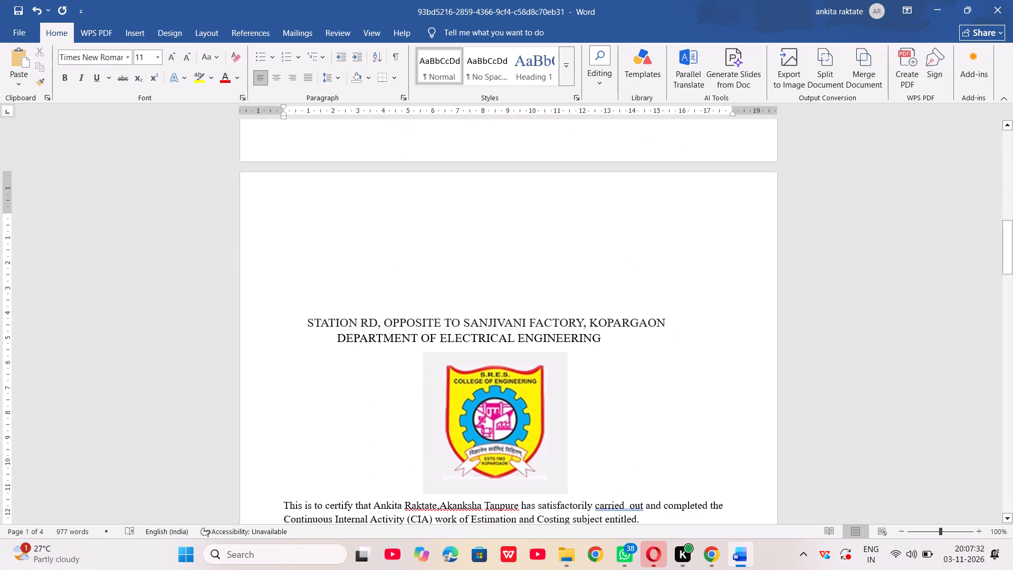
{"action": "key", "text": "BackSpace"}
{"action": "key", "text": "BackSpace"}
{"action": "key", "text": "BackSpace"}
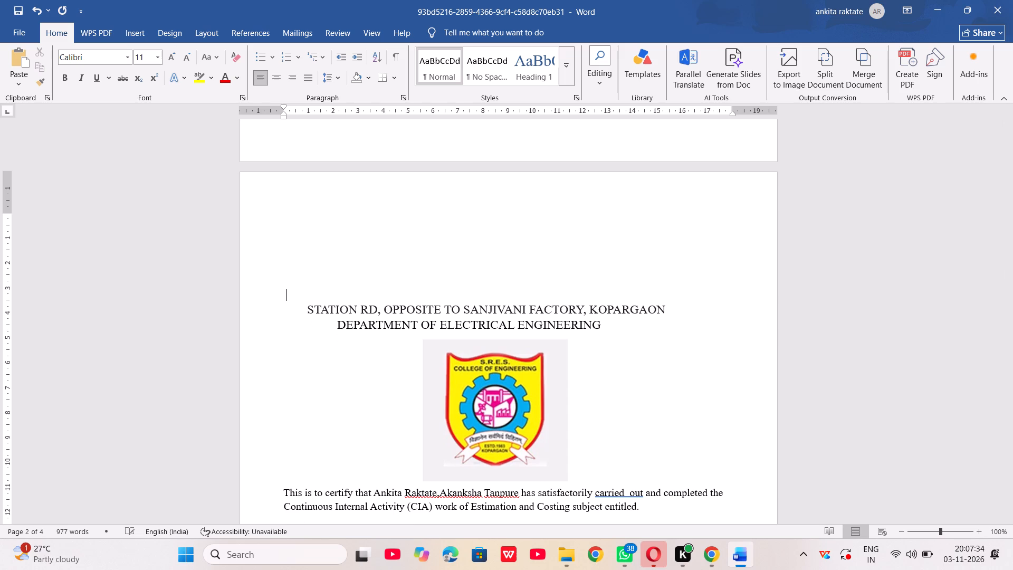
{"action": "key", "text": "BackSpace"}
{"action": "key", "text": "BackSpace"}
{"action": "key", "text": "BackSpace"}
{"action": "key", "text": "BackSpace"}
{"action": "key", "text": "BackSpace"}
{"action": "key", "text": "BackSpace"}
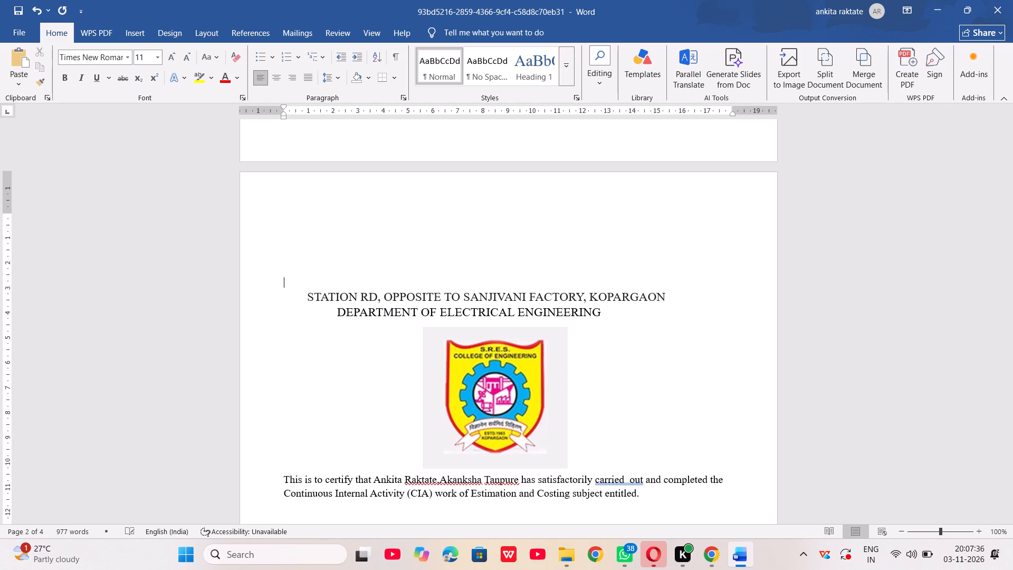
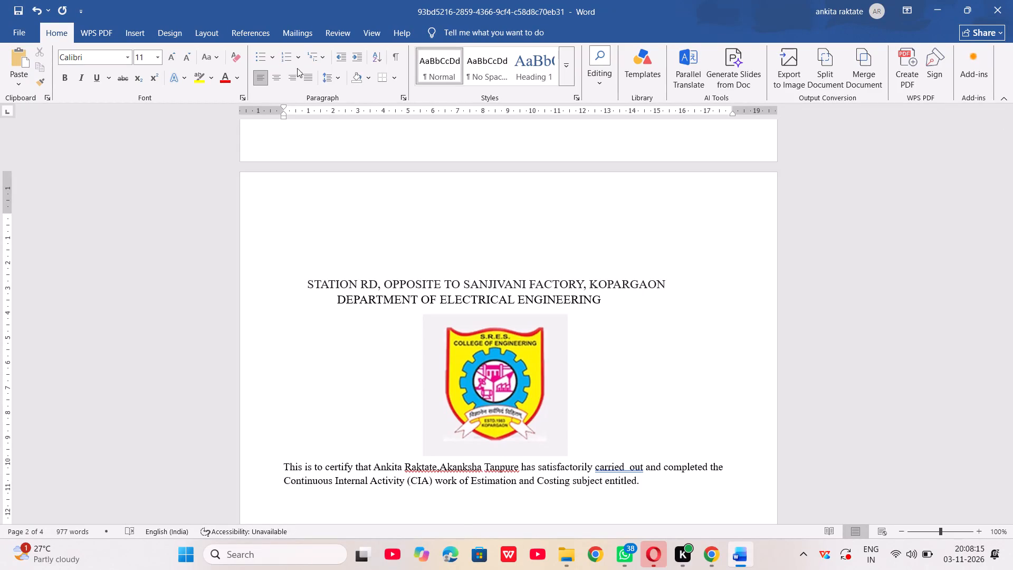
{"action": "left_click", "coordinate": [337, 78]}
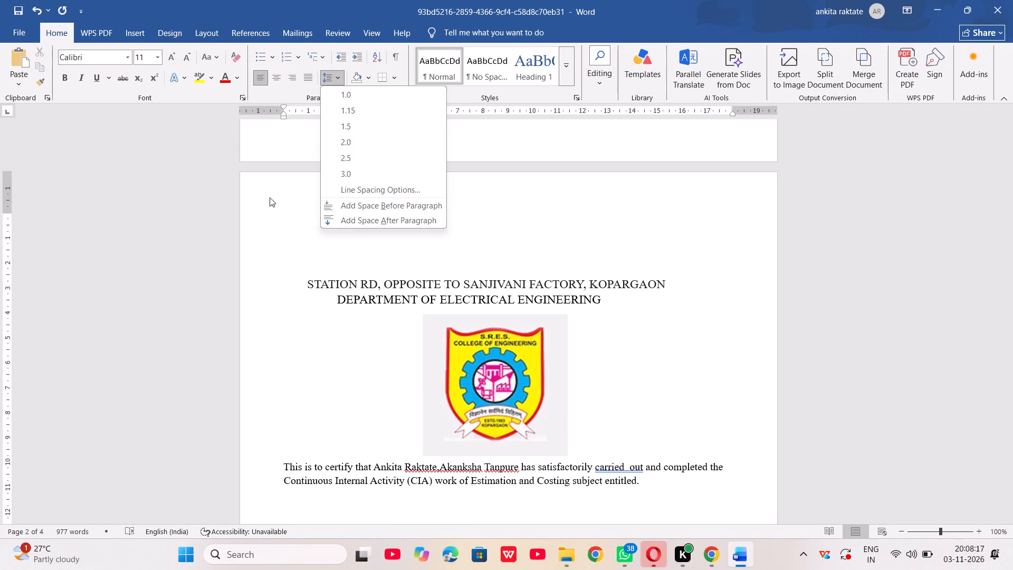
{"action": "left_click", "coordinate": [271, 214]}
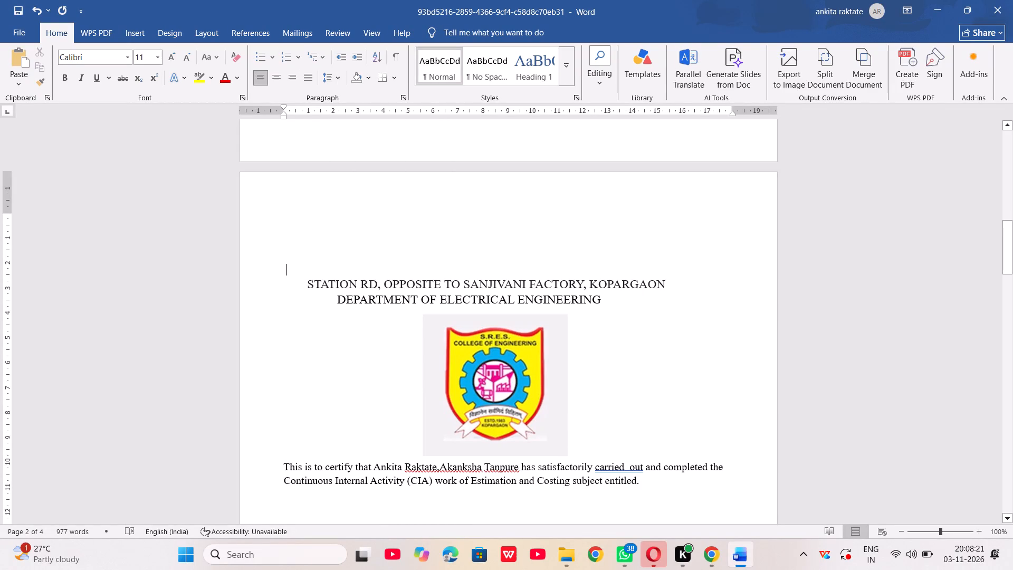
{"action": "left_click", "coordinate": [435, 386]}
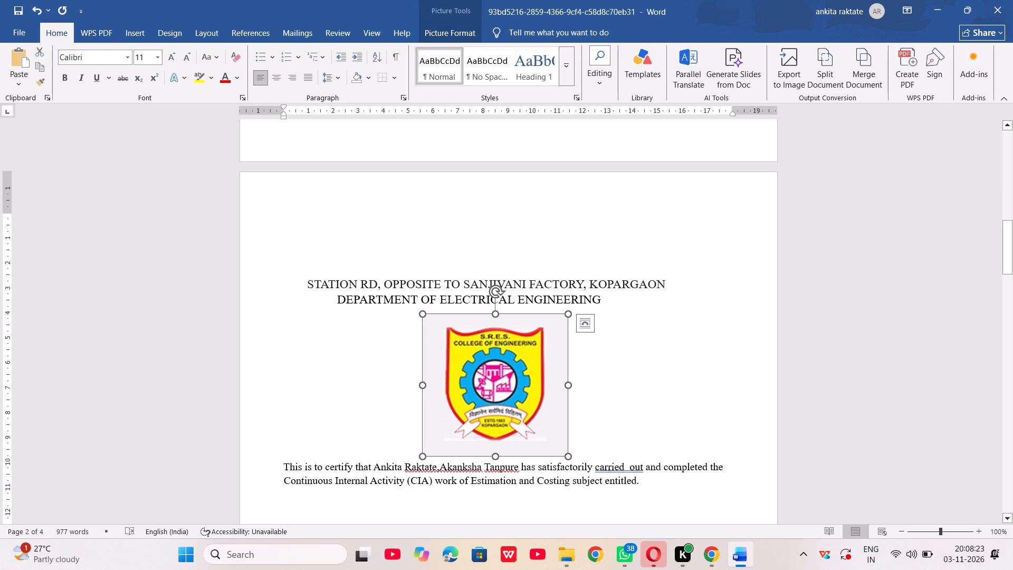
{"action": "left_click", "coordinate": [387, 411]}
Insert four blank lines before the "ELECTRICAL ESTIMATION AND COSTINGSSS" heading so it starts on the abstract page.
{"action": "scroll", "coordinate": [387, 411], "scroll_direction": "down", "scroll_amount": 13}
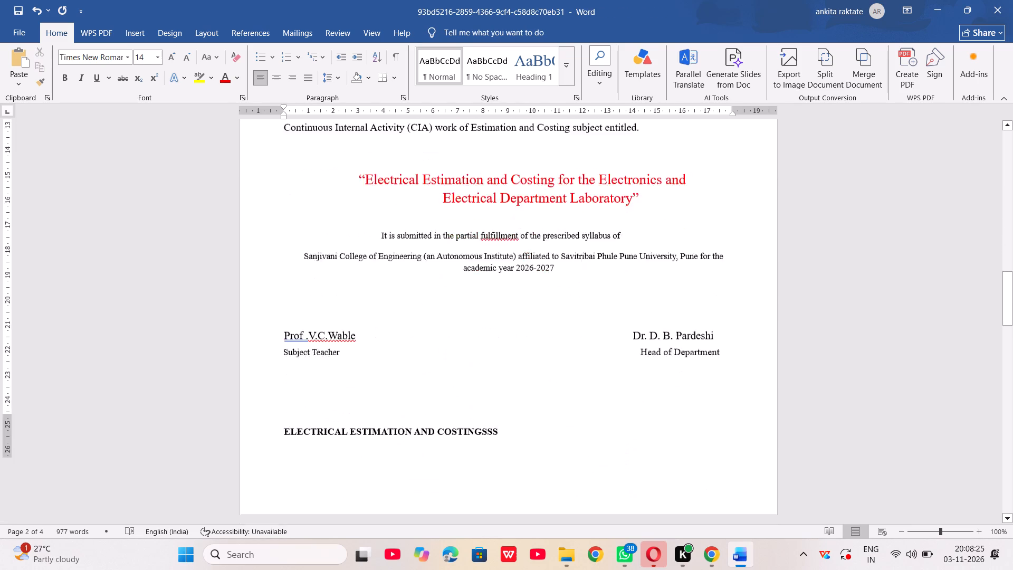
{"action": "scroll", "coordinate": [387, 411], "scroll_direction": "down", "scroll_amount": 7}
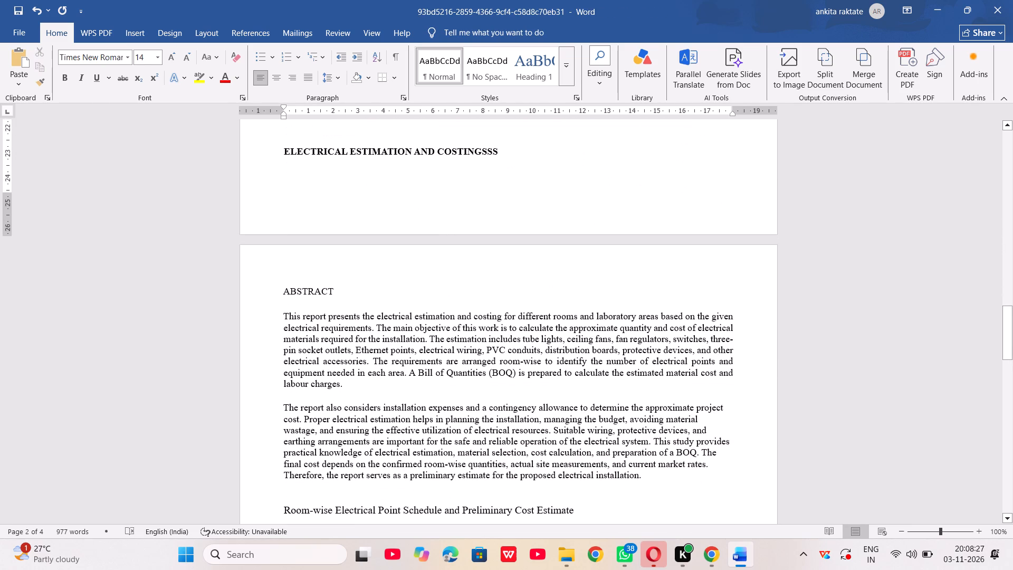
{"action": "left_click", "coordinate": [281, 148]}
{"action": "key", "text": "Return"}
{"action": "key", "text": "Return"}
{"action": "key", "text": "Return"}
{"action": "key", "text": "Return"}
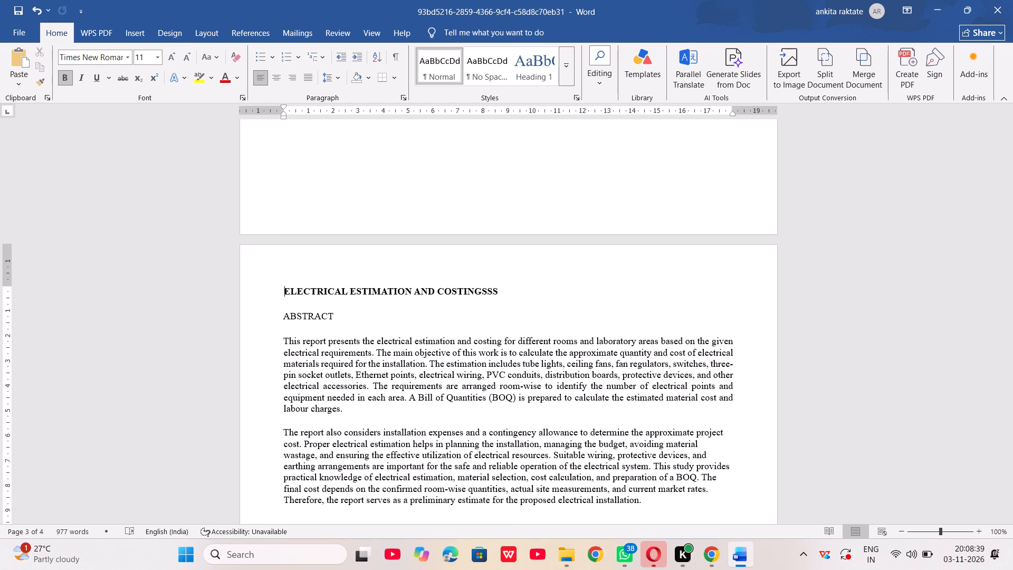
Review the layout from the abstract through the requirements, bill of quantities and cost summary sections to the conclusion.
{"action": "scroll", "coordinate": [281, 148], "scroll_direction": "down", "scroll_amount": 8}
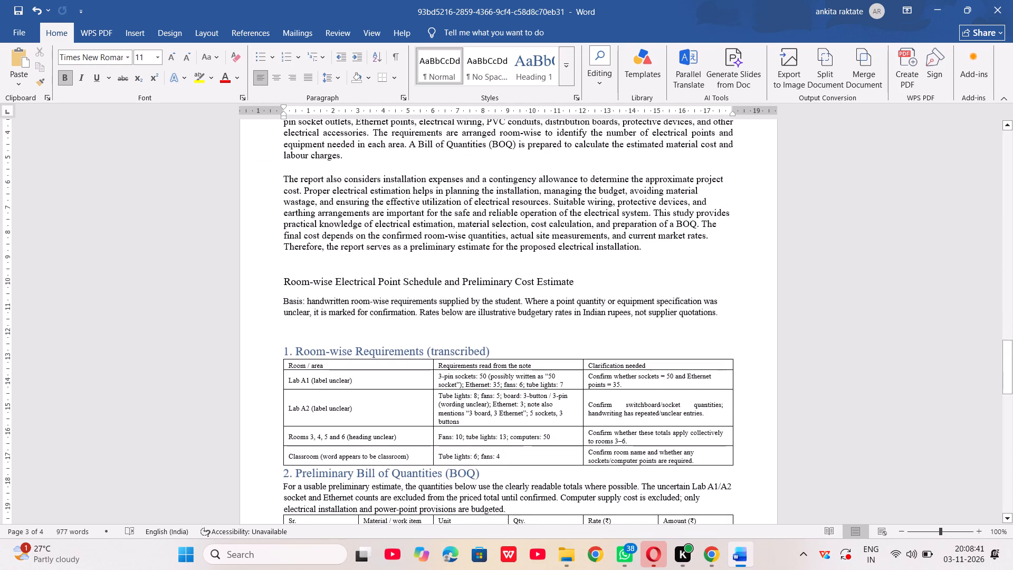
{"action": "scroll", "coordinate": [281, 148], "scroll_direction": "down", "scroll_amount": 5}
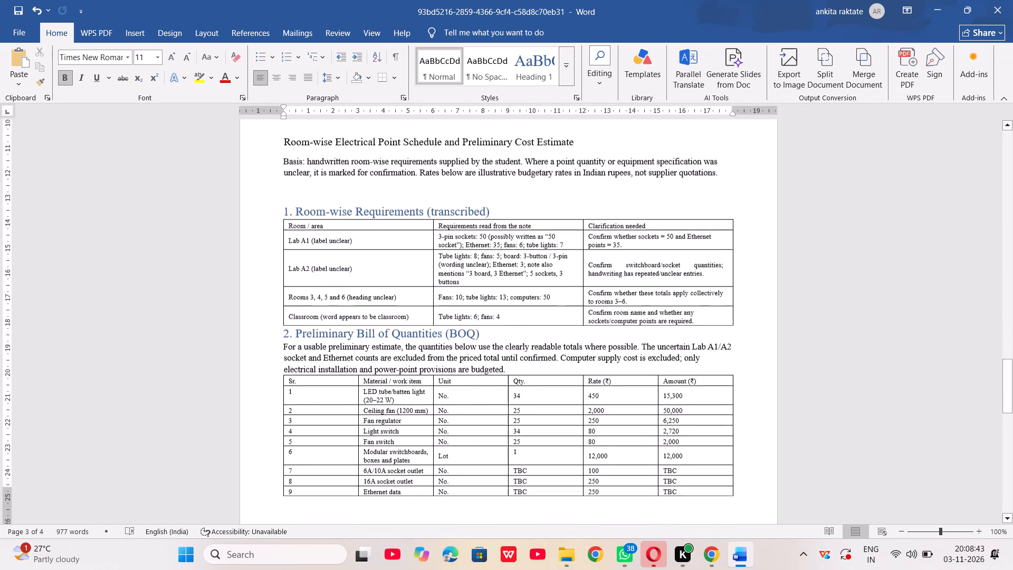
{"action": "scroll", "coordinate": [281, 148], "scroll_direction": "down", "scroll_amount": 1}
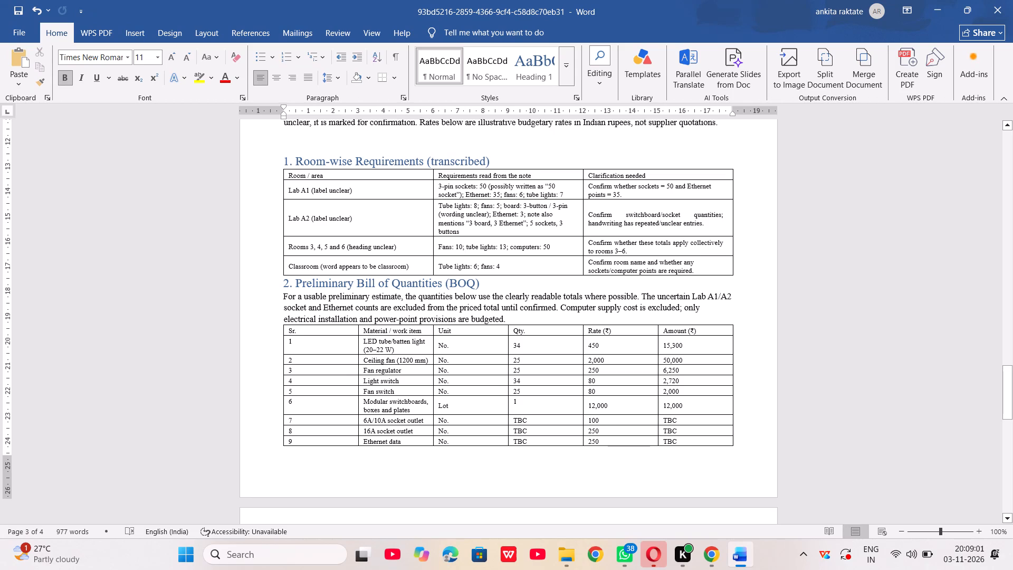
{"action": "left_click", "coordinate": [304, 164]}
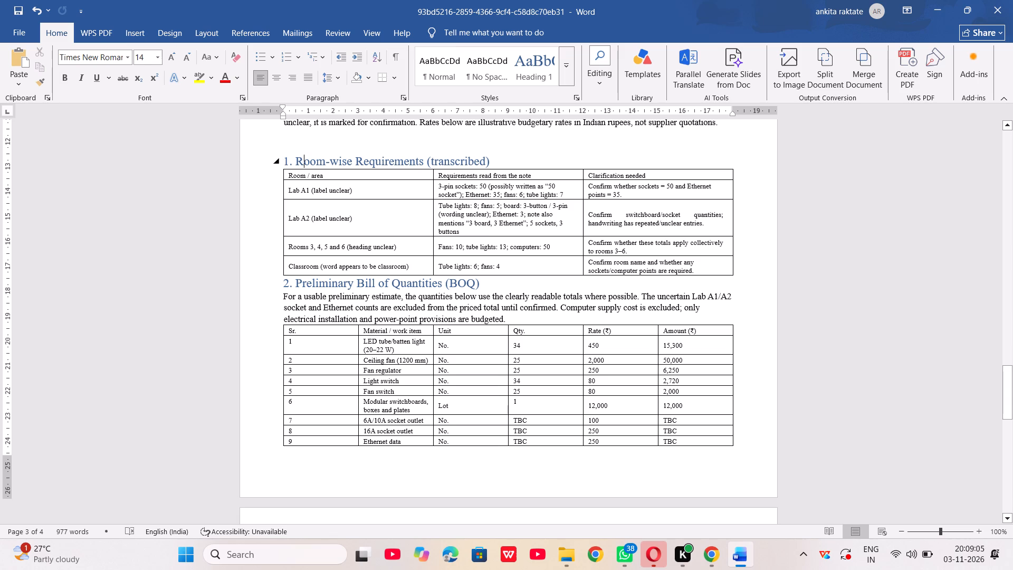
{"action": "left_click", "coordinate": [282, 150]}
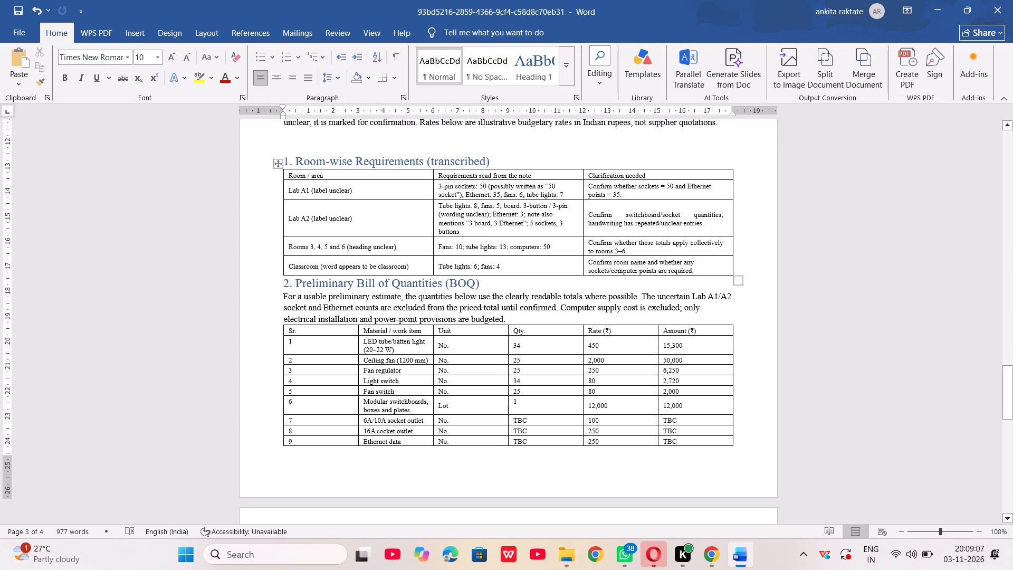
{"action": "scroll", "coordinate": [462, 243], "scroll_direction": "down", "scroll_amount": 7}
{"action": "scroll", "coordinate": [462, 243], "scroll_direction": "up", "scroll_amount": 1}
{"action": "scroll", "coordinate": [462, 243], "scroll_direction": "down", "scroll_amount": 6}
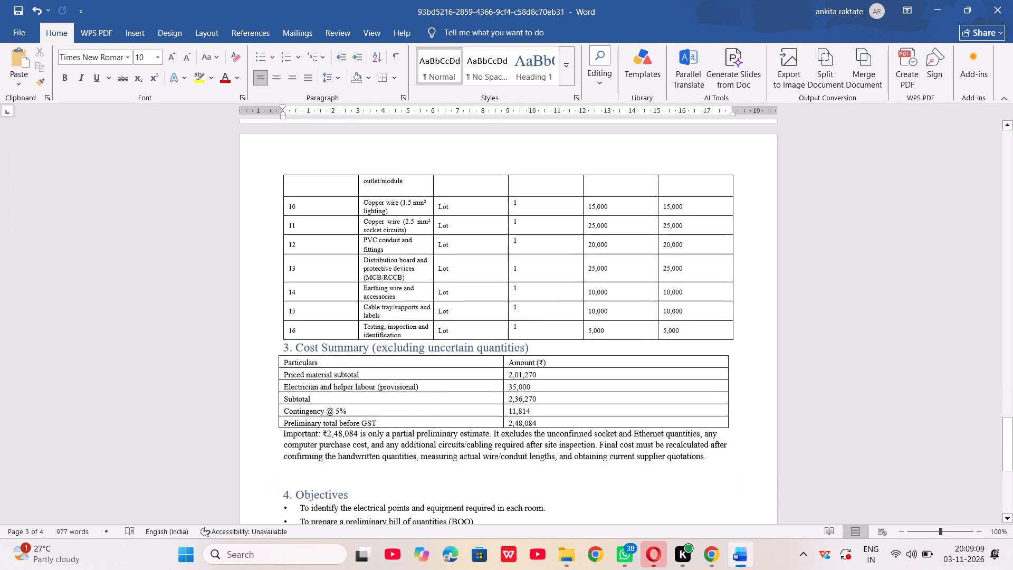
{"action": "scroll", "coordinate": [462, 243], "scroll_direction": "down", "scroll_amount": 10}
{"action": "scroll", "coordinate": [462, 243], "scroll_direction": "up", "scroll_amount": 7}
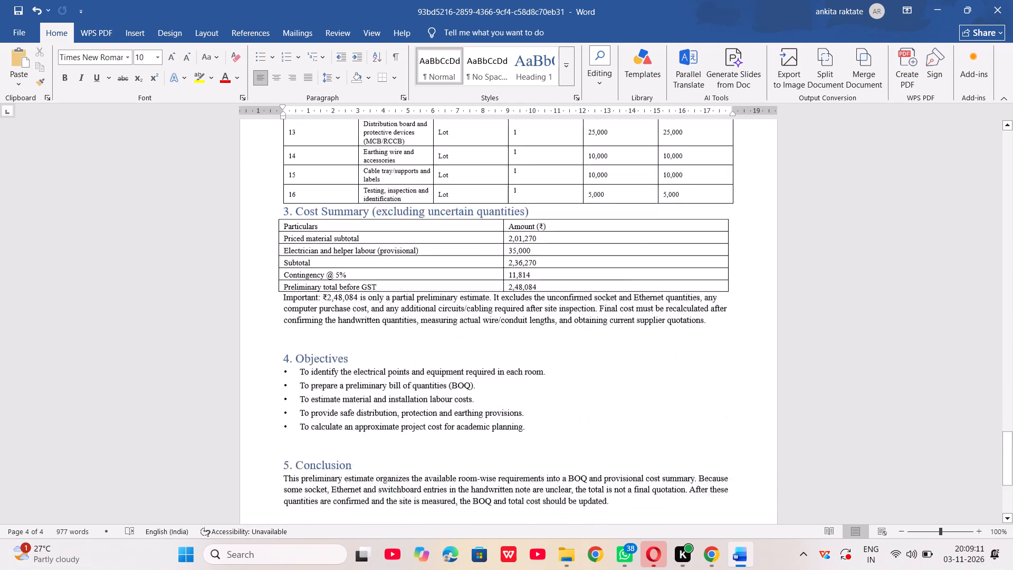
Review the page layout from the cost summary back through the abstract and certificate pages to the title page.
{"action": "scroll", "coordinate": [462, 243], "scroll_direction": "up", "scroll_amount": 5}
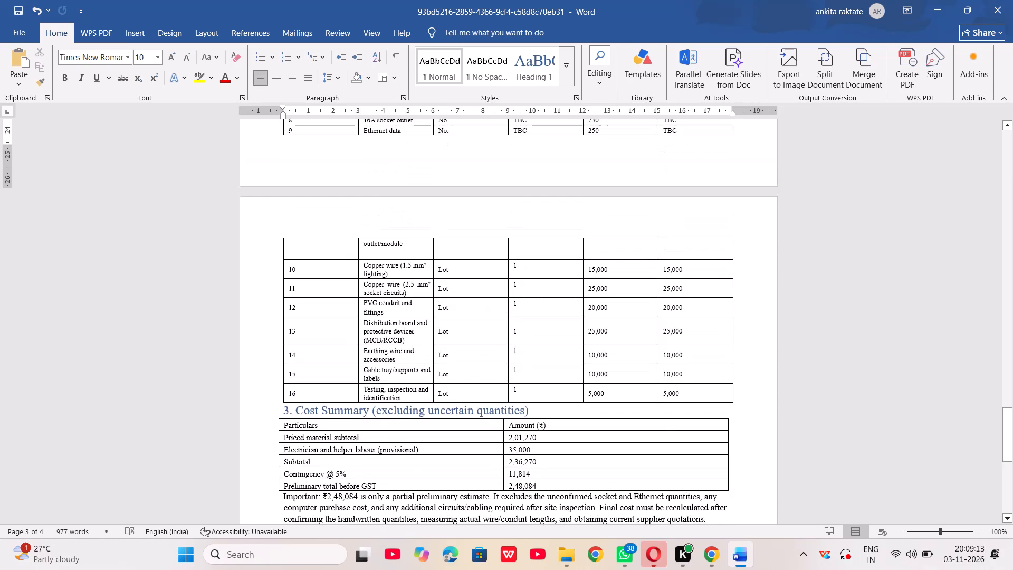
{"action": "scroll", "coordinate": [462, 243], "scroll_direction": "up", "scroll_amount": 15}
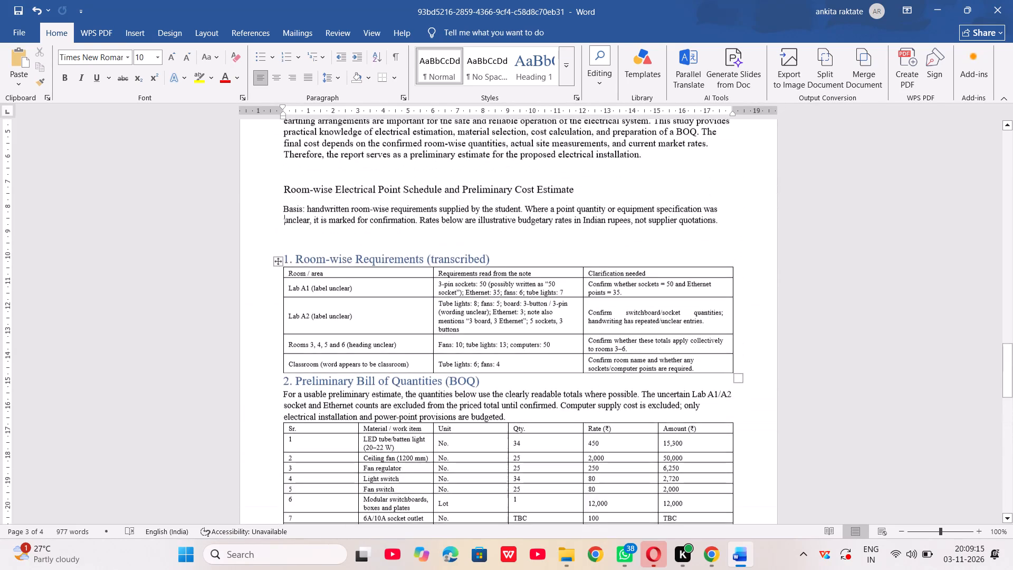
{"action": "scroll", "coordinate": [462, 243], "scroll_direction": "up", "scroll_amount": 14}
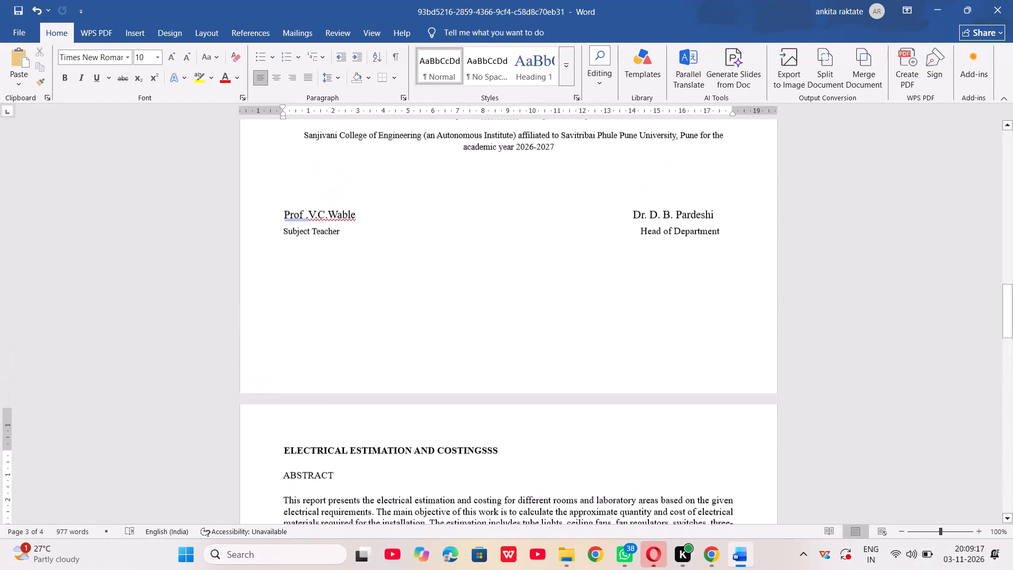
{"action": "scroll", "coordinate": [462, 243], "scroll_direction": "up", "scroll_amount": 18}
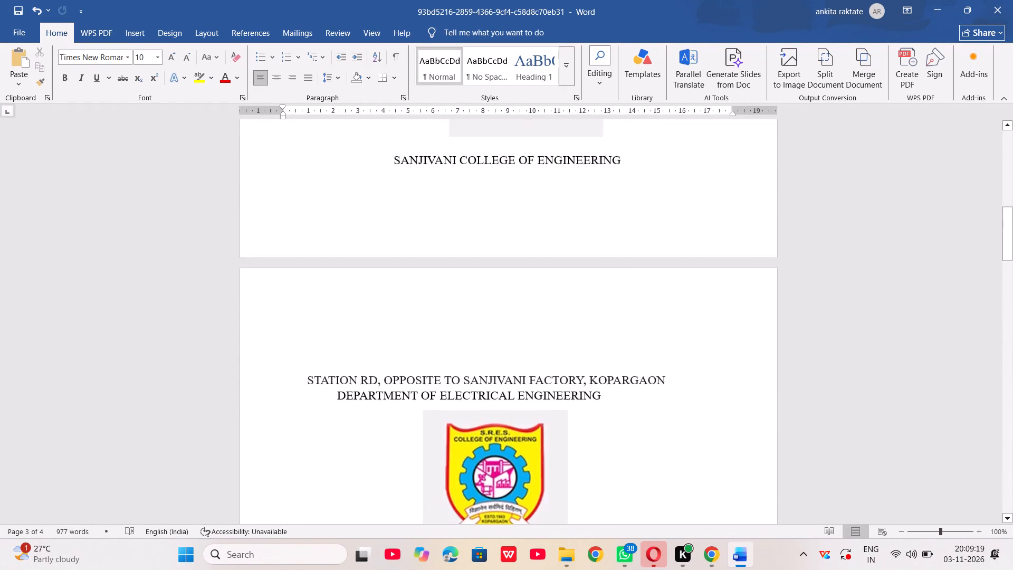
{"action": "scroll", "coordinate": [462, 243], "scroll_direction": "up", "scroll_amount": 19}
{"action": "scroll", "coordinate": [462, 243], "scroll_direction": "up", "scroll_amount": 5}
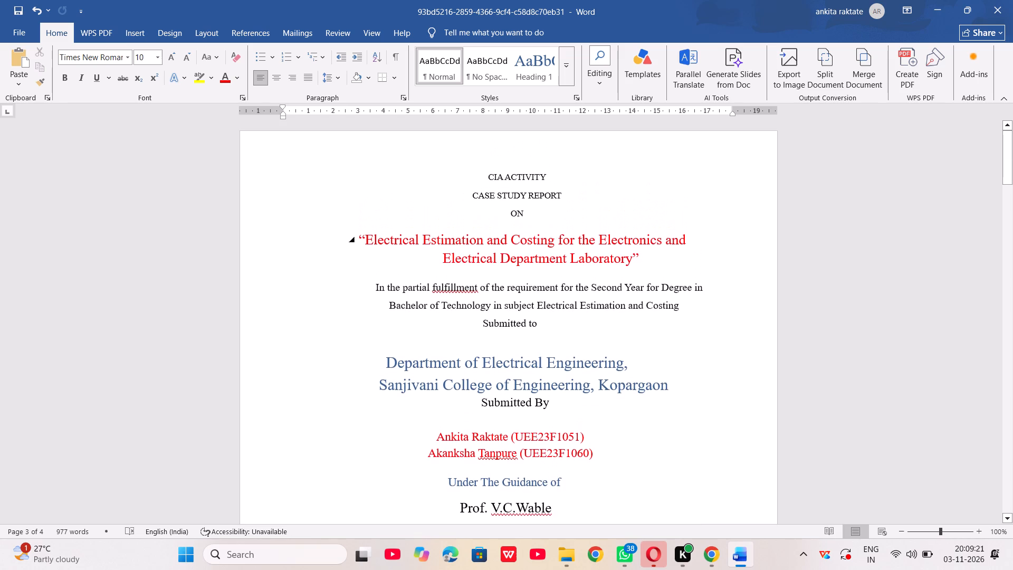
Review the report from the title page down to the continuation of the bill of quantities table on the last page.
{"action": "scroll", "coordinate": [462, 243], "scroll_direction": "down", "scroll_amount": 14}
{"action": "scroll", "coordinate": [462, 243], "scroll_direction": "down", "scroll_amount": 7}
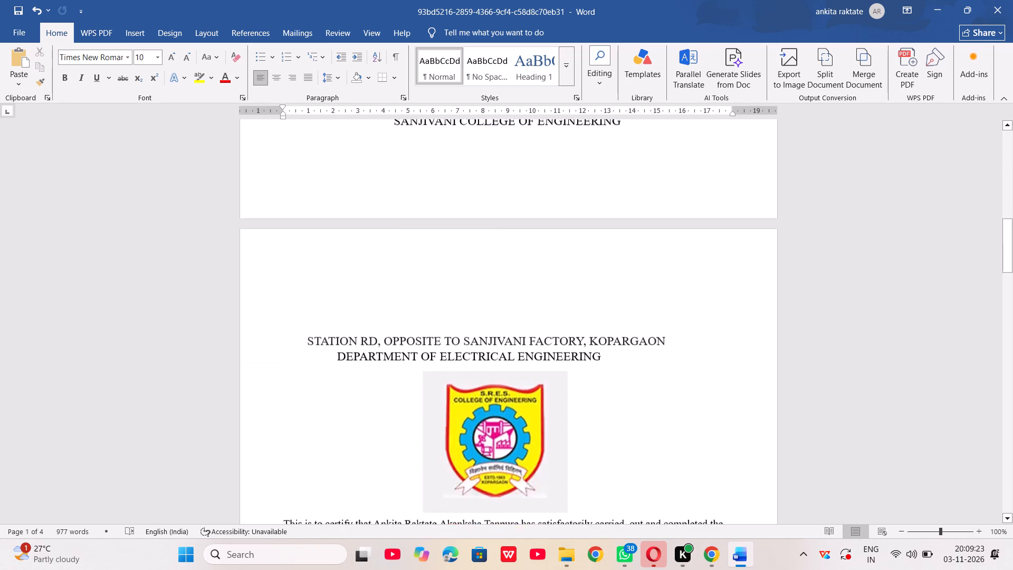
{"action": "scroll", "coordinate": [462, 243], "scroll_direction": "down", "scroll_amount": 20}
{"action": "scroll", "coordinate": [462, 243], "scroll_direction": "down", "scroll_amount": 17}
{"action": "scroll", "coordinate": [462, 243], "scroll_direction": "down", "scroll_amount": 7}
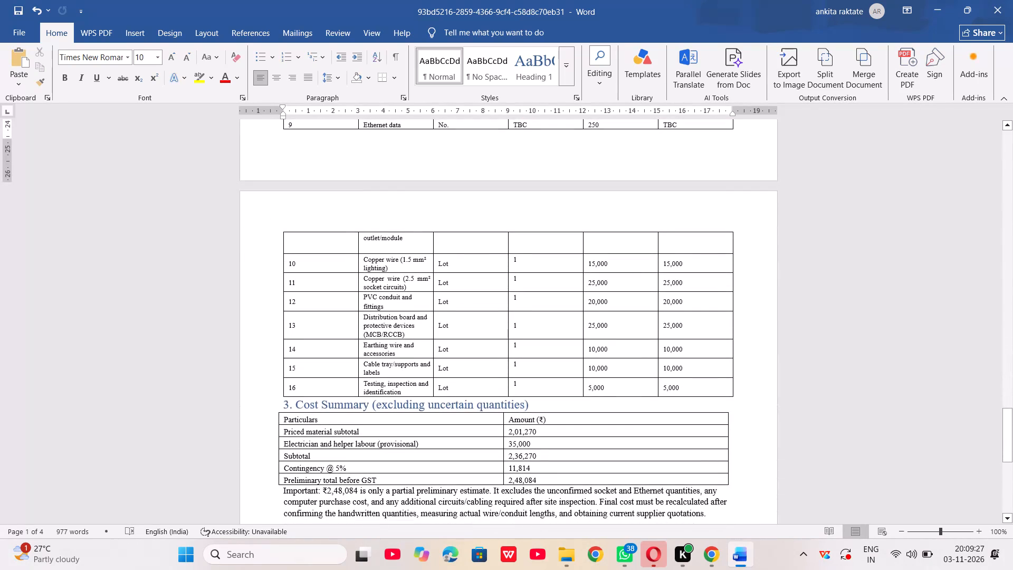
{"action": "left_click", "coordinate": [462, 243]}
{"action": "left_click", "coordinate": [465, 259]}
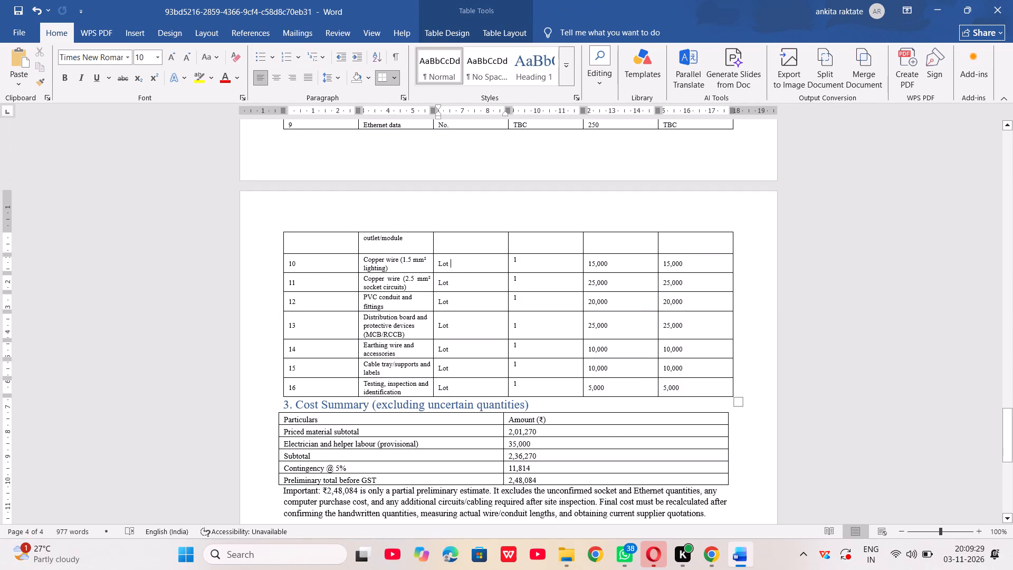
{"action": "left_click", "coordinate": [461, 286]}
Examine the bill of quantities table across its page break and the Room-wise Requirements table above it.
{"action": "scroll", "coordinate": [461, 260], "scroll_direction": "up", "scroll_amount": 6}
{"action": "scroll", "coordinate": [461, 260], "scroll_direction": "down", "scroll_amount": 1}
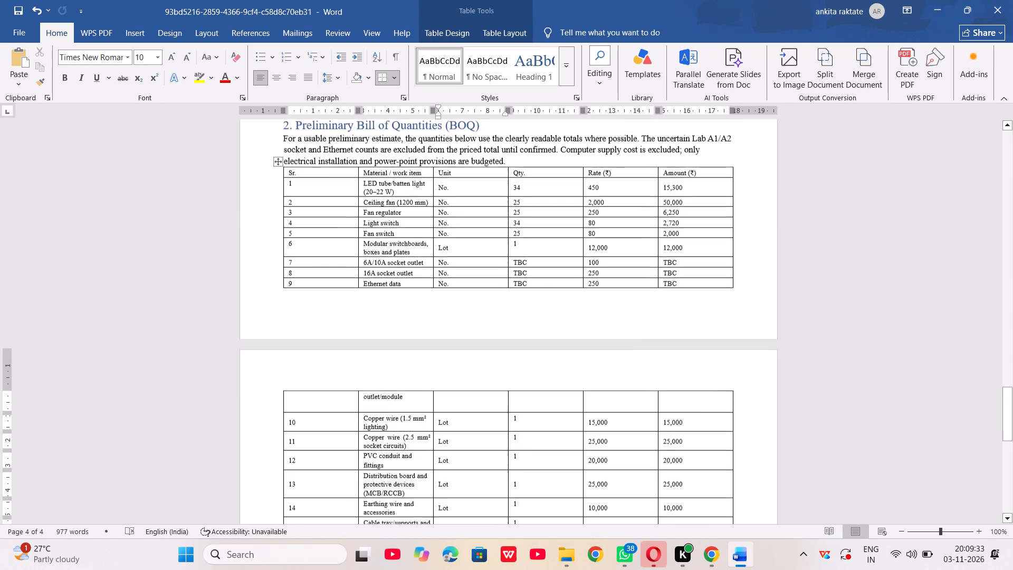
{"action": "scroll", "coordinate": [461, 260], "scroll_direction": "down", "scroll_amount": 1}
{"action": "scroll", "coordinate": [461, 260], "scroll_direction": "up", "scroll_amount": 2}
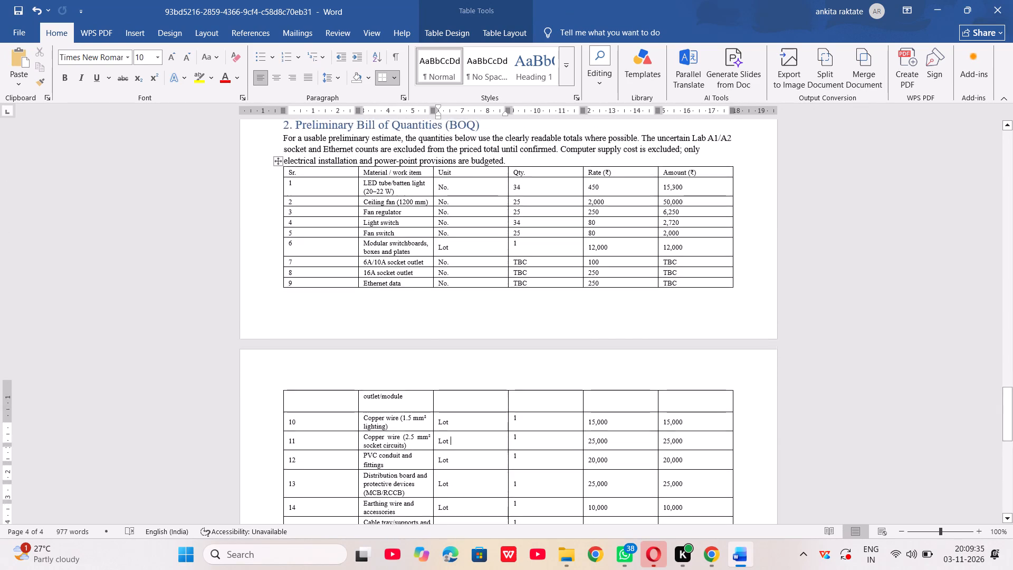
{"action": "scroll", "coordinate": [461, 260], "scroll_direction": "up", "scroll_amount": 8}
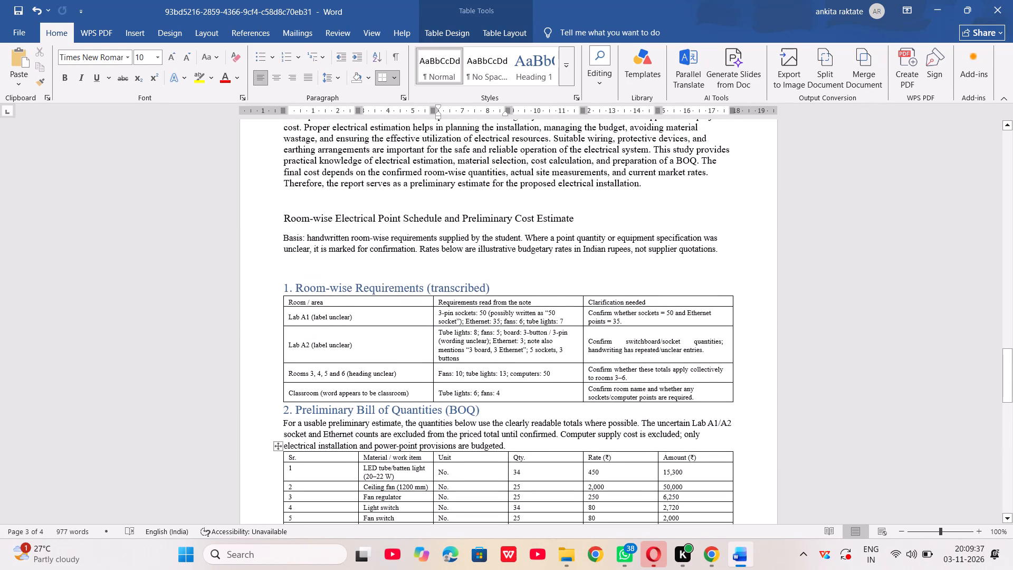
{"action": "left_click", "coordinate": [349, 349]}
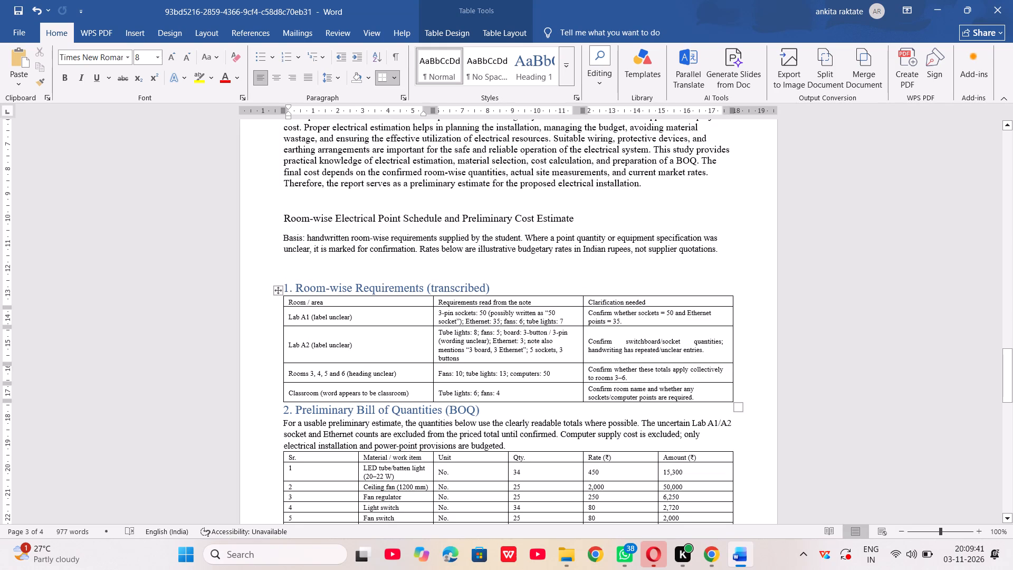
{"action": "scroll", "coordinate": [312, 173], "scroll_direction": "up", "scroll_amount": 3}
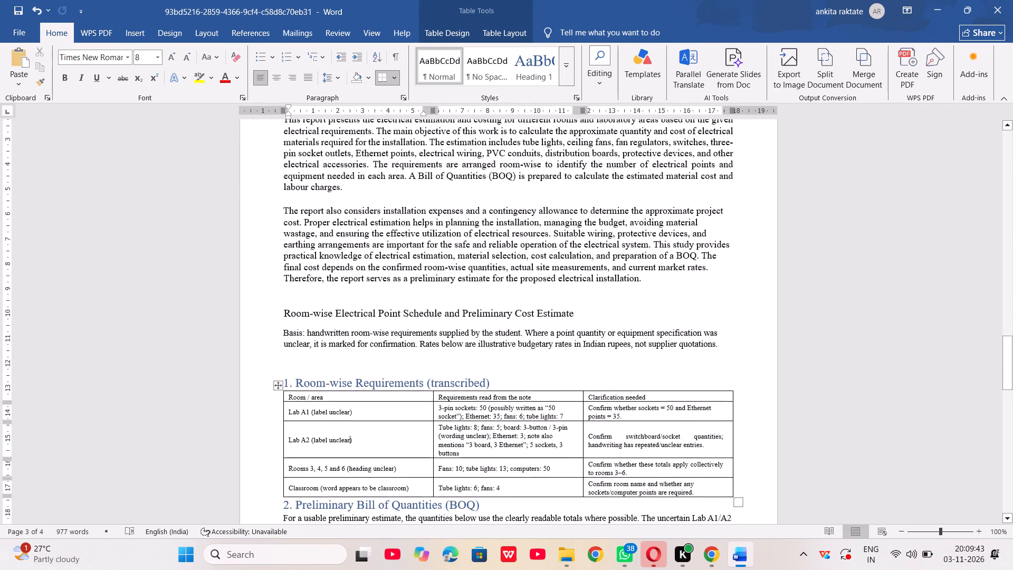
Switch from the report to the Chrome window with the "ai cloud" Google search.
{"action": "scroll", "coordinate": [312, 173], "scroll_direction": "up", "scroll_amount": 6}
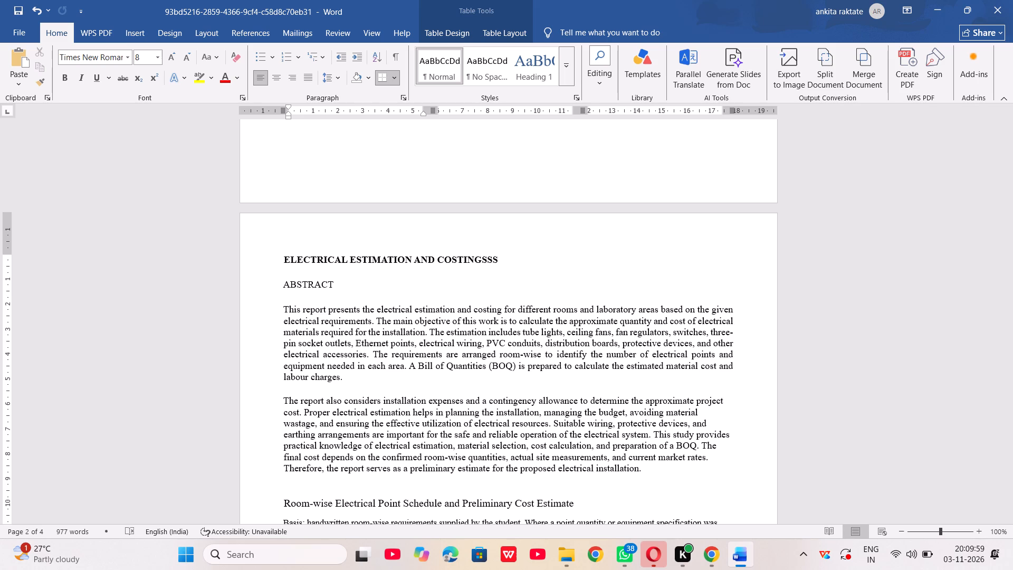
{"action": "left_click", "coordinate": [709, 563]}
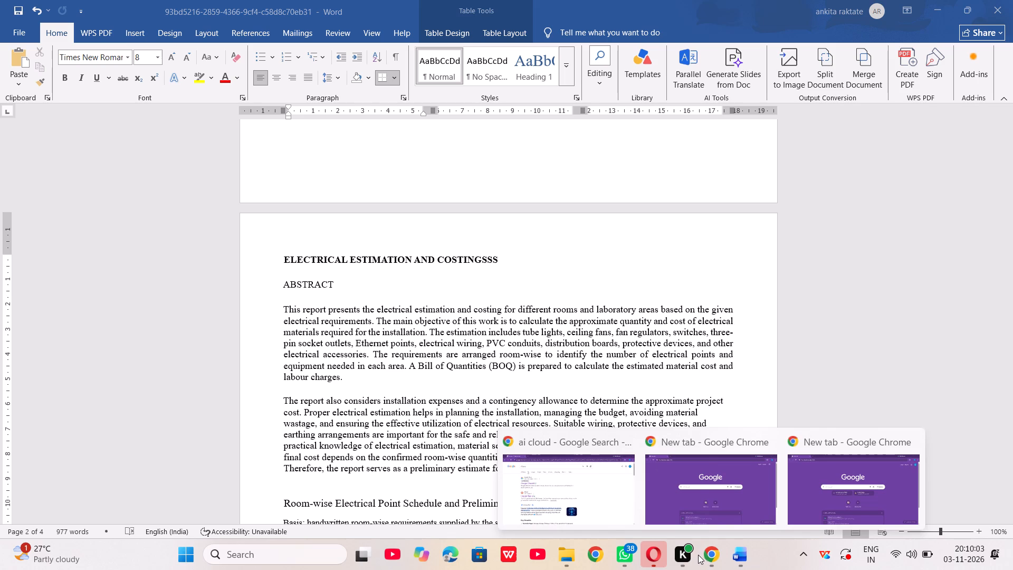
{"action": "left_click", "coordinate": [611, 510]}
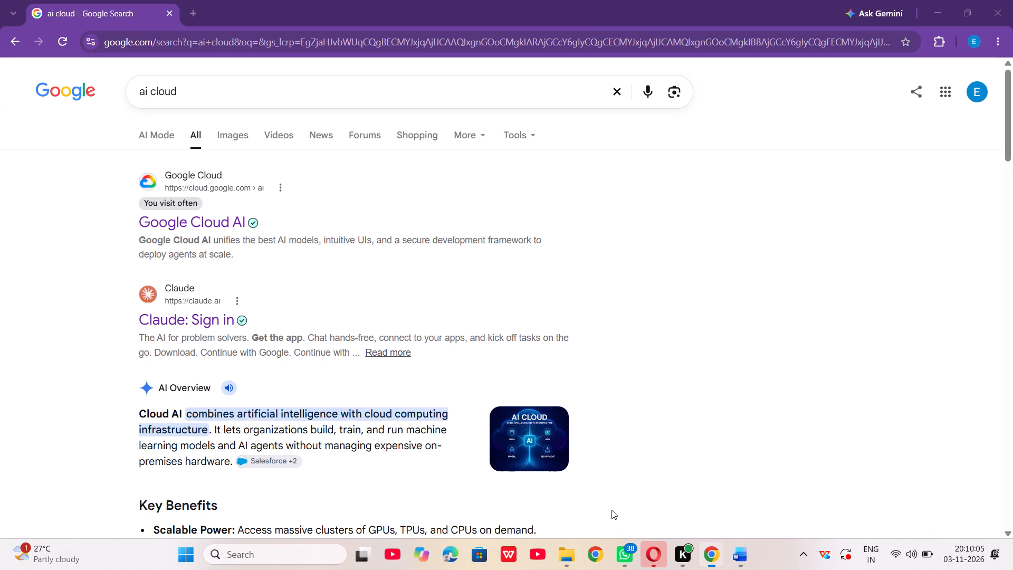
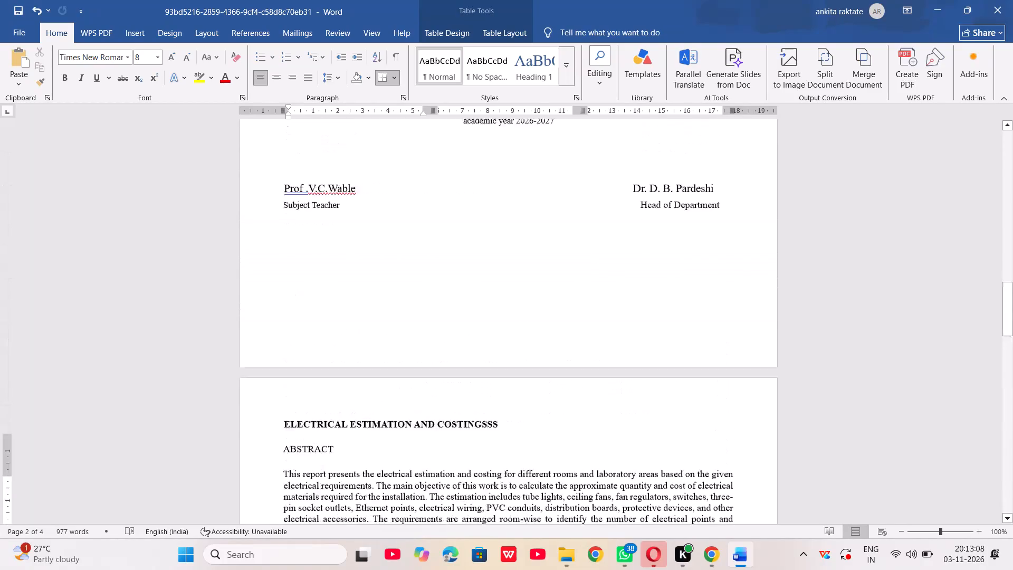
Select the ABSTRACT heading above the report's opening paragraphs and open its font size choices.
{"action": "scroll", "coordinate": [291, 323], "scroll_direction": "up", "scroll_amount": 3}
{"action": "scroll", "coordinate": [291, 323], "scroll_direction": "down", "scroll_amount": 6}
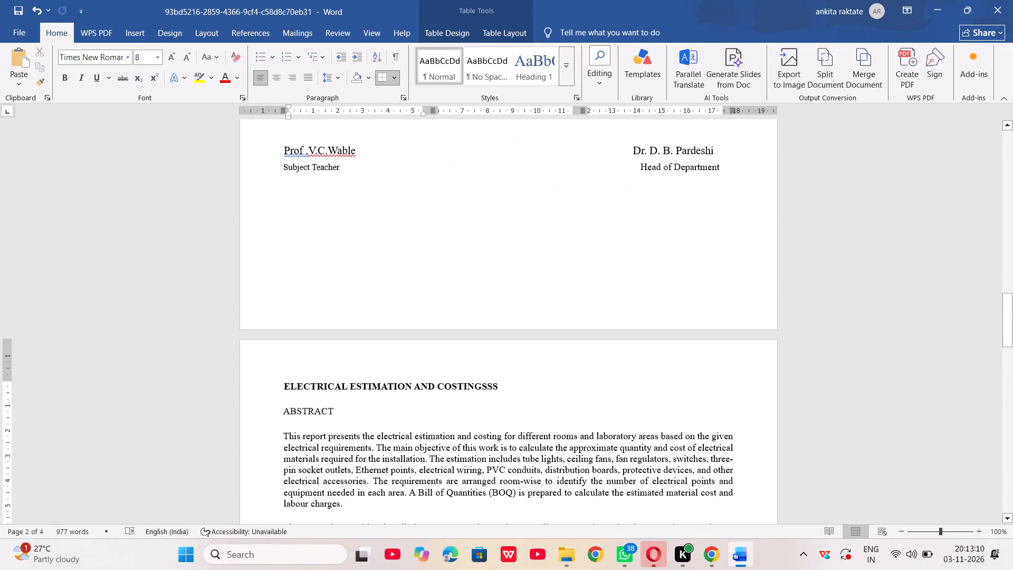
{"action": "scroll", "coordinate": [291, 323], "scroll_direction": "down", "scroll_amount": 4}
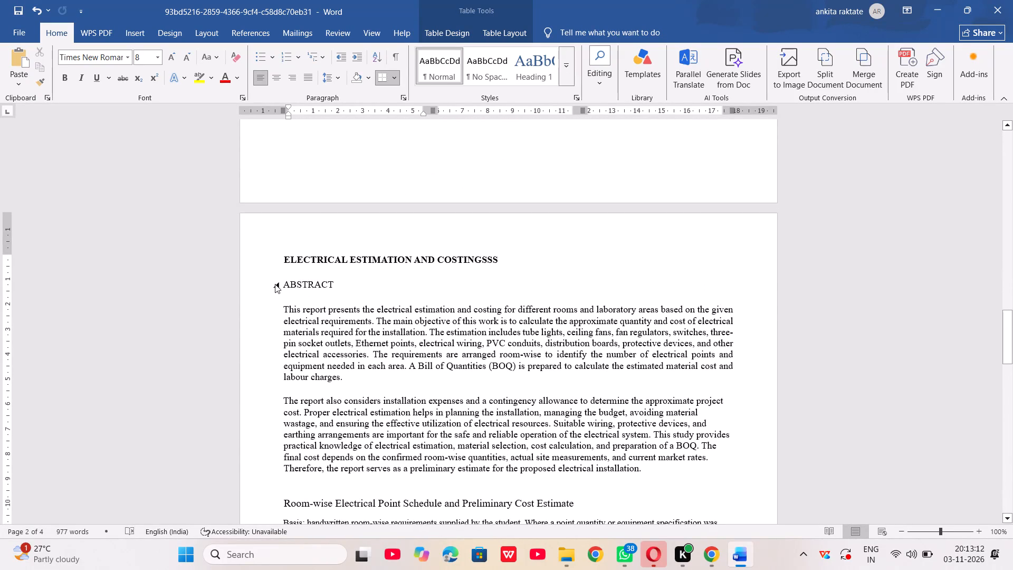
{"action": "left_click_drag", "start_coordinate": [282, 285], "coordinate": [284, 285]}
{"action": "left_click_drag", "start_coordinate": [284, 285], "coordinate": [341, 290]}
{"action": "left_click", "coordinate": [439, 250]}
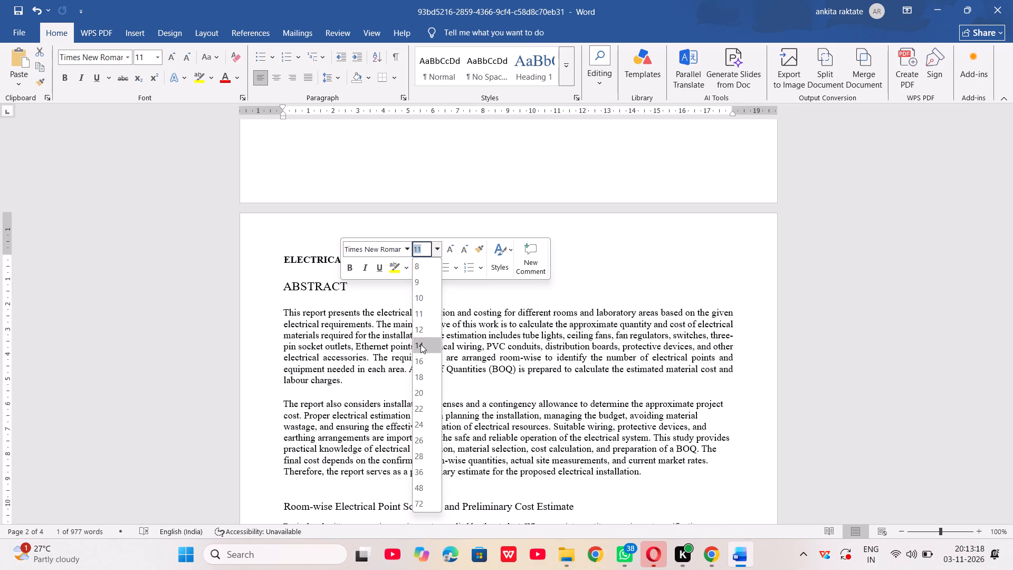
Format the ABSTRACT heading in bold at 14 pt.
{"action": "left_click", "coordinate": [421, 344]}
{"action": "left_click", "coordinate": [355, 269]}
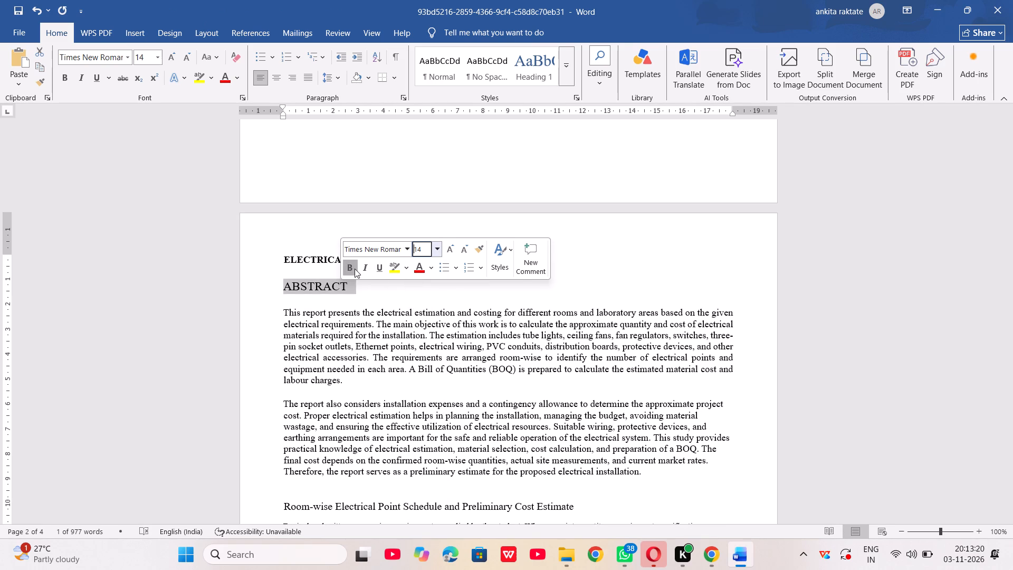
{"action": "left_click", "coordinate": [321, 297]}
Set the two abstract paragraphs below the ABSTRACT heading to 12 pt and justify them.
{"action": "left_click_drag", "start_coordinate": [286, 308], "coordinate": [300, 316]}
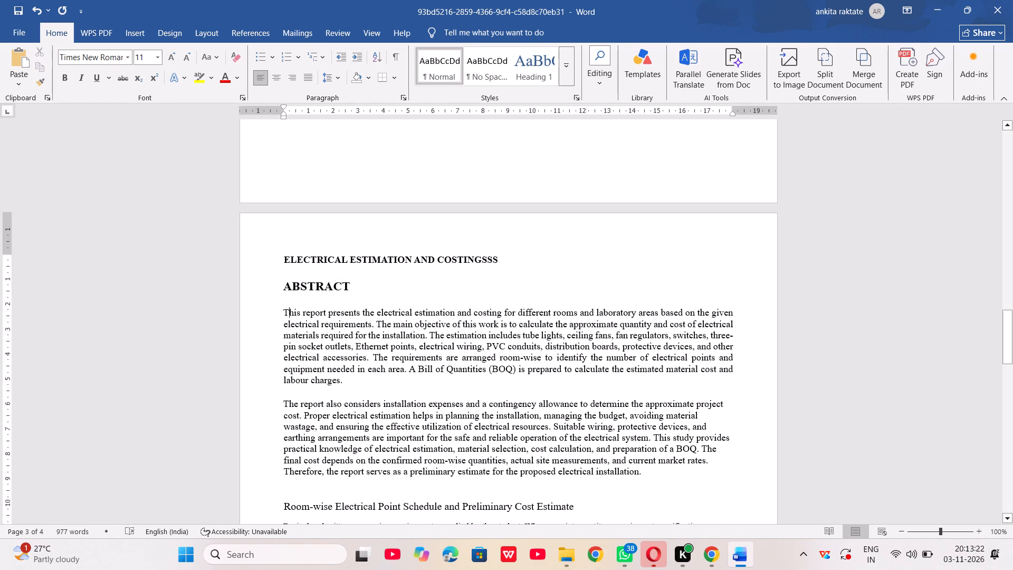
{"action": "left_click_drag", "start_coordinate": [300, 316], "coordinate": [646, 486]}
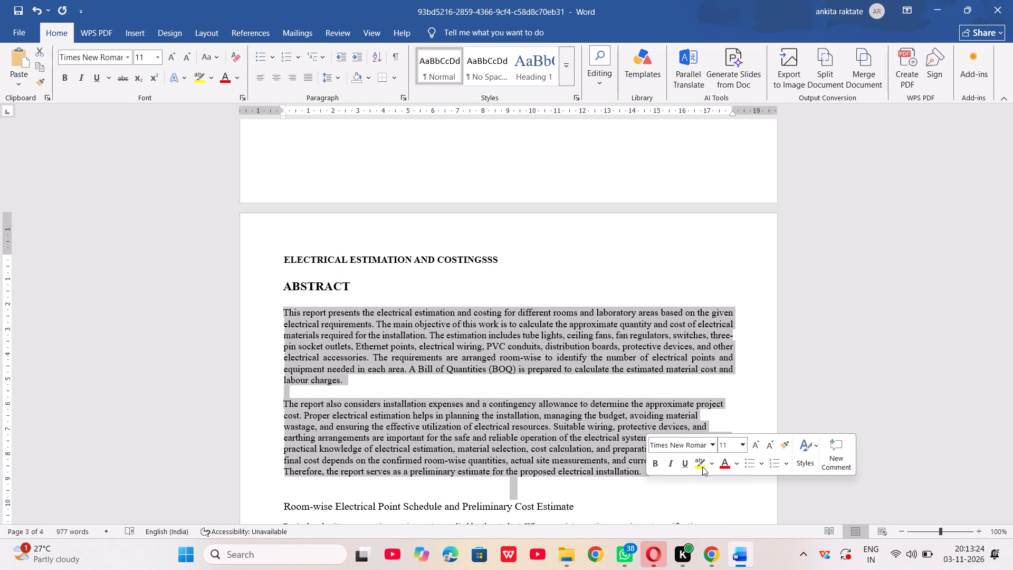
{"action": "left_click", "coordinate": [741, 444]}
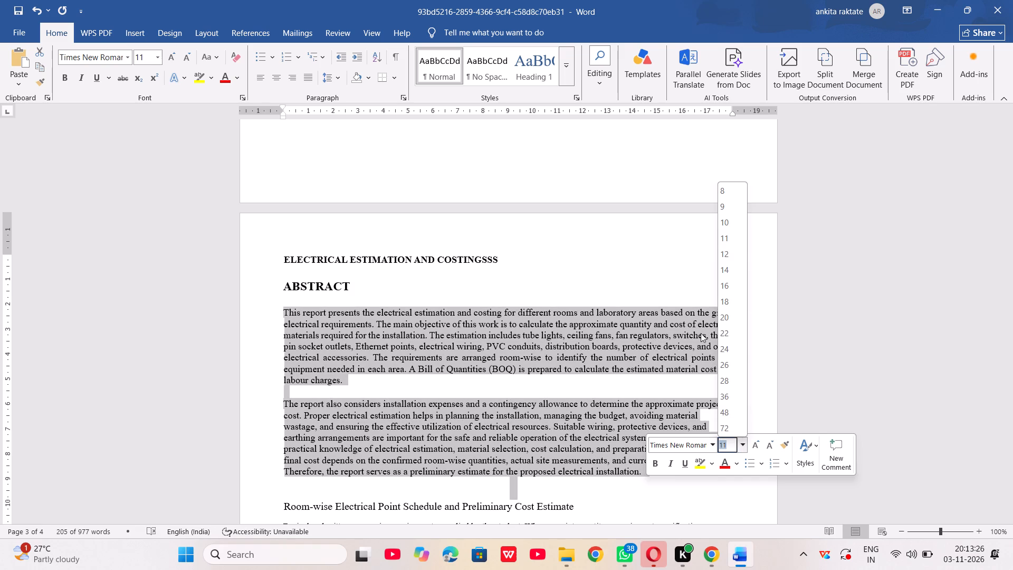
{"action": "left_click", "coordinate": [722, 257]}
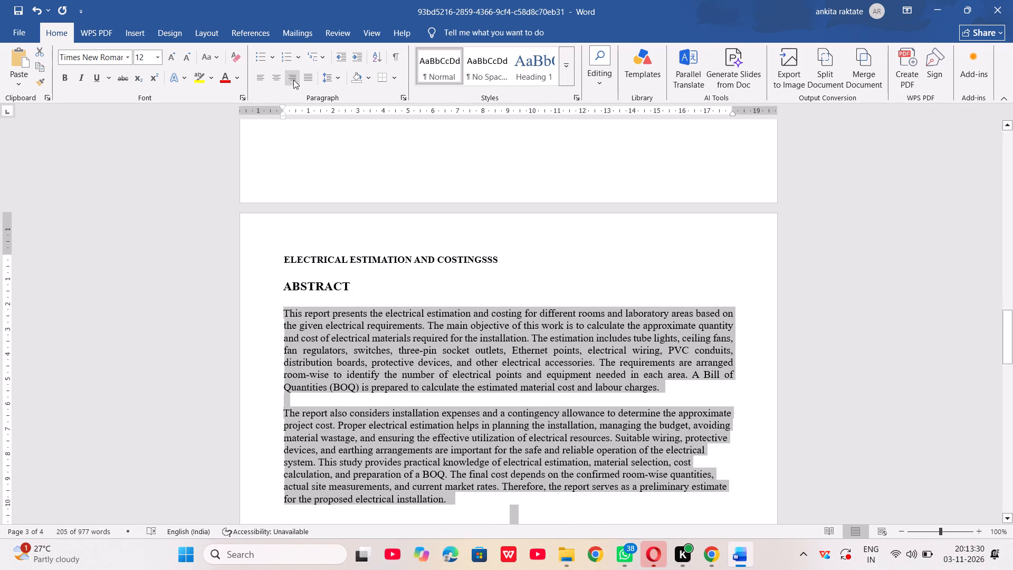
{"action": "left_click", "coordinate": [311, 80]}
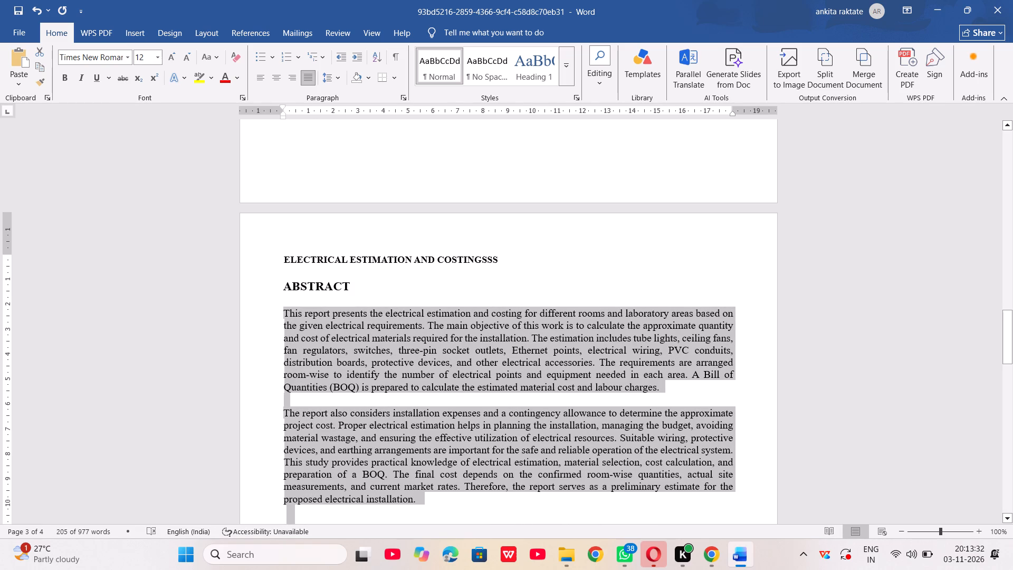
{"action": "left_click", "coordinate": [490, 289]}
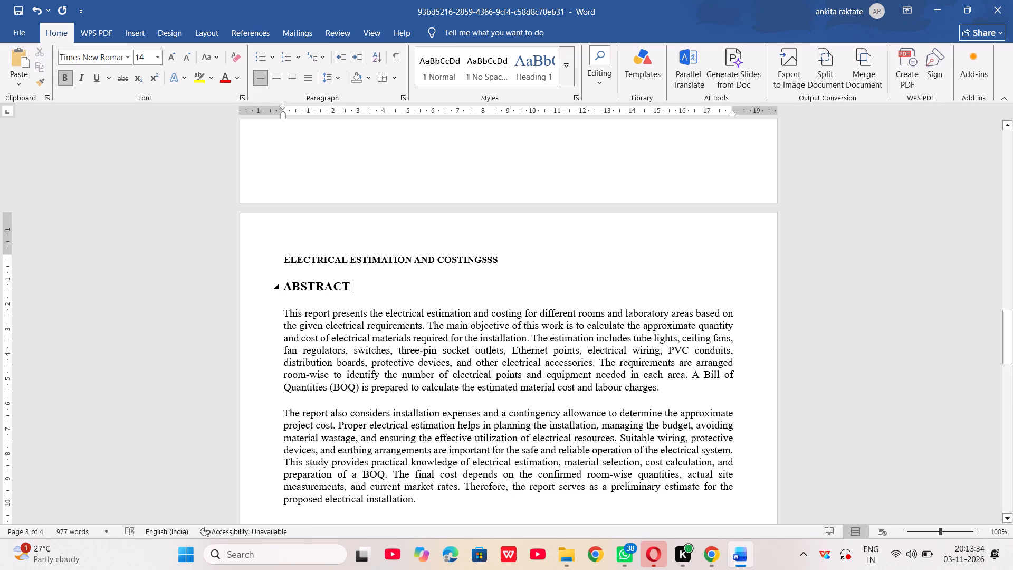
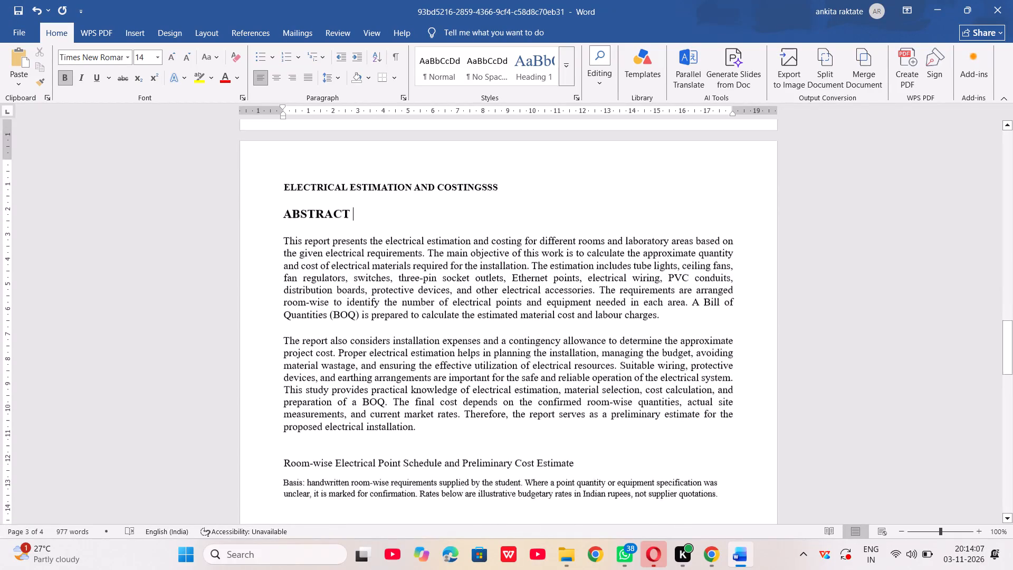
Set the "Room-wise Electrical Point Schedule and Preliminary Cost Estimate" line and the Basis paragraph below it to 12 pt and justify them.
{"action": "scroll", "coordinate": [345, 370], "scroll_direction": "down", "scroll_amount": 3}
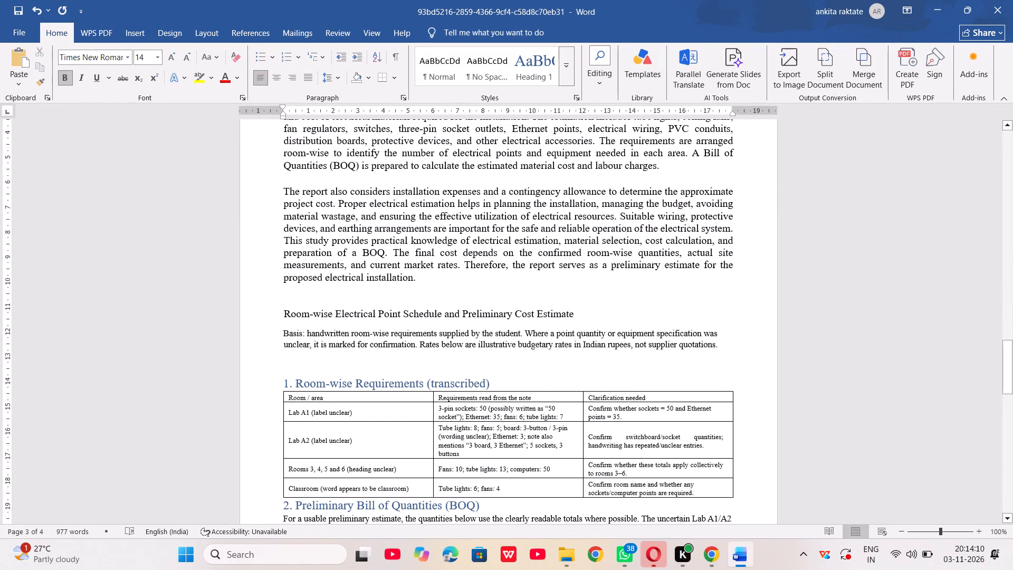
{"action": "left_click_drag", "start_coordinate": [286, 306], "coordinate": [687, 327]}
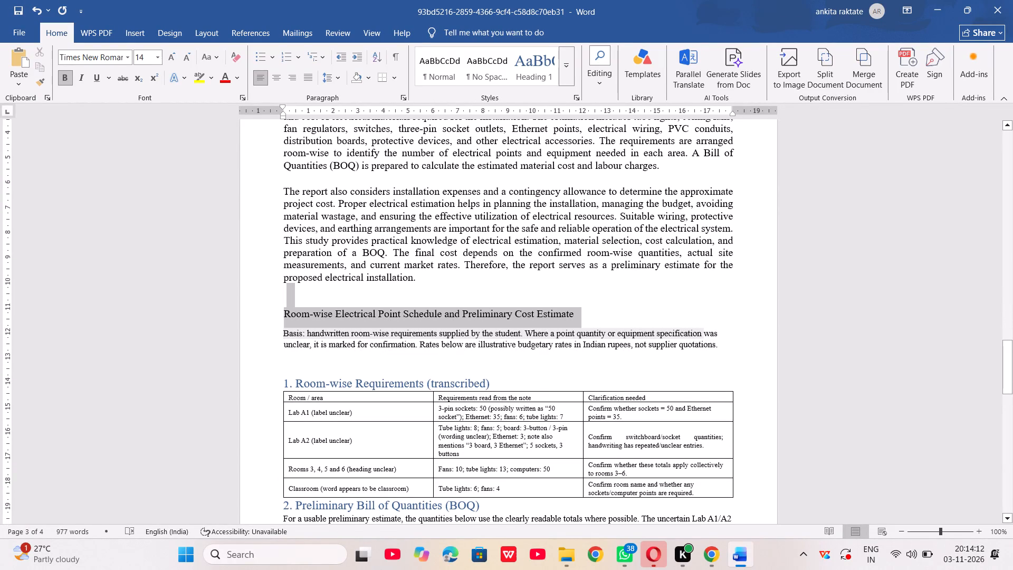
{"action": "left_click_drag", "start_coordinate": [687, 327], "coordinate": [725, 346]}
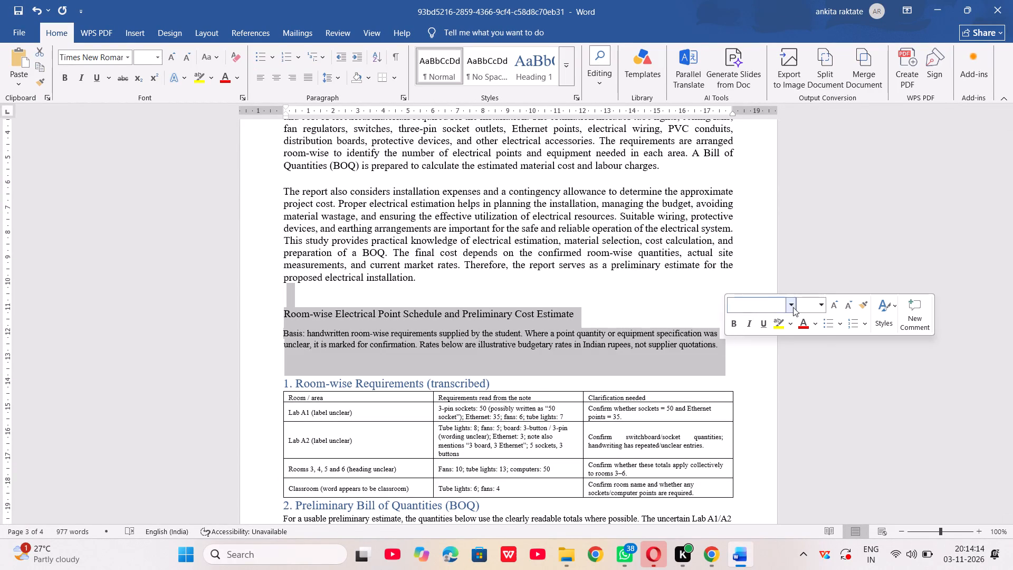
{"action": "left_click", "coordinate": [821, 305]}
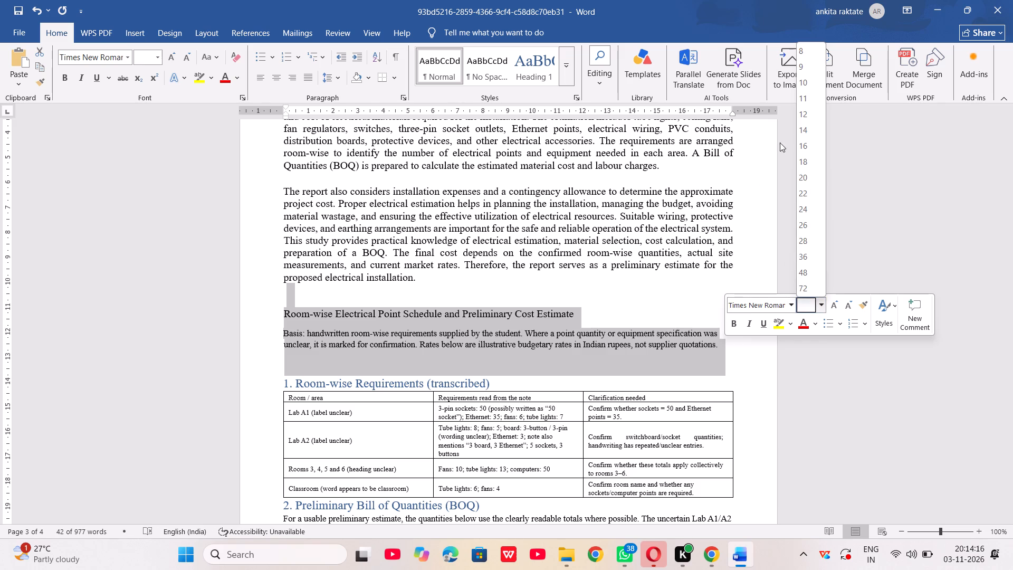
{"action": "left_click", "coordinate": [809, 119]}
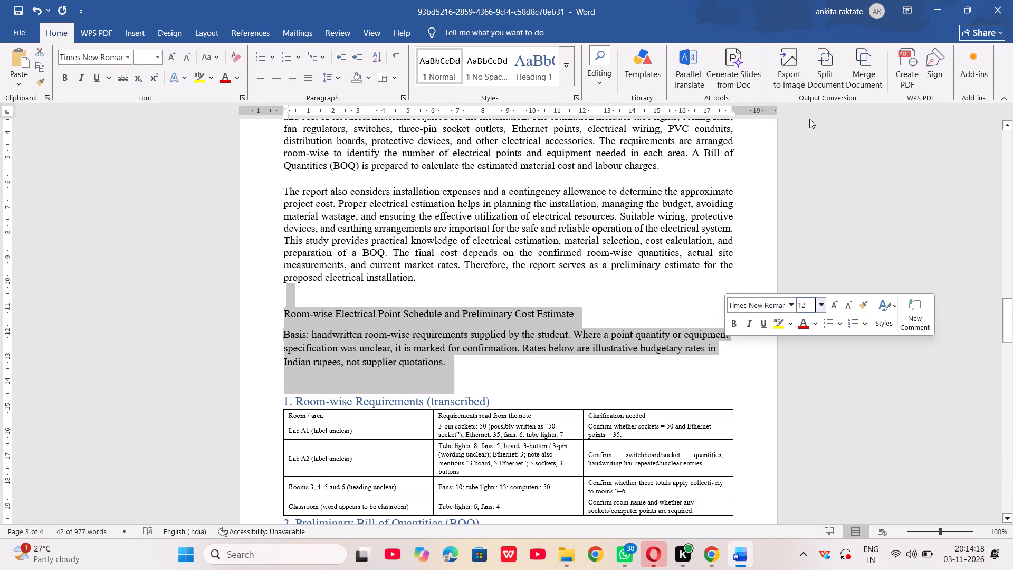
{"action": "left_click", "coordinate": [682, 254]}
{"action": "left_click_drag", "start_coordinate": [681, 254], "coordinate": [548, 268]}
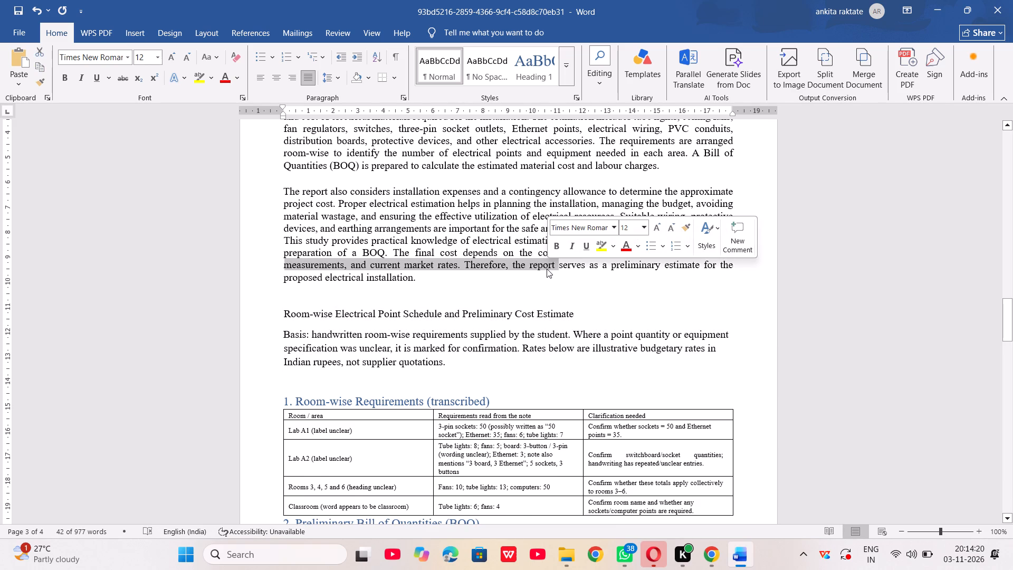
{"action": "left_click", "coordinate": [594, 275]}
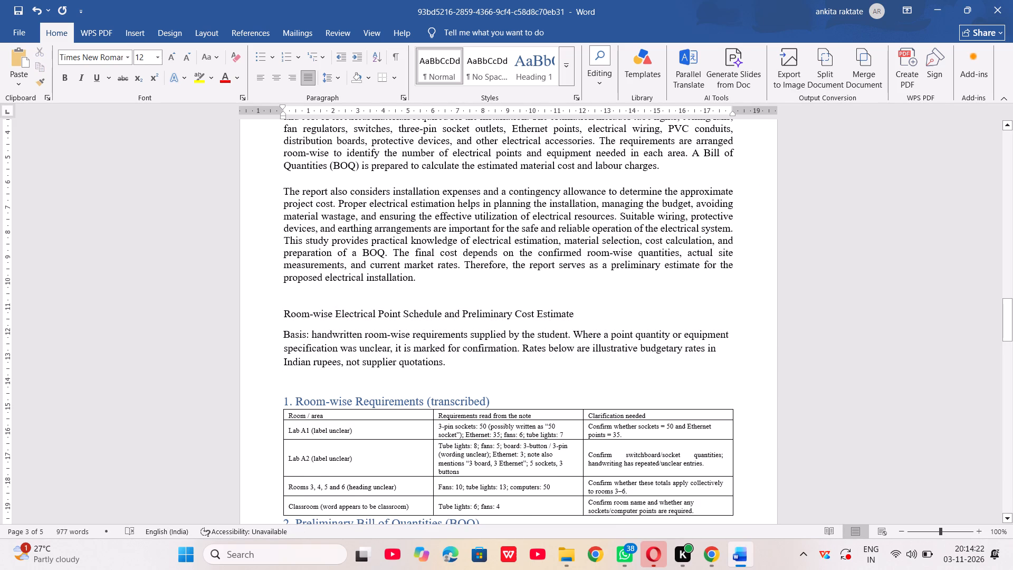
{"action": "left_click_drag", "start_coordinate": [281, 311], "coordinate": [491, 365]}
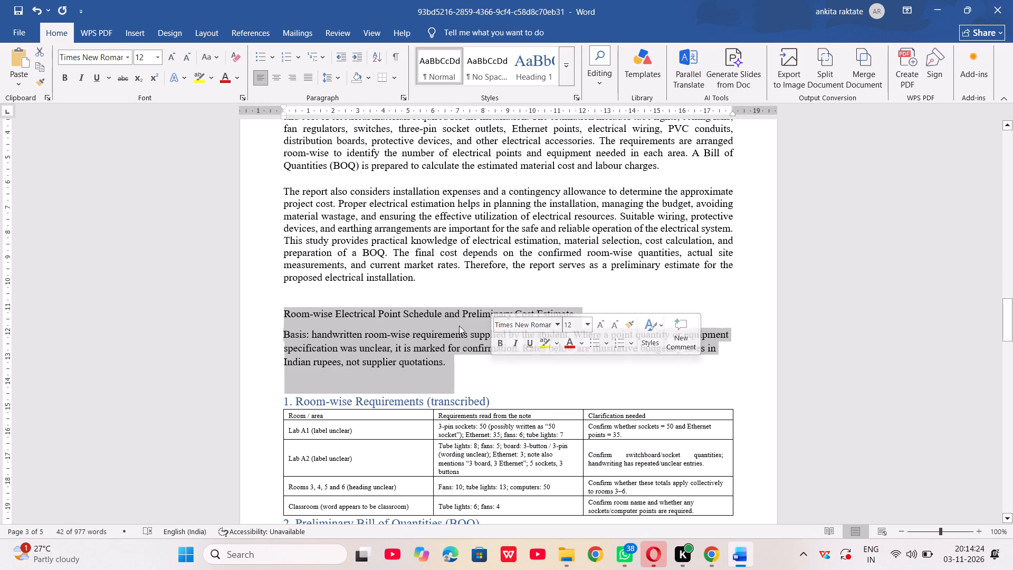
{"action": "left_click", "coordinate": [309, 82]}
{"action": "left_click", "coordinate": [355, 293]}
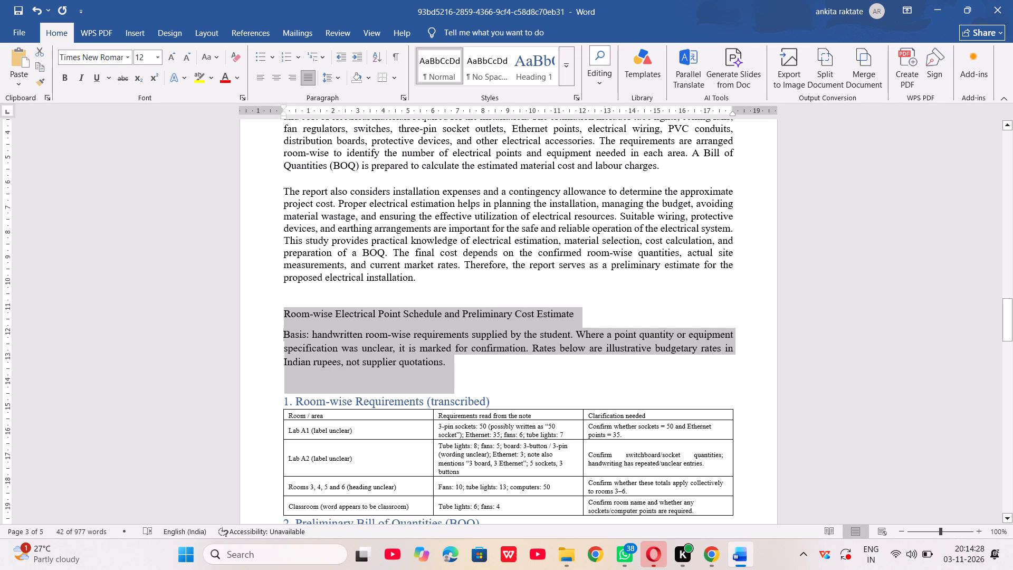
Make the "1. Room-wise Requirements (transcribed)" heading bold.
{"action": "scroll", "coordinate": [369, 341], "scroll_direction": "down", "scroll_amount": 4}
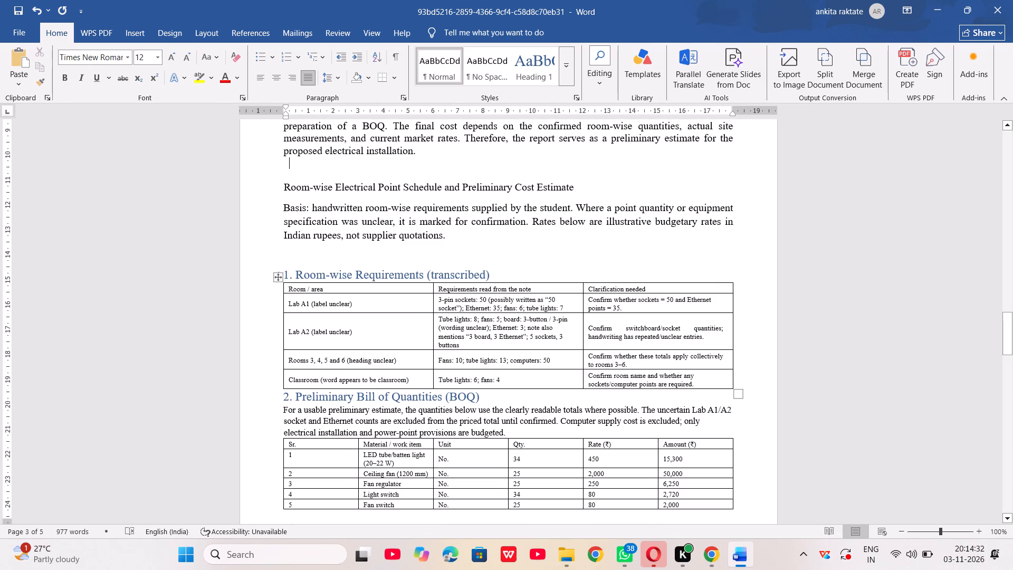
{"action": "left_click_drag", "start_coordinate": [505, 272], "coordinate": [283, 274]}
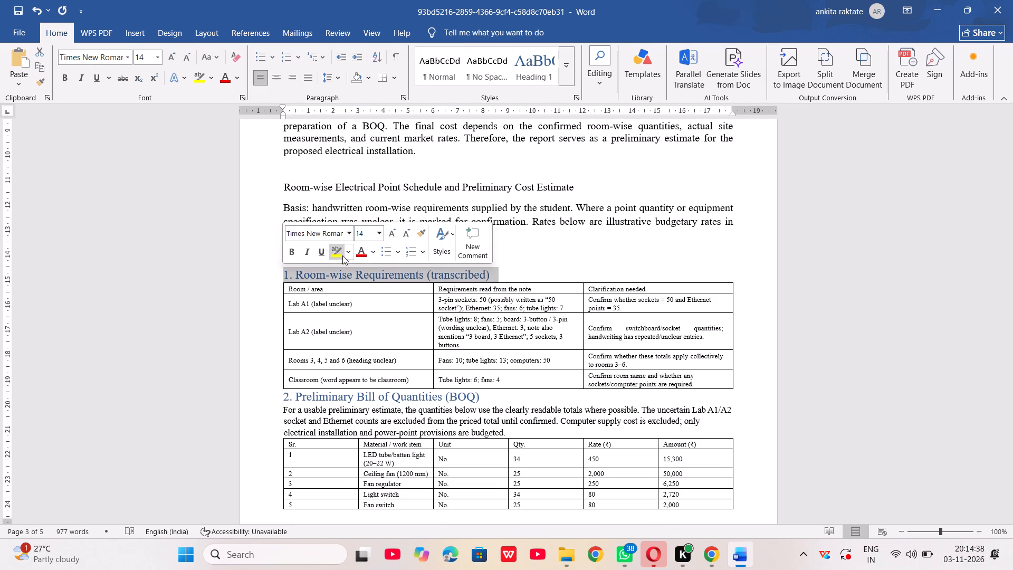
{"action": "left_click", "coordinate": [293, 256]}
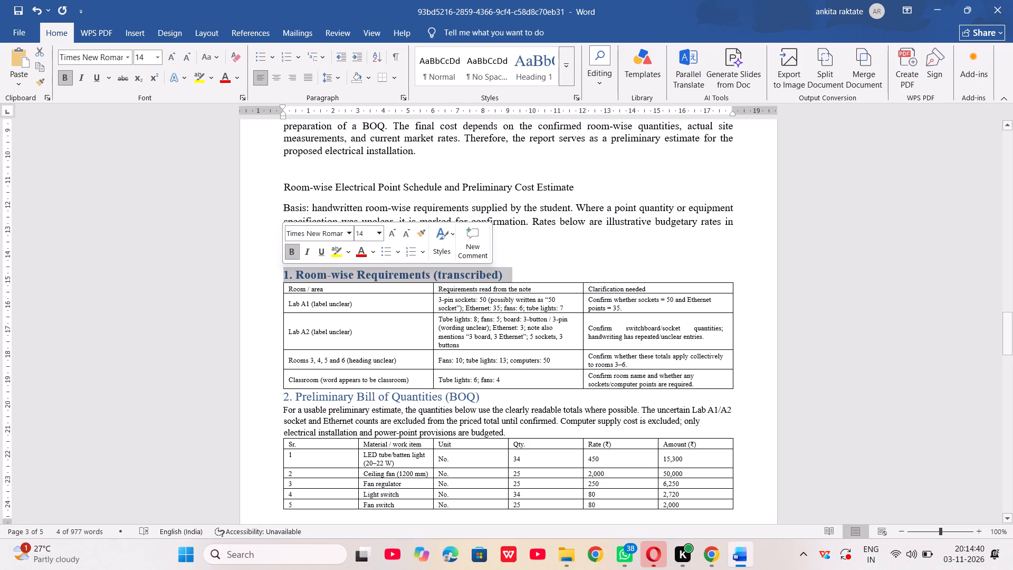
{"action": "left_click", "coordinate": [600, 242]}
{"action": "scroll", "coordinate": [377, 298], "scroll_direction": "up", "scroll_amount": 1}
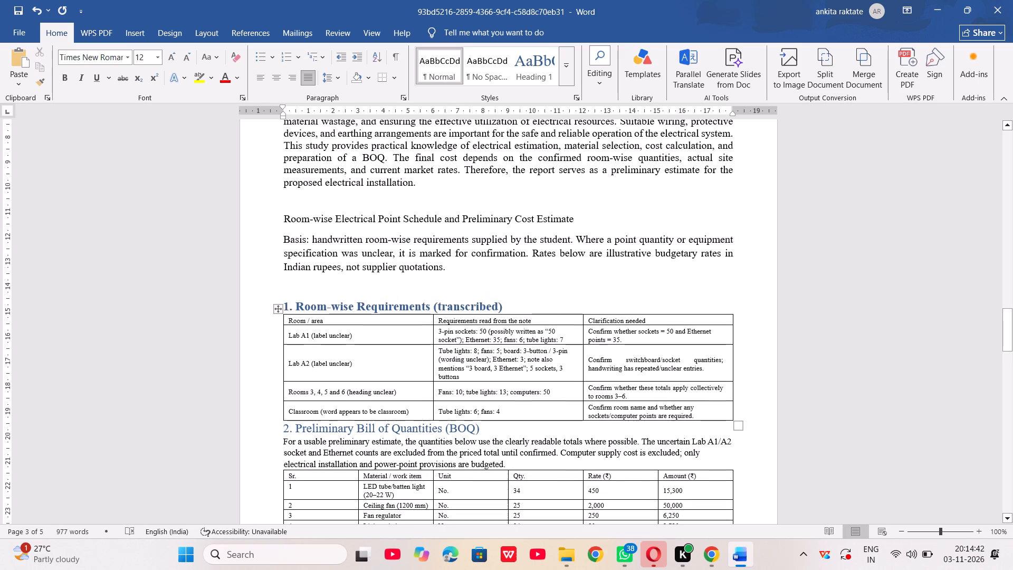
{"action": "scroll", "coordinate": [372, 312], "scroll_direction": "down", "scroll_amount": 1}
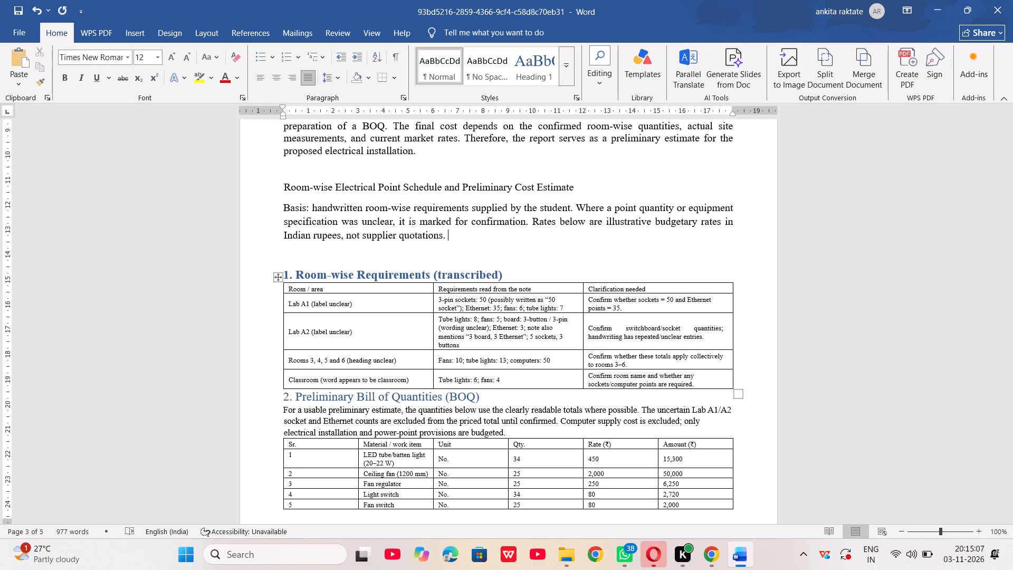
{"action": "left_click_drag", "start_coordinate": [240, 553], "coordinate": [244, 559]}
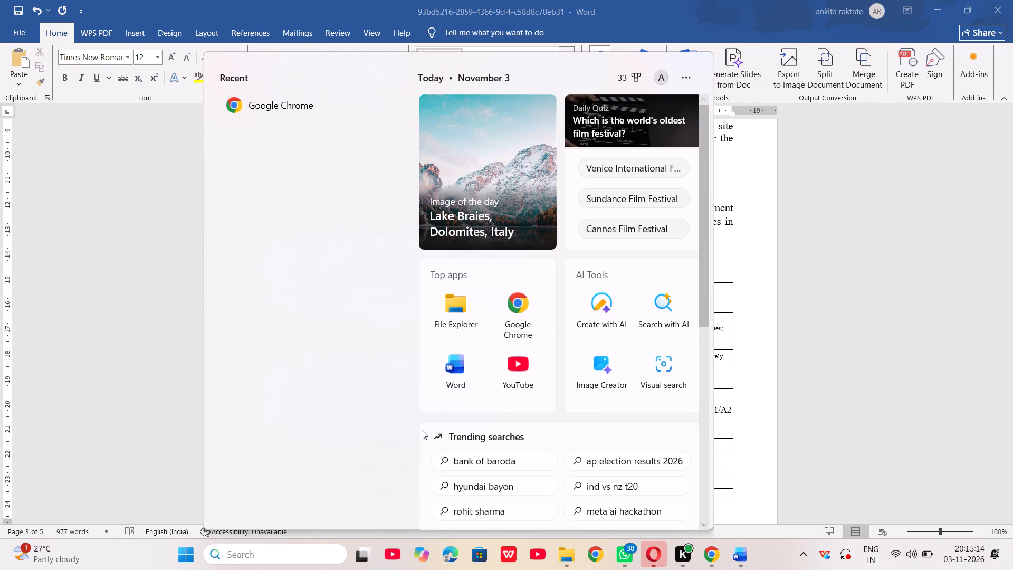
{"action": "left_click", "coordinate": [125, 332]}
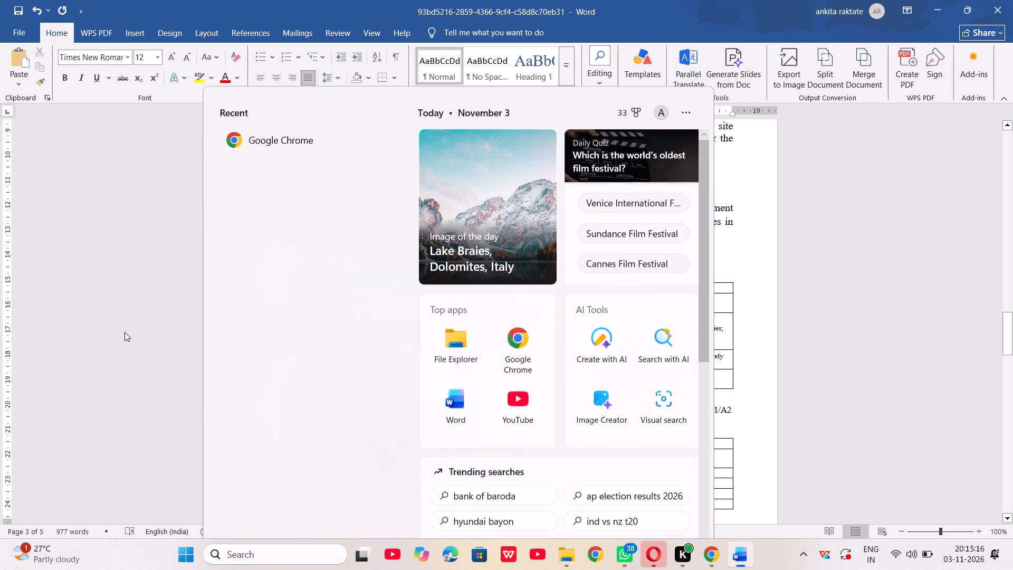
Copy the full red project title "Electrical Estimation and Costing for the Electronics and Electrical Department Laboratory" from the certificate page.
{"action": "scroll", "coordinate": [432, 344], "scroll_direction": "up", "scroll_amount": 20}
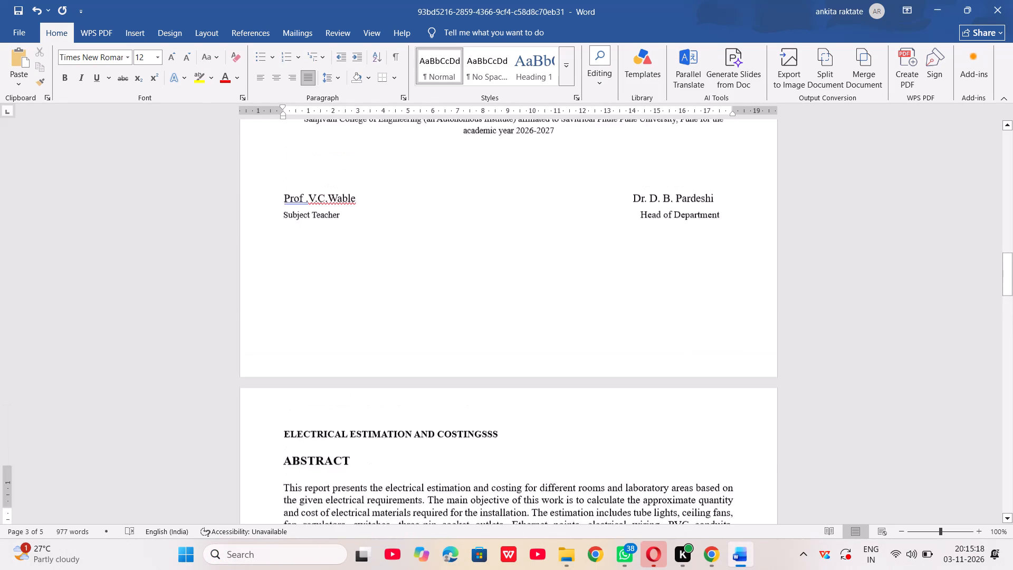
{"action": "scroll", "coordinate": [432, 337], "scroll_direction": "up", "scroll_amount": 9}
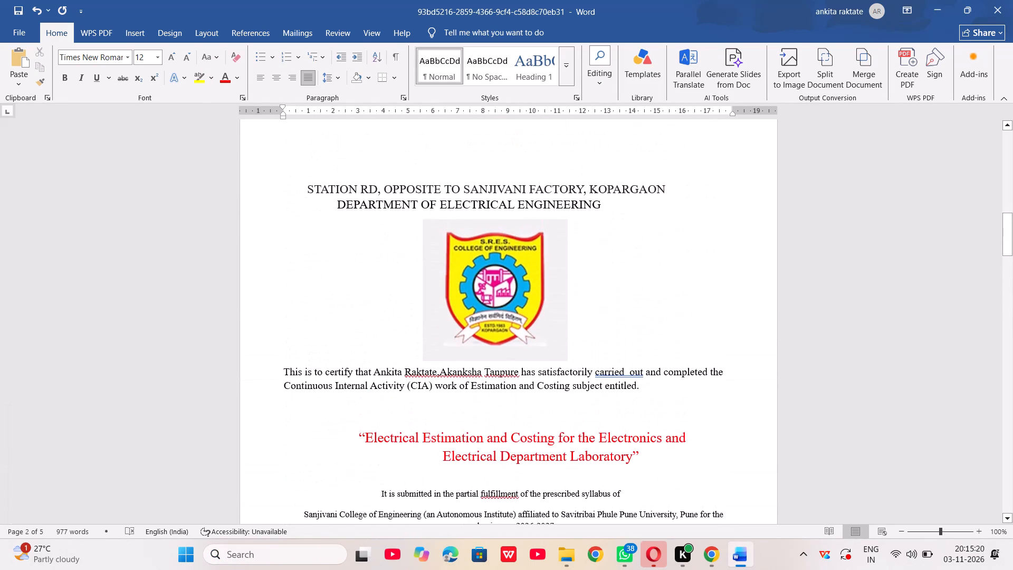
{"action": "scroll", "coordinate": [432, 337], "scroll_direction": "down", "scroll_amount": 4}
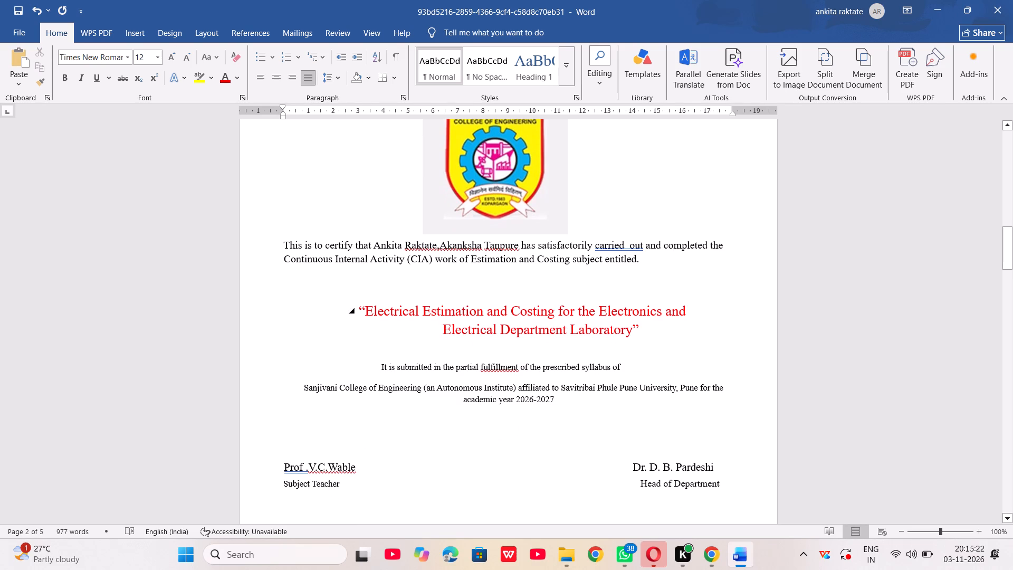
{"action": "left_click_drag", "start_coordinate": [364, 307], "coordinate": [506, 323]}
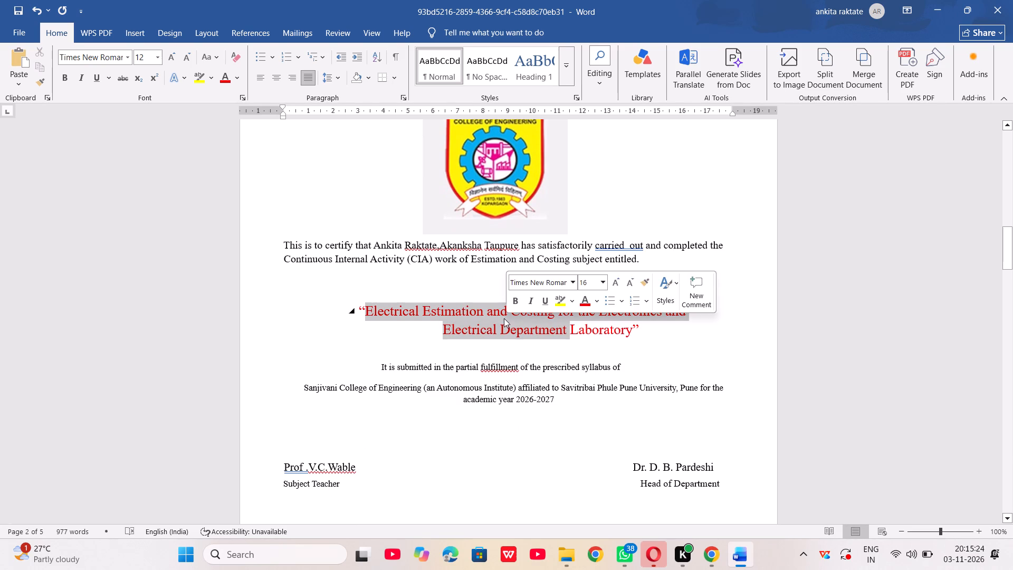
{"action": "left_click", "coordinate": [497, 303]}
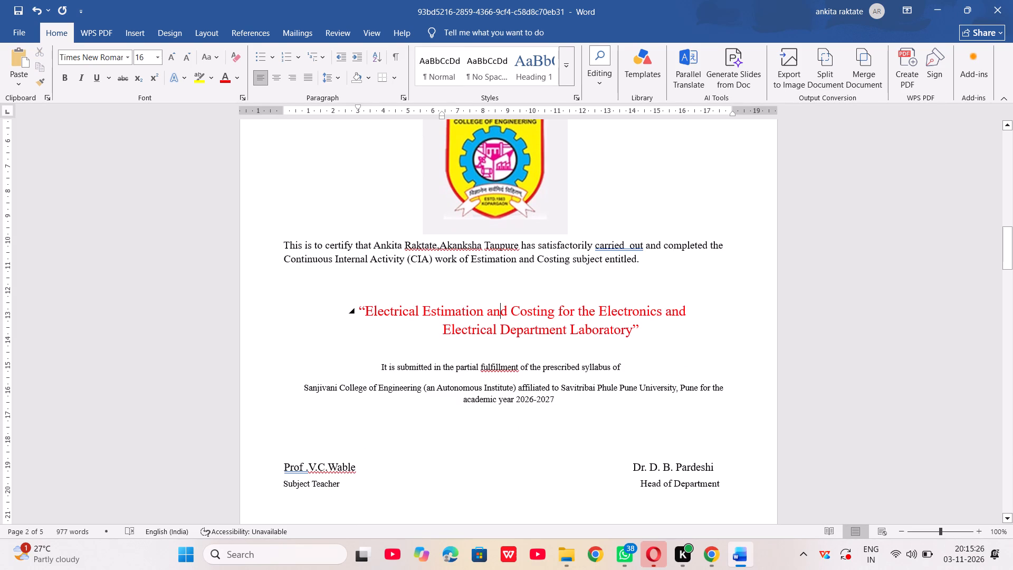
{"action": "left_click_drag", "start_coordinate": [664, 334], "coordinate": [361, 312]}
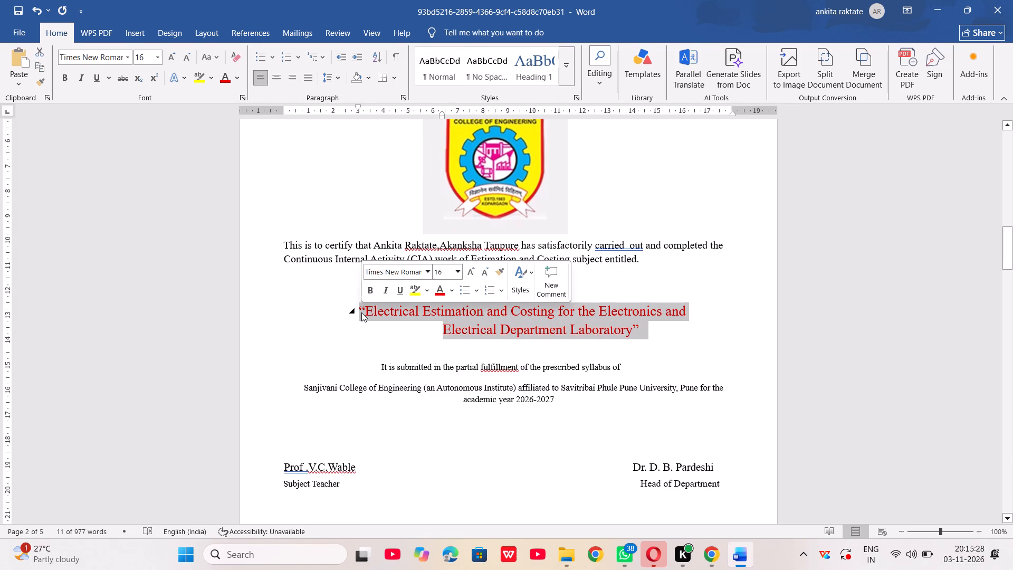
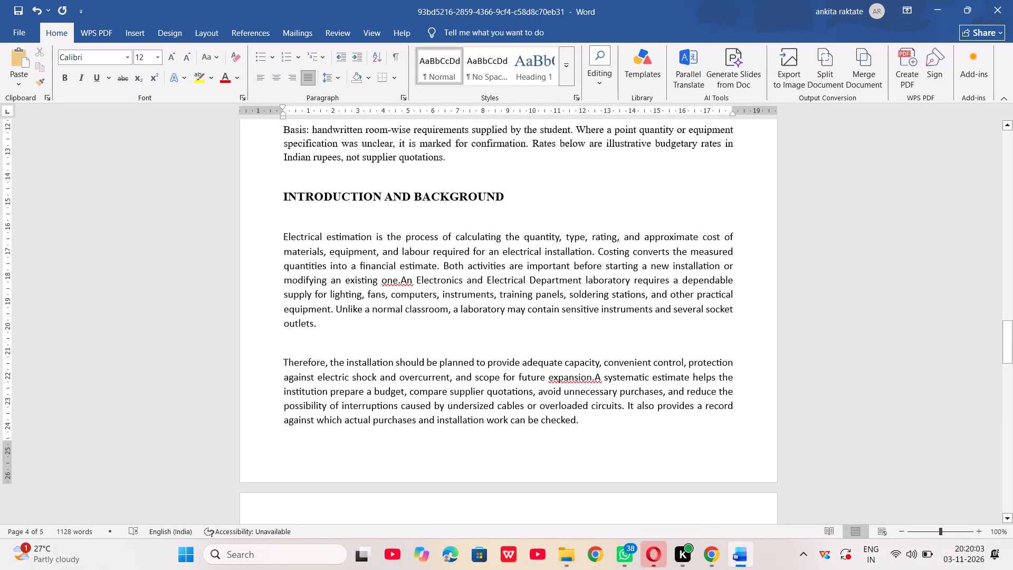
{"action": "left_click", "coordinate": [591, 427]}
{"action": "key", "text": "Return"}
{"action": "key", "text": "ctrl+v"}
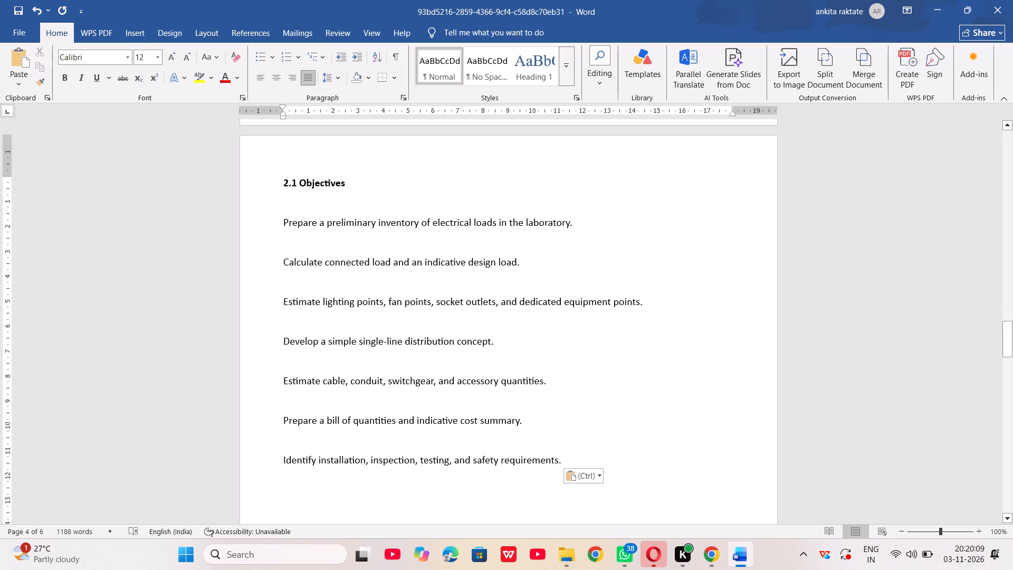
Format the seven pasted objective lines as a list with solid round bullets.
{"action": "left_click_drag", "start_coordinate": [282, 220], "coordinate": [547, 468]}
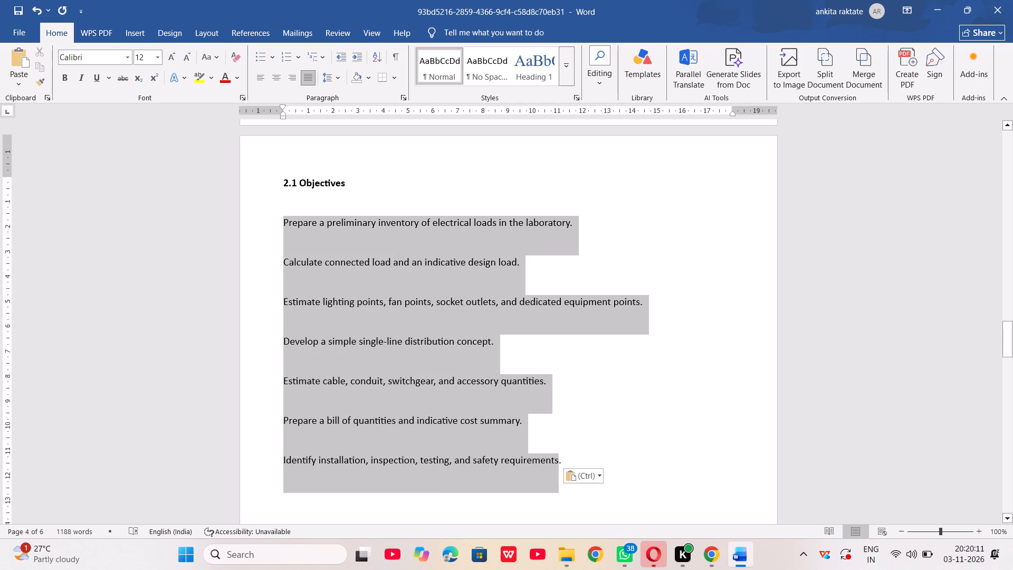
{"action": "left_click_drag", "start_coordinate": [547, 468], "coordinate": [552, 467]}
{"action": "left_click", "coordinate": [275, 55]}
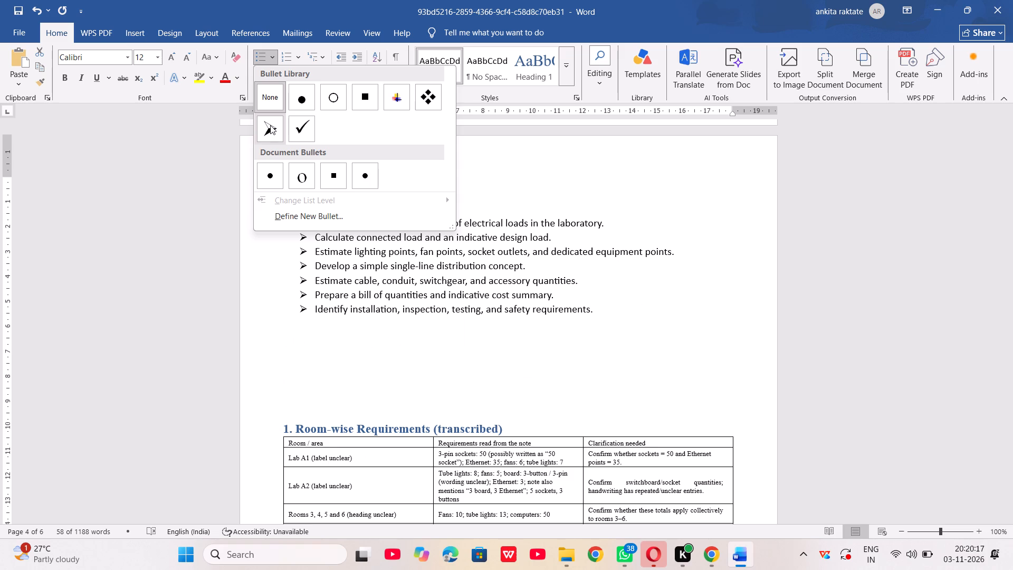
{"action": "left_click", "coordinate": [312, 100]}
{"action": "left_click", "coordinate": [288, 306]}
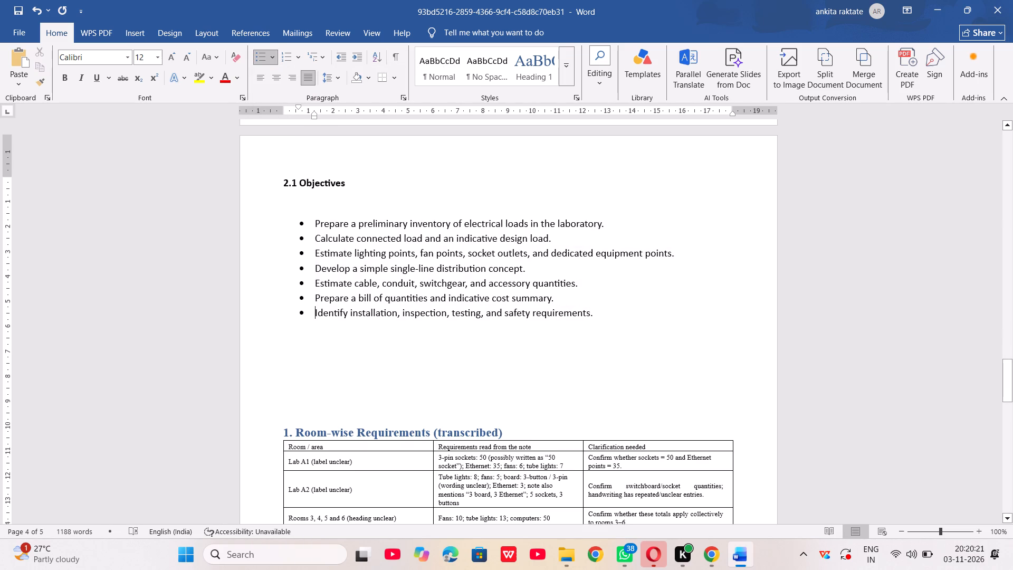
Remove the number 2.1 from the Objectives heading.
{"action": "left_click_drag", "start_coordinate": [295, 187], "coordinate": [285, 185]}
{"action": "key", "text": "BackSpace"}
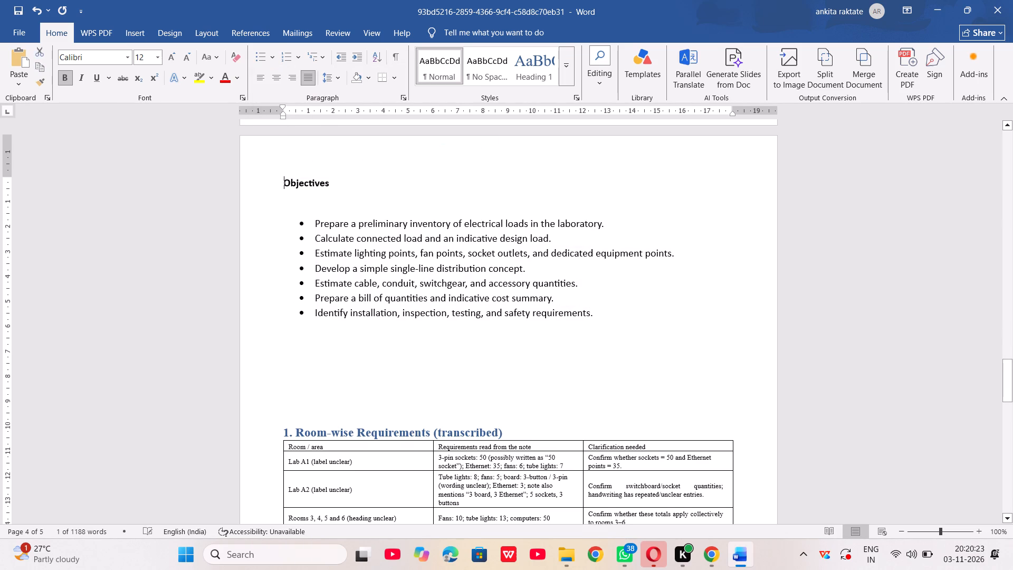
Format the Objectives heading in 14 pt Times New Roman.
{"action": "left_click_drag", "start_coordinate": [336, 184], "coordinate": [252, 187]}
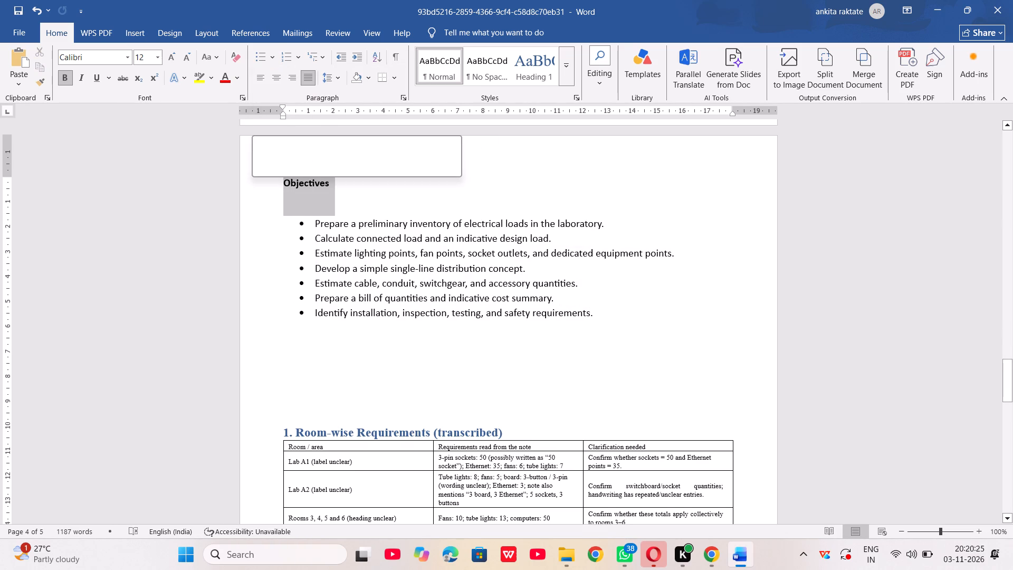
{"action": "left_click", "coordinate": [348, 148]}
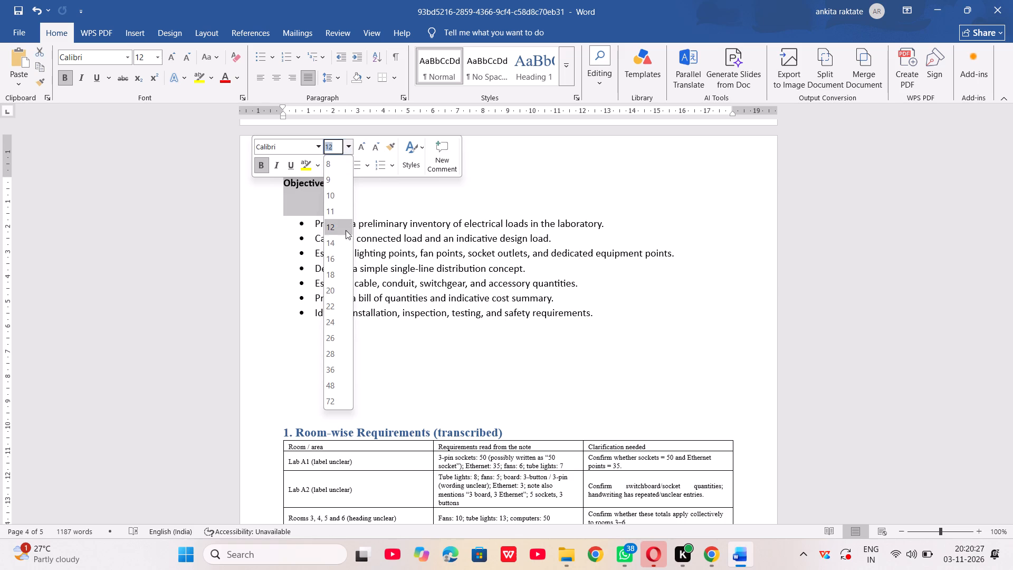
{"action": "left_click", "coordinate": [336, 241]}
{"action": "left_click", "coordinate": [260, 156]}
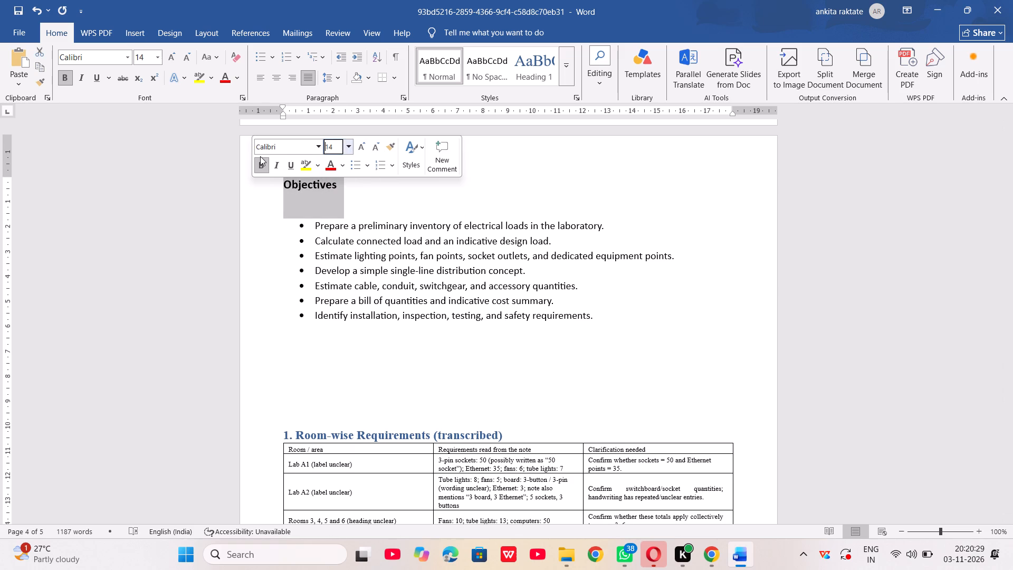
{"action": "left_click", "coordinate": [260, 160]}
{"action": "left_click", "coordinate": [260, 160]}
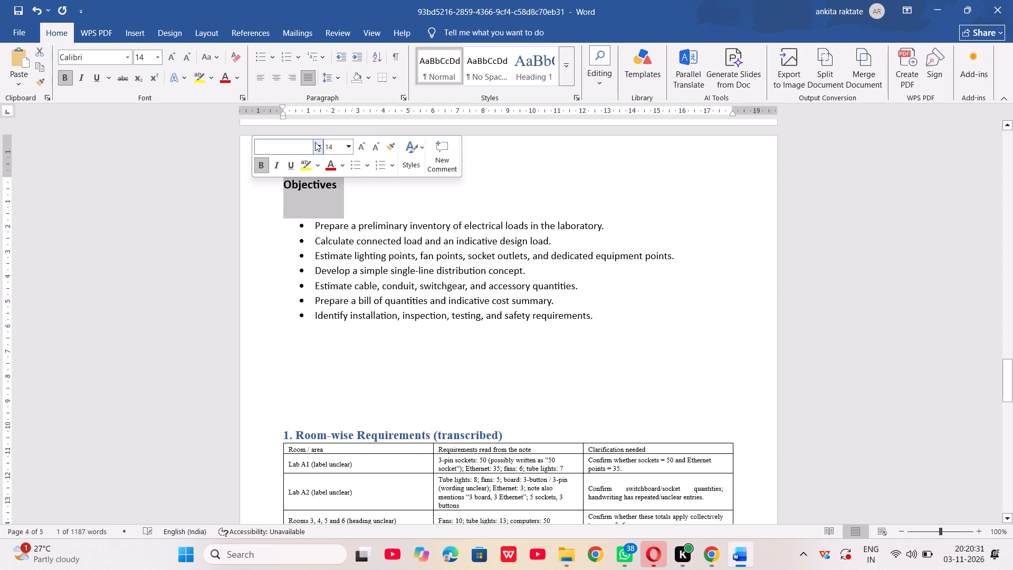
{"action": "left_click", "coordinate": [319, 147]}
{"action": "scroll", "coordinate": [315, 178], "scroll_direction": "up", "scroll_amount": 18}
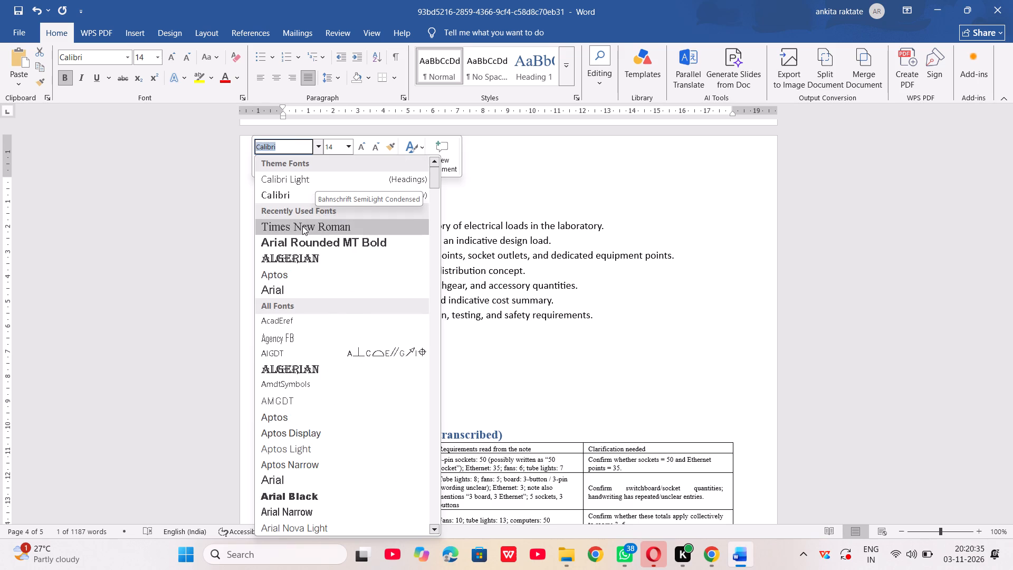
{"action": "left_click", "coordinate": [302, 226]}
{"action": "left_click", "coordinate": [261, 258]}
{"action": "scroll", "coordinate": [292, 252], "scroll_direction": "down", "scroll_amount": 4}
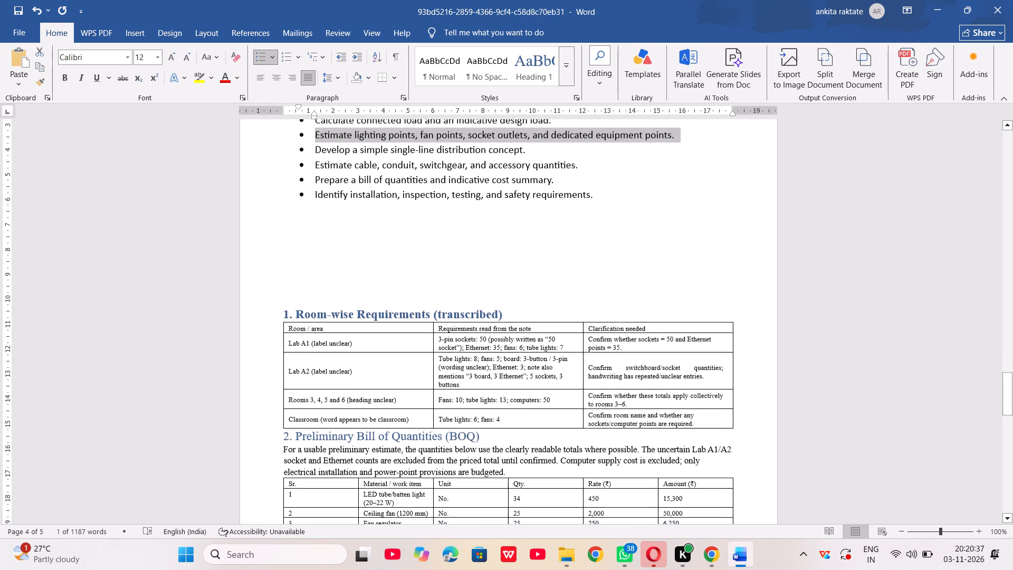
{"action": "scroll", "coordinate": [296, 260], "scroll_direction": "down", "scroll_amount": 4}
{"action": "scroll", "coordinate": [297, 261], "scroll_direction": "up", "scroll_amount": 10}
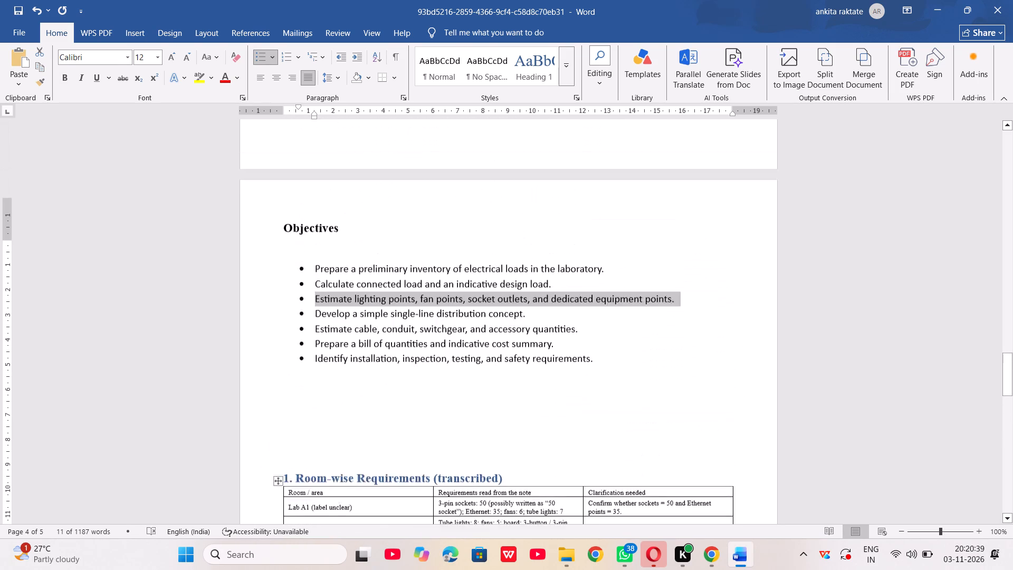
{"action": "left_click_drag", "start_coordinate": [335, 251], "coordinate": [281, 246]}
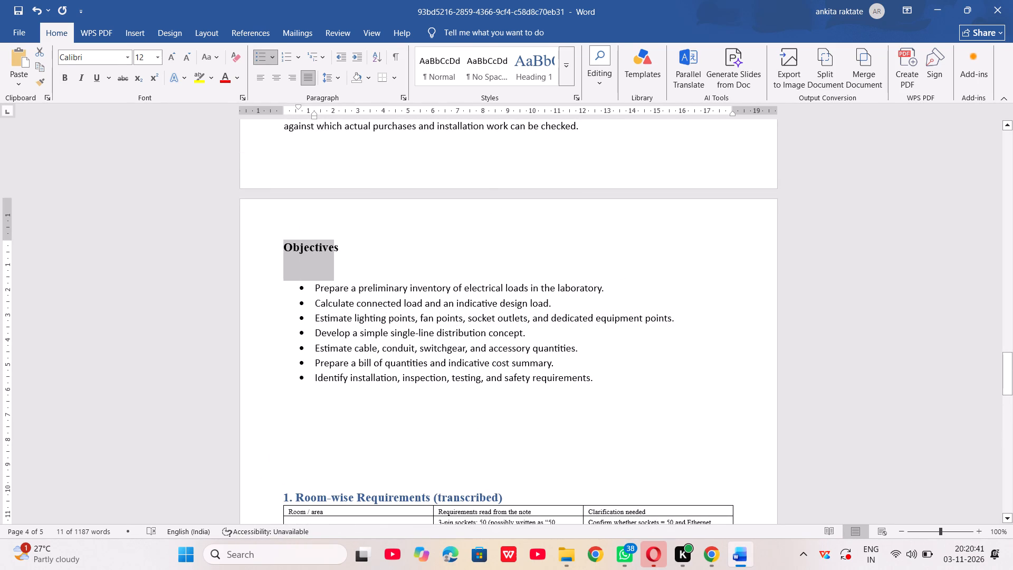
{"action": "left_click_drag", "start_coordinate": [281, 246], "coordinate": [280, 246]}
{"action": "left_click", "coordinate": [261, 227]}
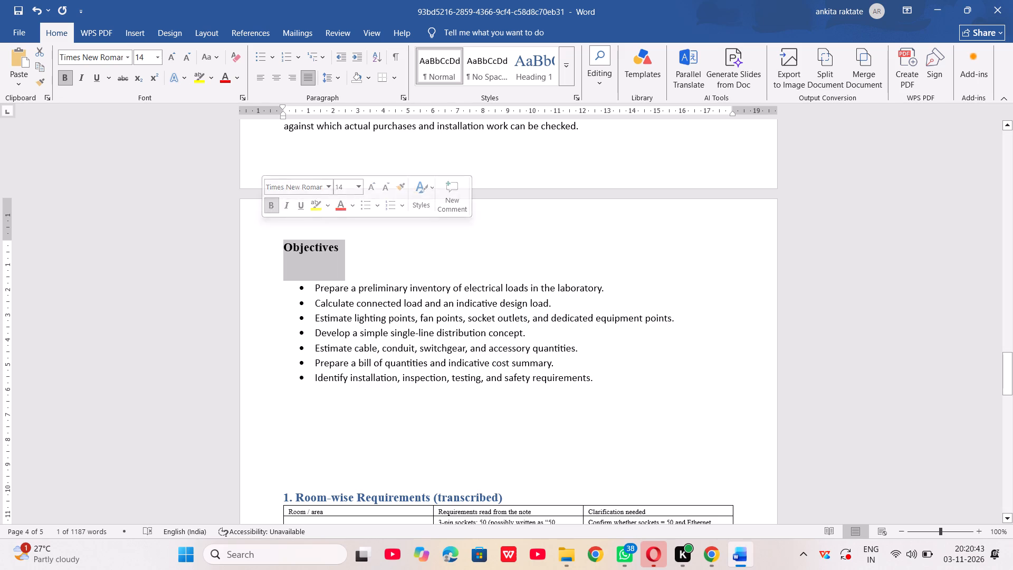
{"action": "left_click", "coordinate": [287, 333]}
Delete the extra blank lines between the objectives list and the Room-wise Requirements heading.
{"action": "scroll", "coordinate": [289, 373], "scroll_direction": "down", "scroll_amount": 13}
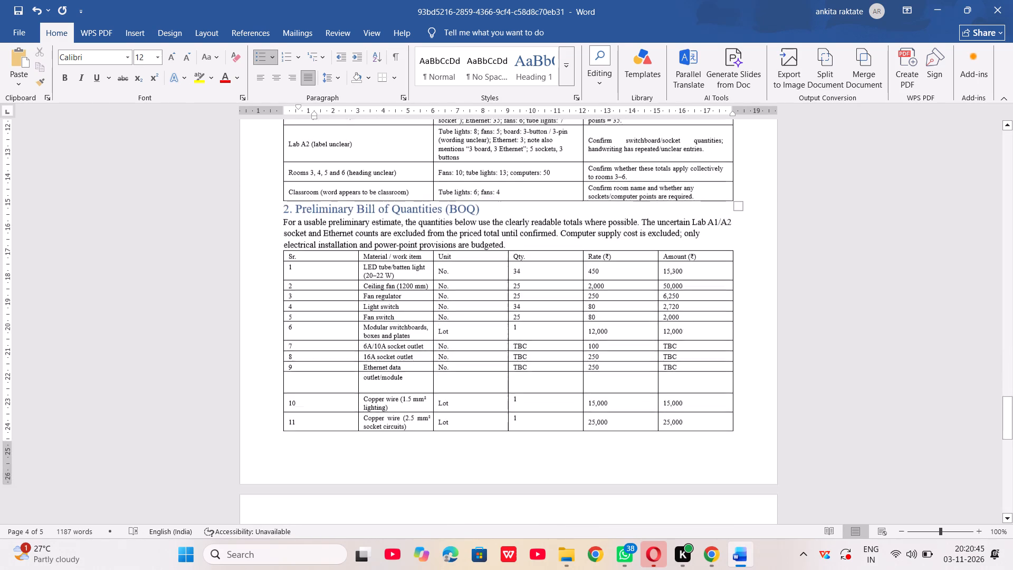
{"action": "scroll", "coordinate": [289, 380], "scroll_direction": "down", "scroll_amount": 6}
{"action": "scroll", "coordinate": [289, 380], "scroll_direction": "up", "scroll_amount": 10}
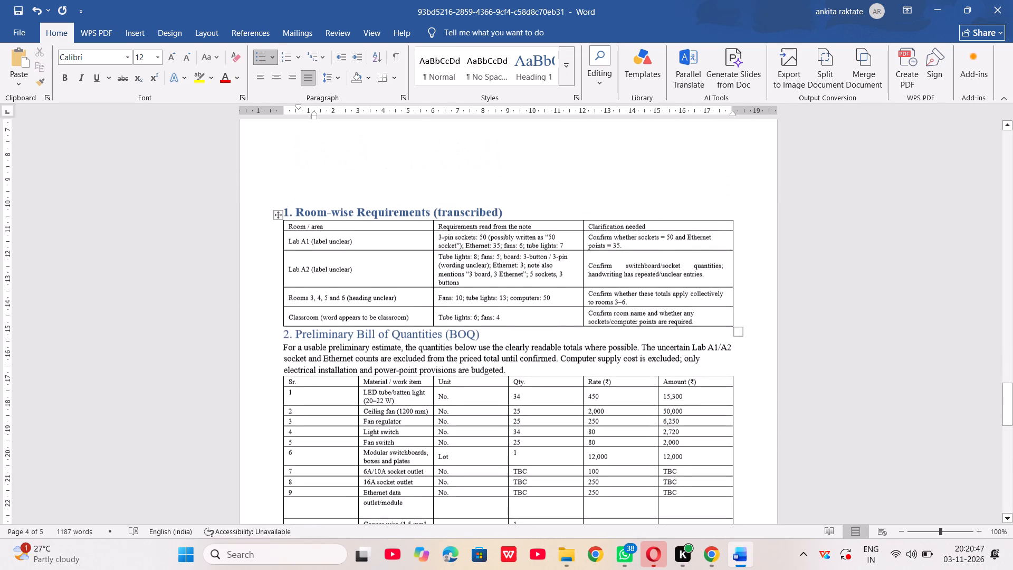
{"action": "left_click", "coordinate": [284, 211]}
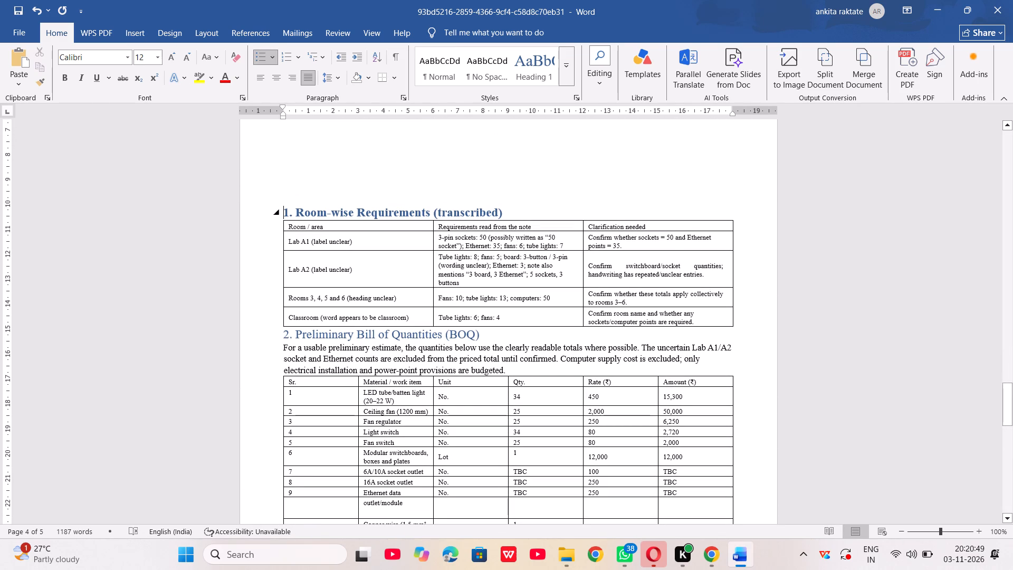
{"action": "key", "text": "BackSpace"}
{"action": "key", "text": "BackSpace"}
{"action": "key", "text": "BackSpace"}
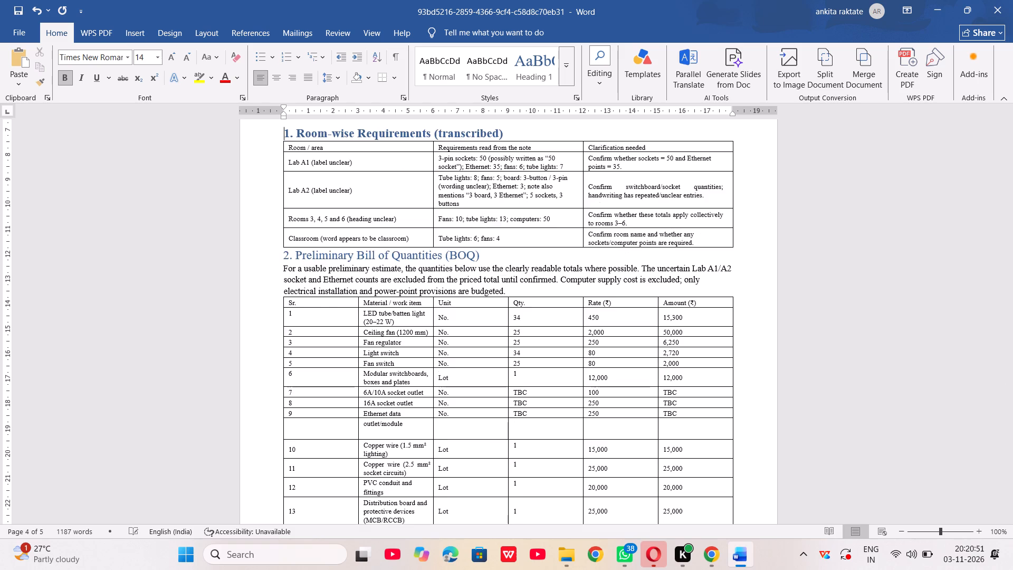
Set all the text in the Room-wise Requirements table to 12 pt.
{"action": "scroll", "coordinate": [284, 211], "scroll_direction": "up", "scroll_amount": 4}
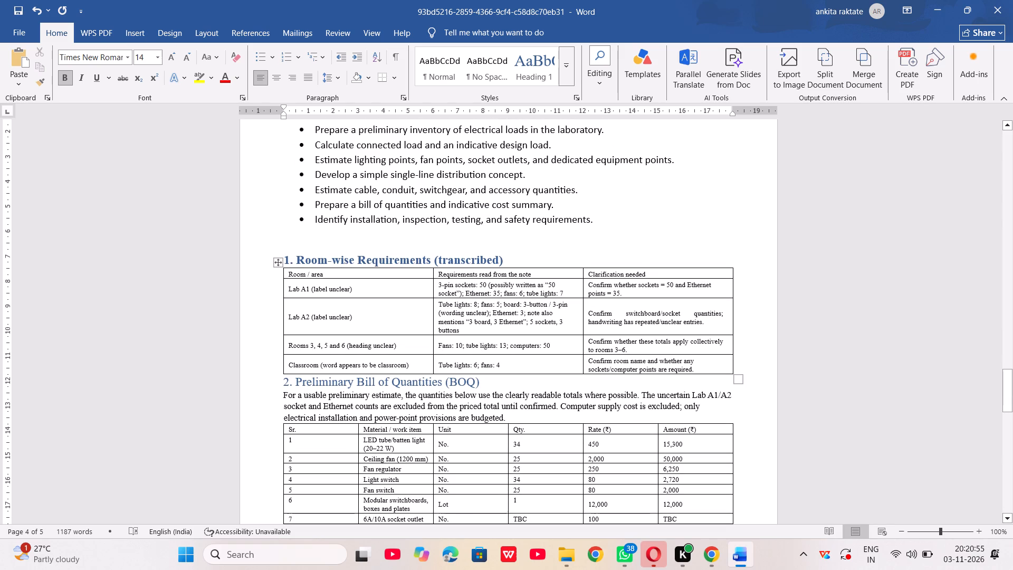
{"action": "left_click_drag", "start_coordinate": [289, 274], "coordinate": [326, 300]}
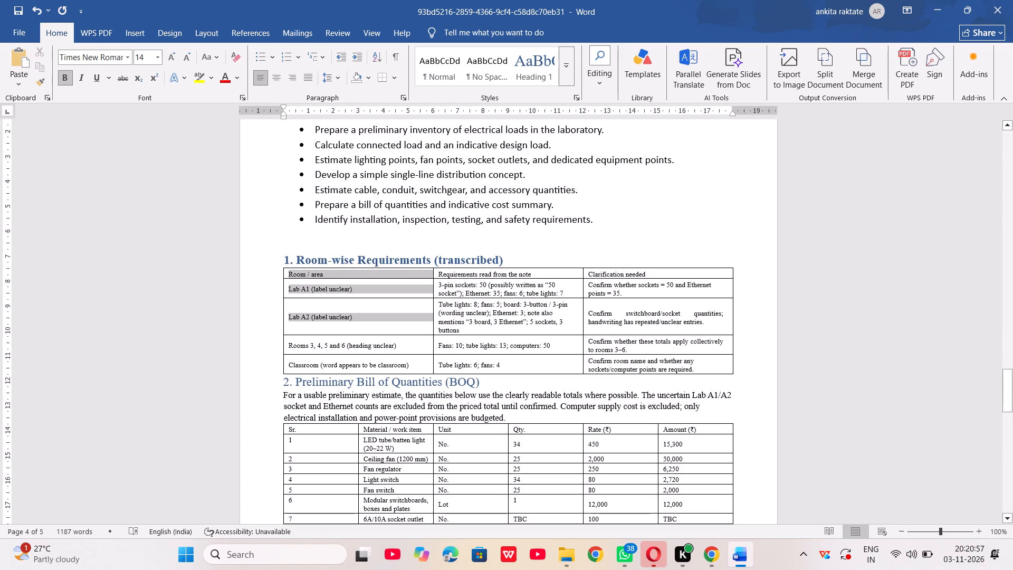
{"action": "left_click_drag", "start_coordinate": [326, 300], "coordinate": [670, 362]}
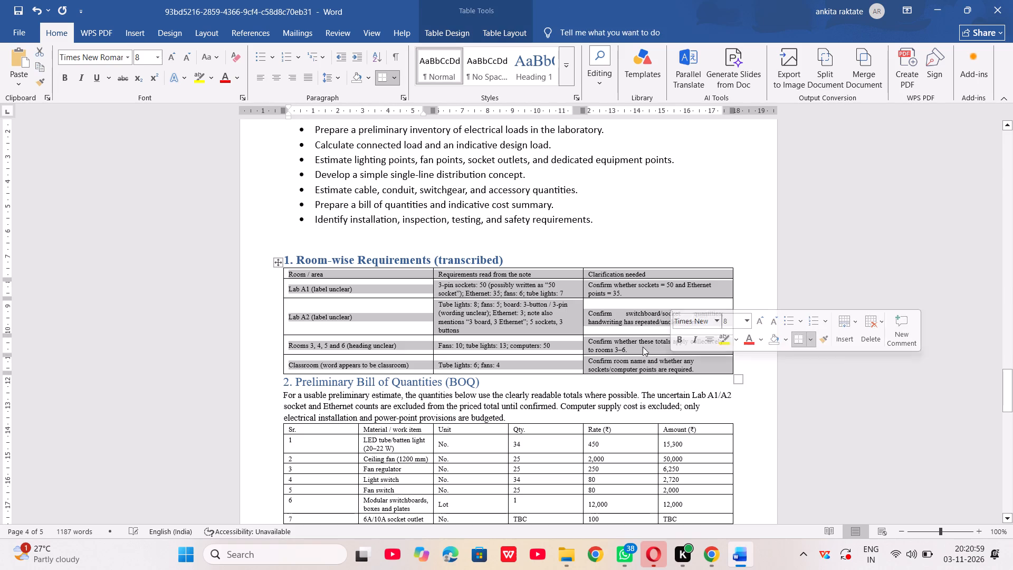
{"action": "left_click", "coordinate": [748, 320]}
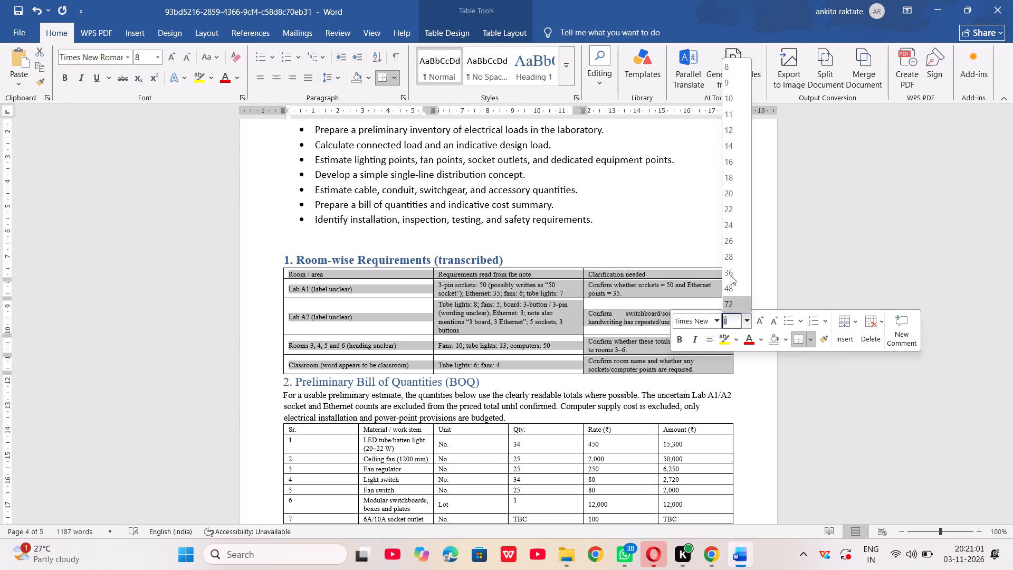
{"action": "left_click", "coordinate": [730, 132]}
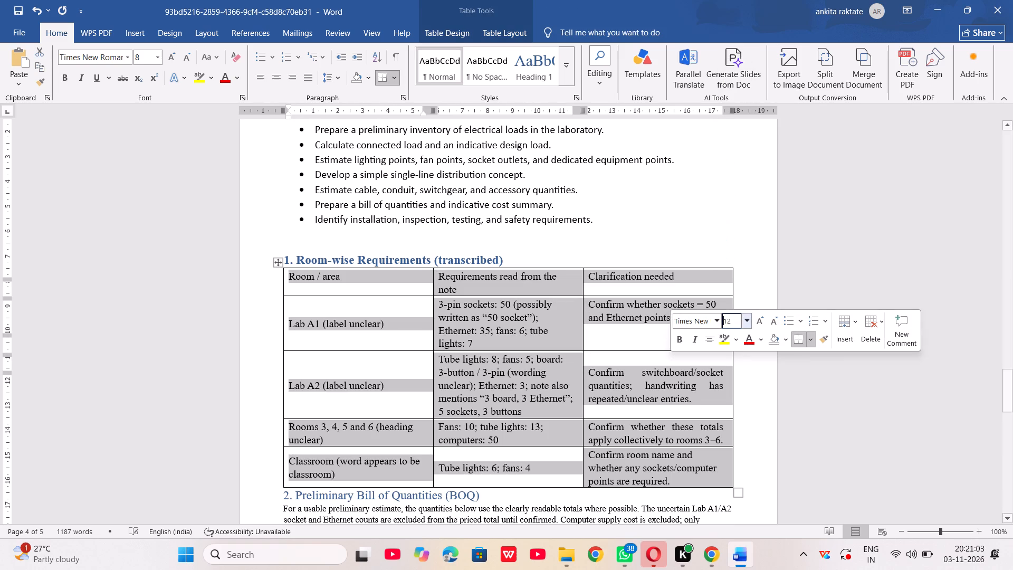
Set the introductory paragraph under the Preliminary Bill of Quantities heading to 12 pt and justify it.
{"action": "scroll", "coordinate": [521, 336], "scroll_direction": "down", "scroll_amount": 7}
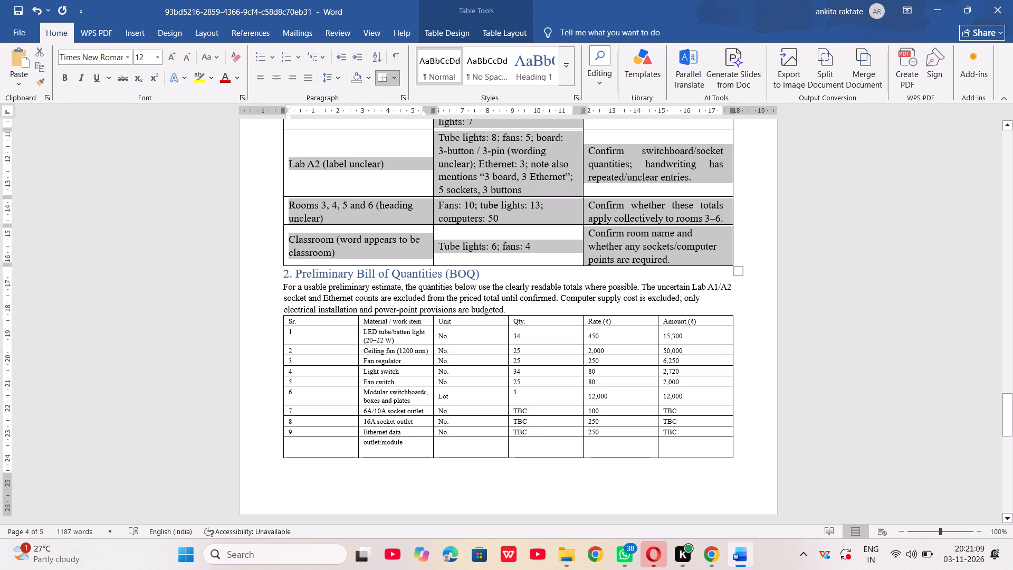
{"action": "left_click_drag", "start_coordinate": [505, 309], "coordinate": [268, 286]}
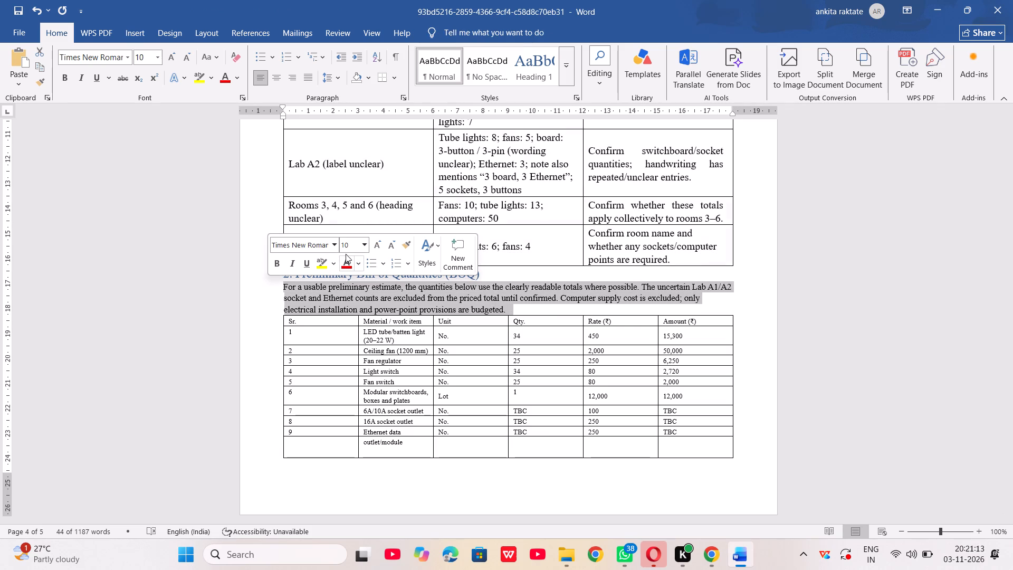
{"action": "left_click", "coordinate": [361, 245]}
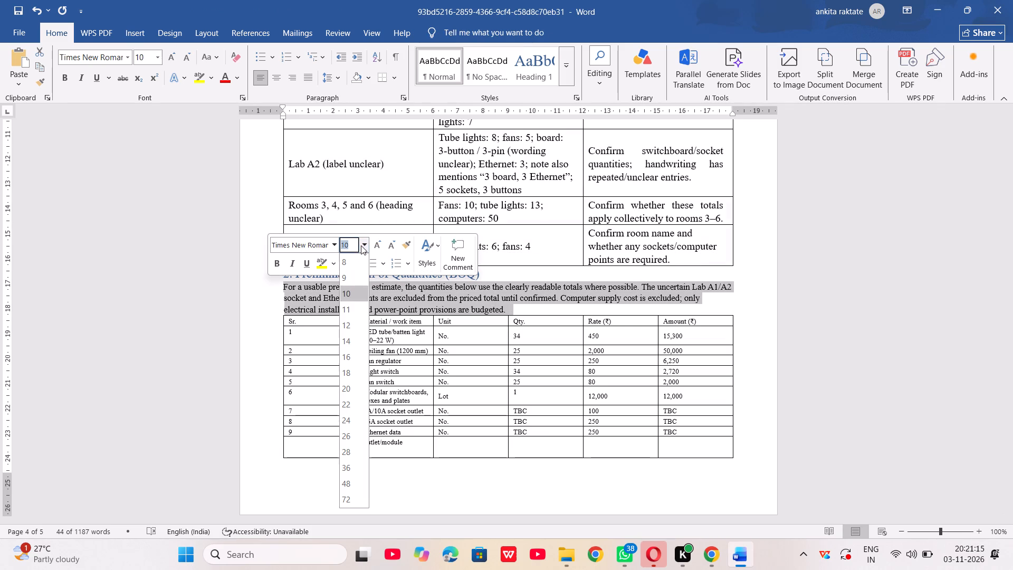
{"action": "left_click", "coordinate": [345, 325]}
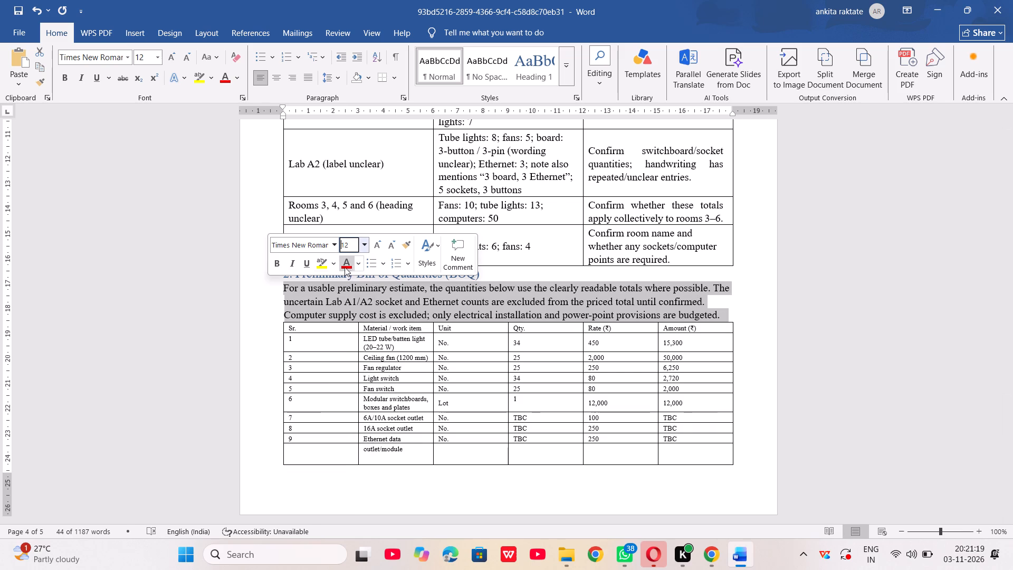
{"action": "left_click", "coordinate": [307, 82]}
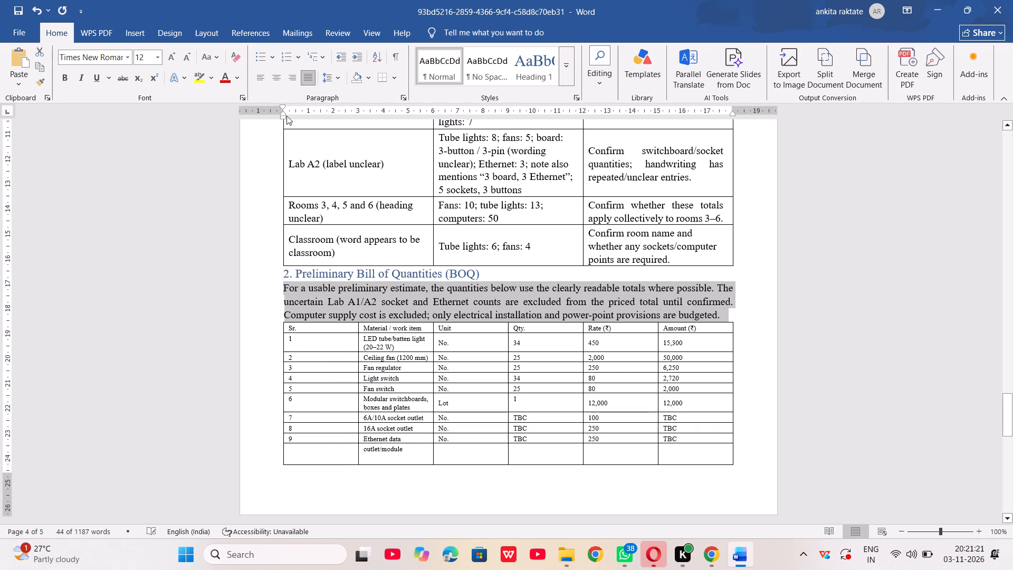
Insert a blank line between the Room-wise Requirements heading and its table.
{"action": "left_click", "coordinate": [250, 189]}
{"action": "scroll", "coordinate": [279, 273], "scroll_direction": "up", "scroll_amount": 4}
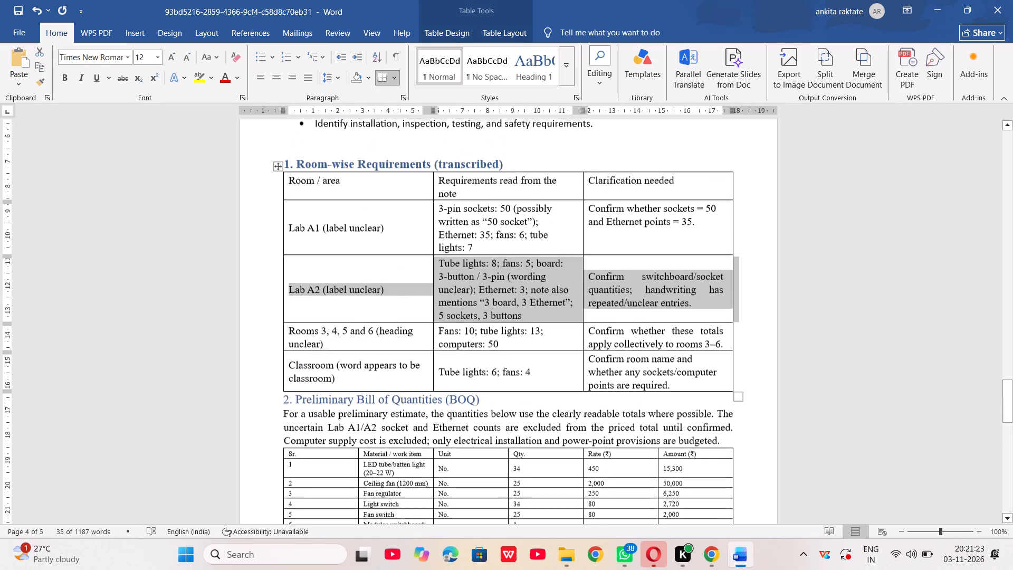
{"action": "scroll", "coordinate": [281, 273], "scroll_direction": "up", "scroll_amount": 2}
{"action": "left_click", "coordinate": [510, 231]}
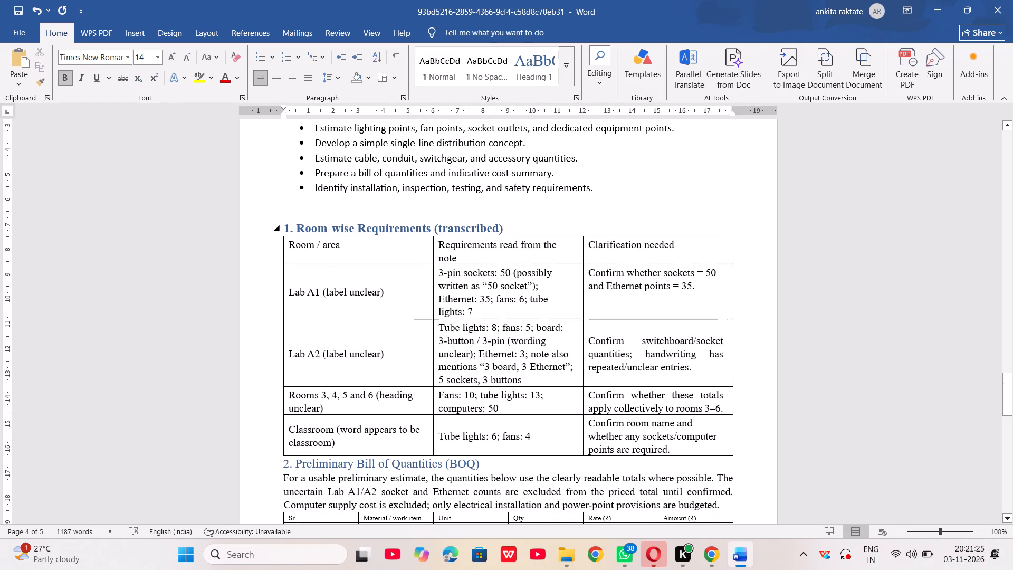
{"action": "key", "text": "Return"}
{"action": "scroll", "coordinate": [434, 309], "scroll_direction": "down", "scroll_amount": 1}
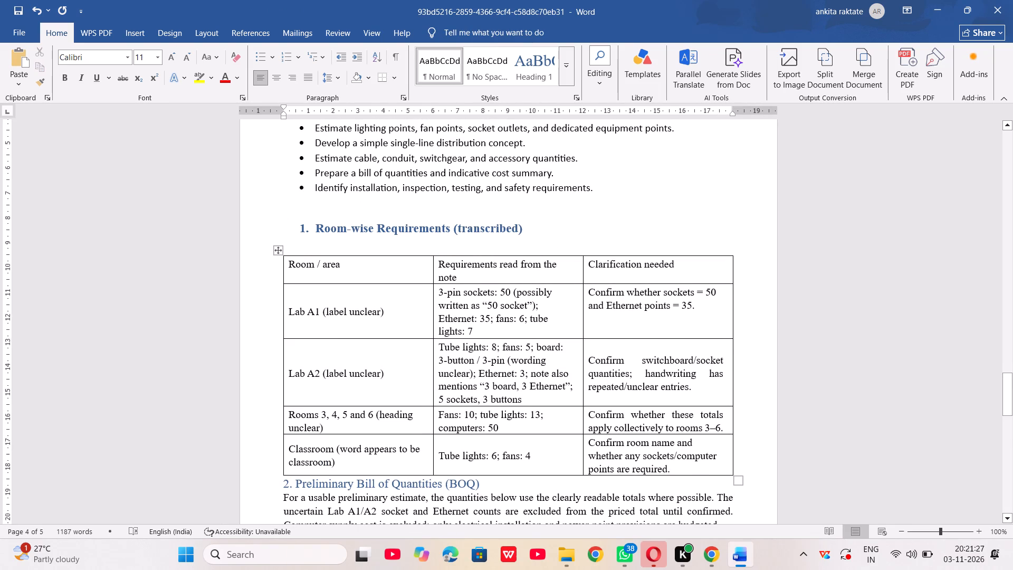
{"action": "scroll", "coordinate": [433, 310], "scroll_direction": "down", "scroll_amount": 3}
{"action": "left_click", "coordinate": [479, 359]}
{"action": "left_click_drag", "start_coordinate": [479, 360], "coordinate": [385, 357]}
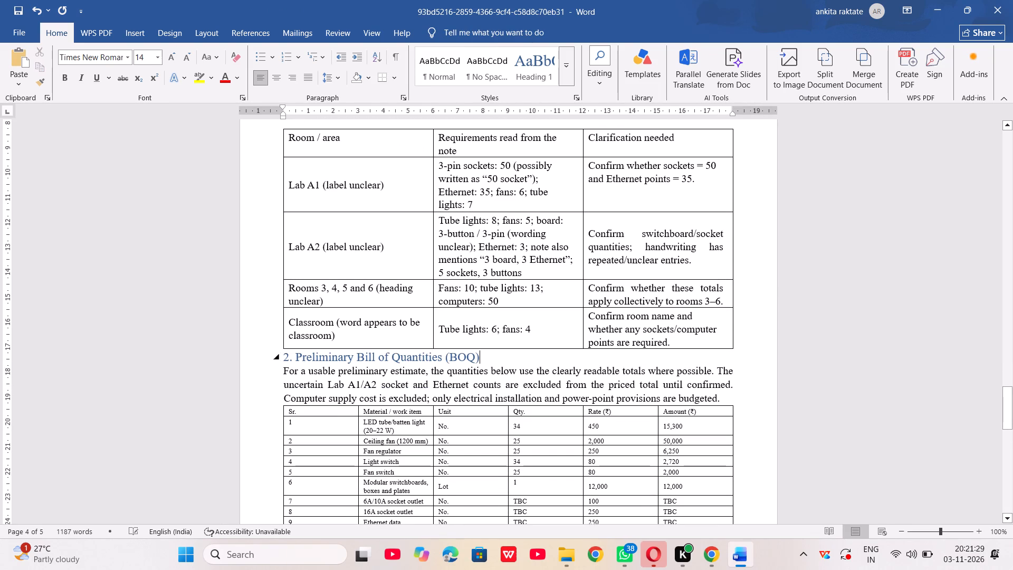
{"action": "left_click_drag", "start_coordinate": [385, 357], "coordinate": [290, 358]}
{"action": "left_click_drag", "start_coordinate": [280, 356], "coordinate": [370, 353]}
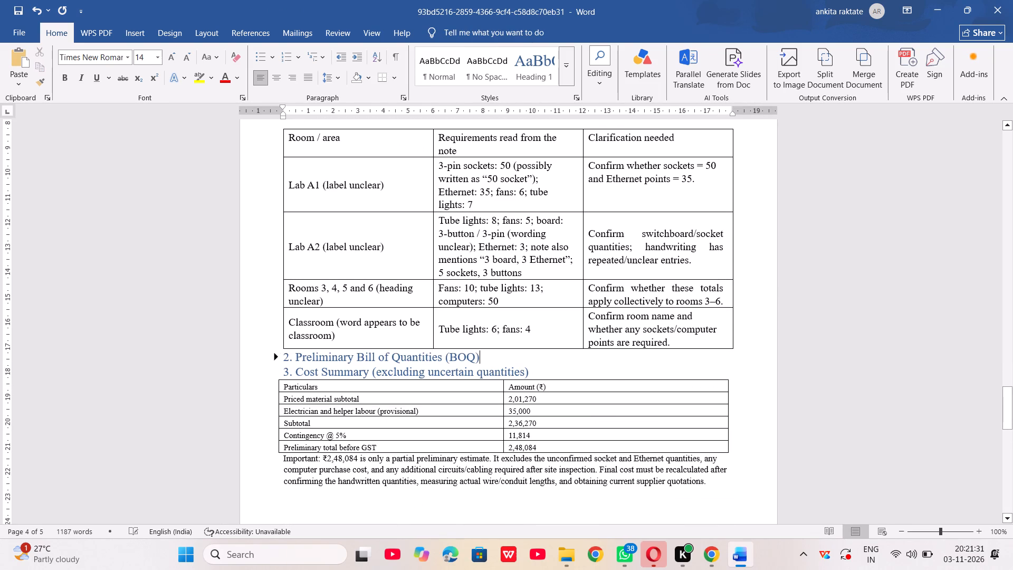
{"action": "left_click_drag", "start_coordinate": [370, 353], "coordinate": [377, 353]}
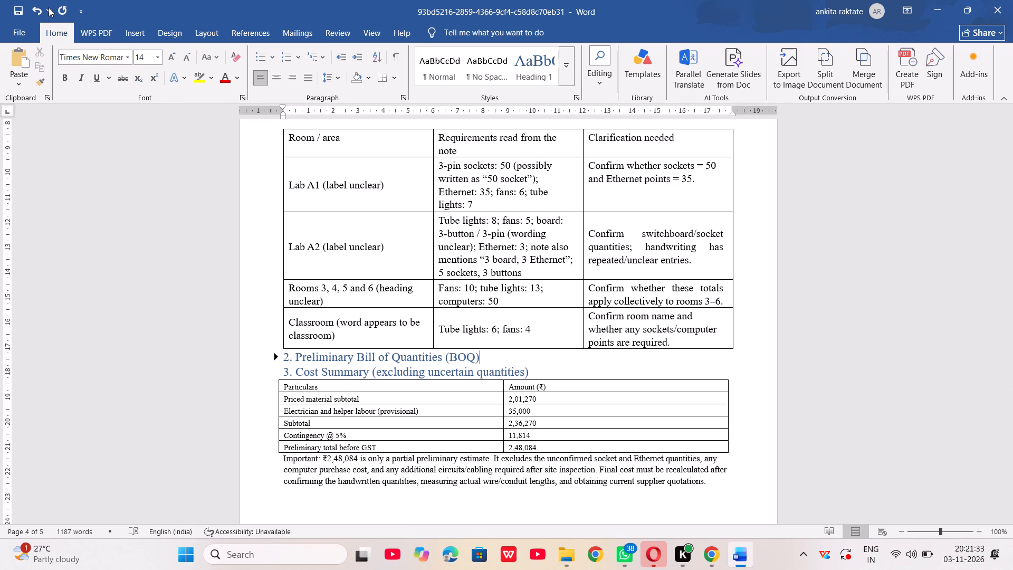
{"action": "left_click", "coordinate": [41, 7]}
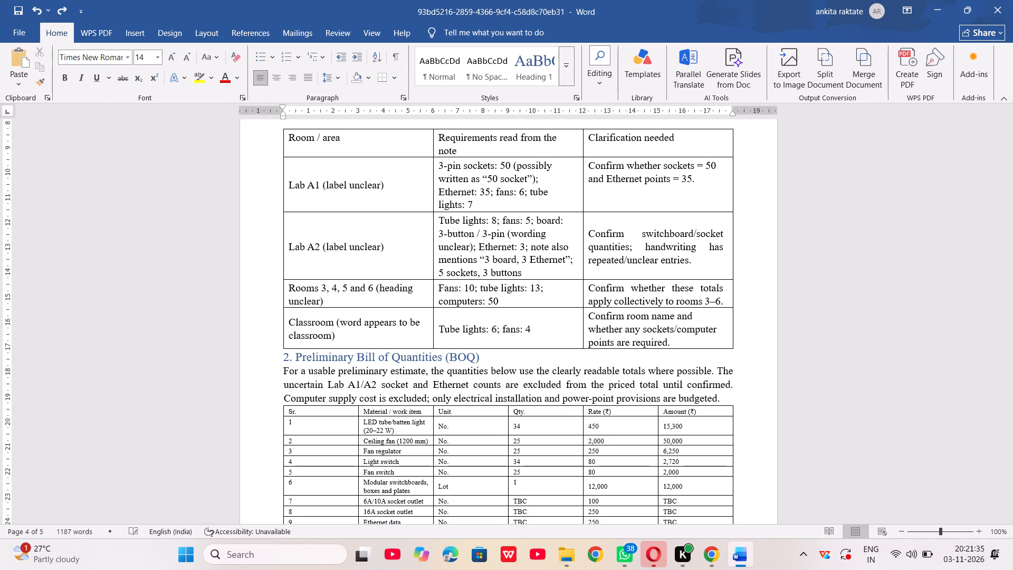
Make the heading text Preliminary Bill of Quantities (BOQ) bold, leaving out its number.
{"action": "left_click_drag", "start_coordinate": [487, 357], "coordinate": [328, 353]}
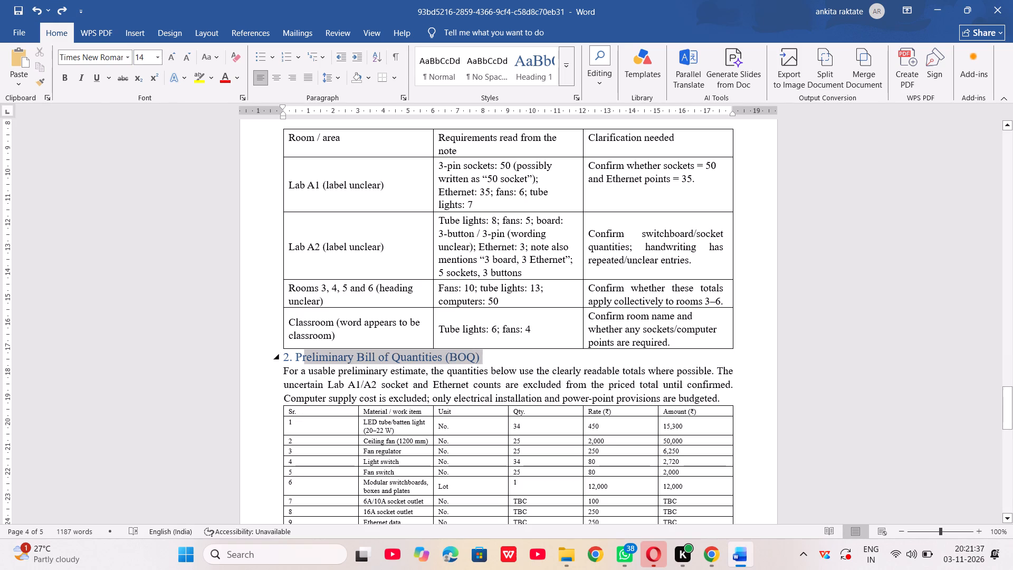
{"action": "left_click_drag", "start_coordinate": [328, 353], "coordinate": [295, 353]}
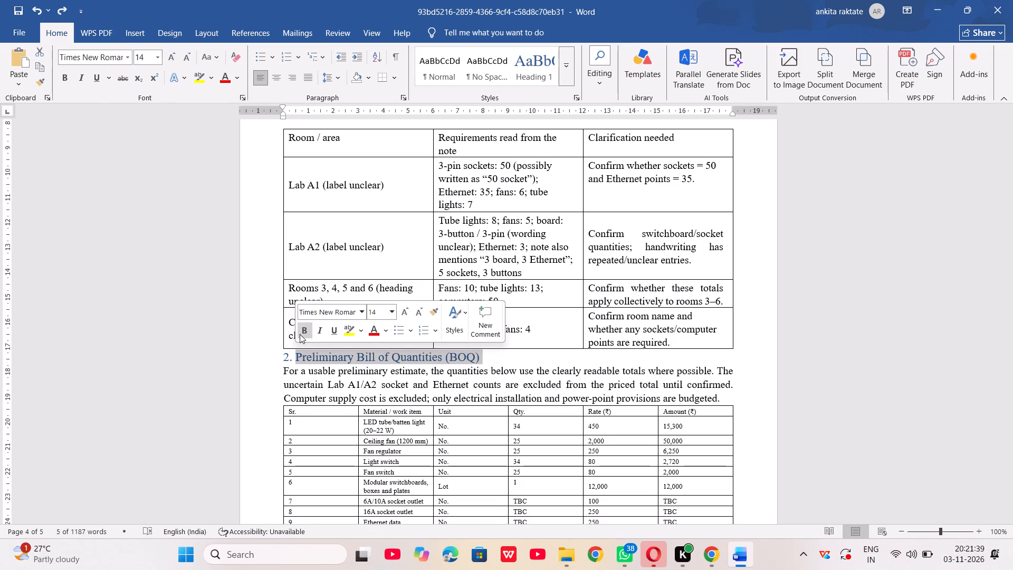
{"action": "left_click", "coordinate": [300, 334]}
{"action": "left_click", "coordinate": [300, 334]}
{"action": "left_click", "coordinate": [300, 334]}
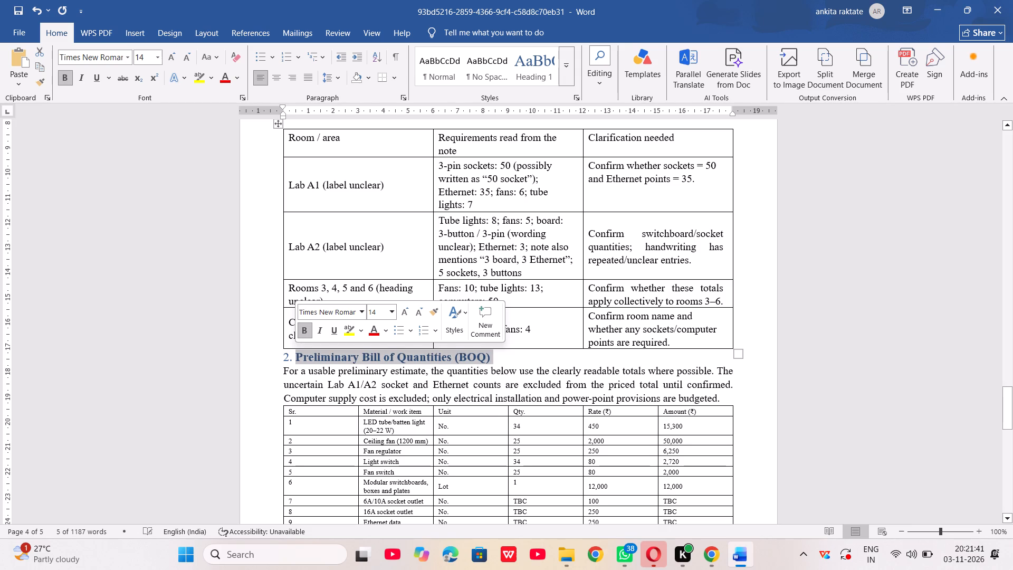
Add a blank line below the Preliminary Bill of Quantities heading and another between its introductory paragraph and the table.
{"action": "left_click", "coordinate": [523, 366]}
{"action": "left_click", "coordinate": [492, 358]}
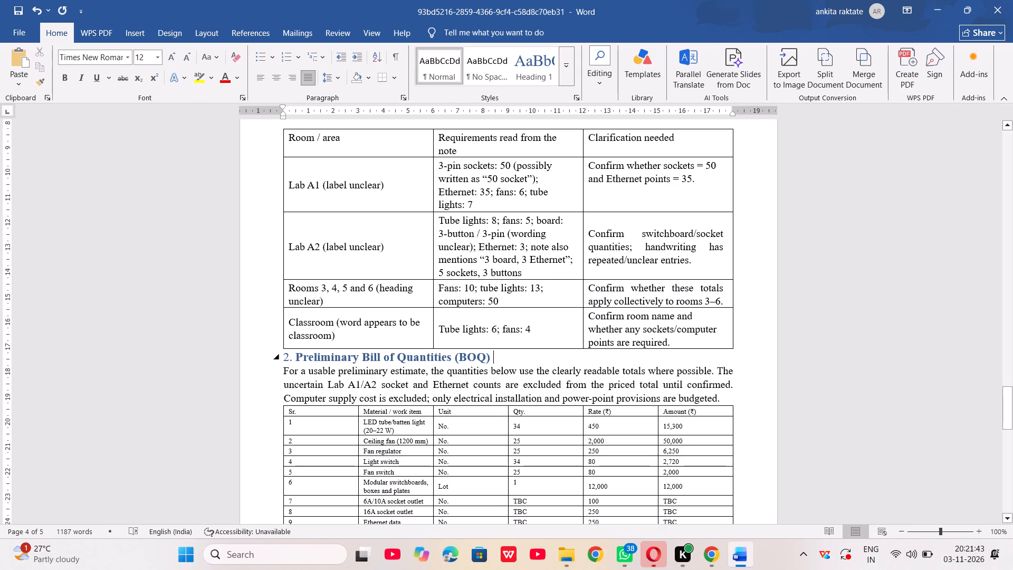
{"action": "key", "text": "Return"}
{"action": "key", "text": "BackSpace"}
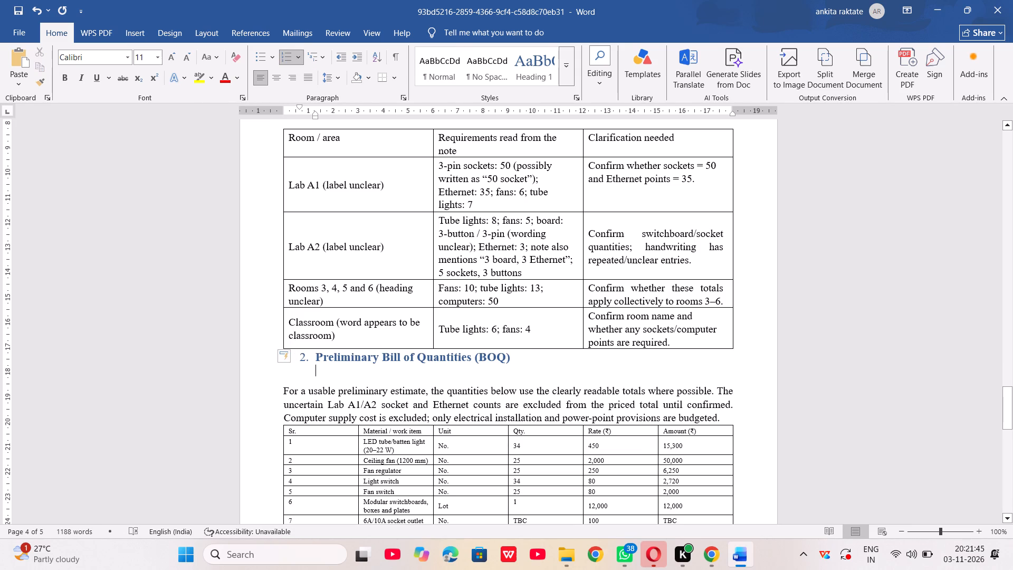
{"action": "left_click", "coordinate": [726, 423]}
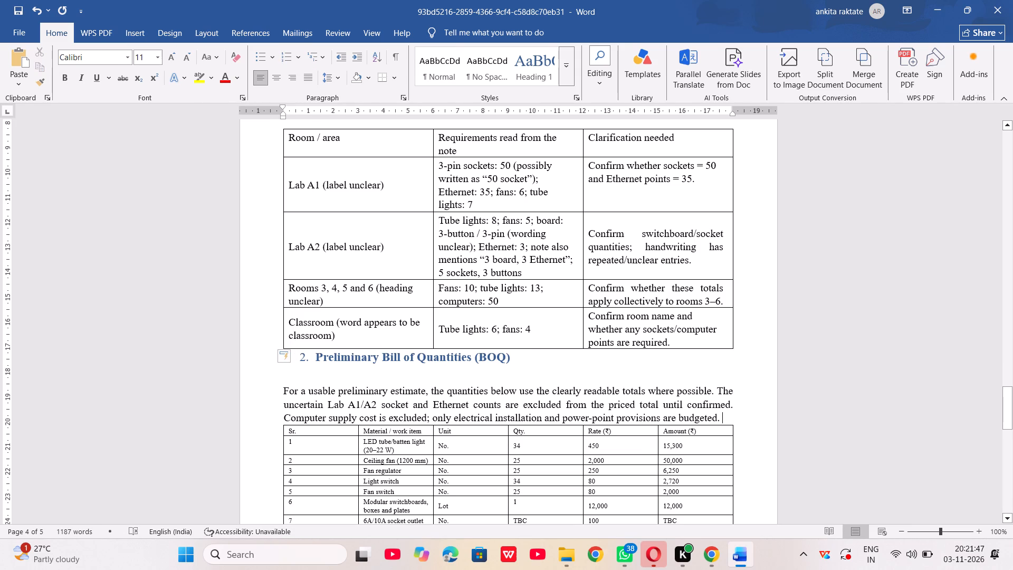
{"action": "key", "text": "Return"}
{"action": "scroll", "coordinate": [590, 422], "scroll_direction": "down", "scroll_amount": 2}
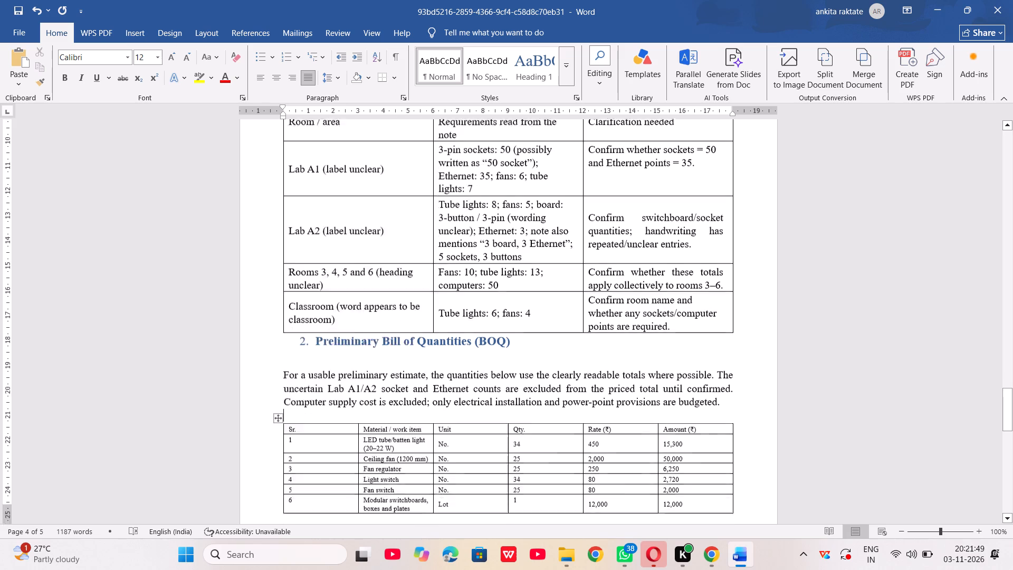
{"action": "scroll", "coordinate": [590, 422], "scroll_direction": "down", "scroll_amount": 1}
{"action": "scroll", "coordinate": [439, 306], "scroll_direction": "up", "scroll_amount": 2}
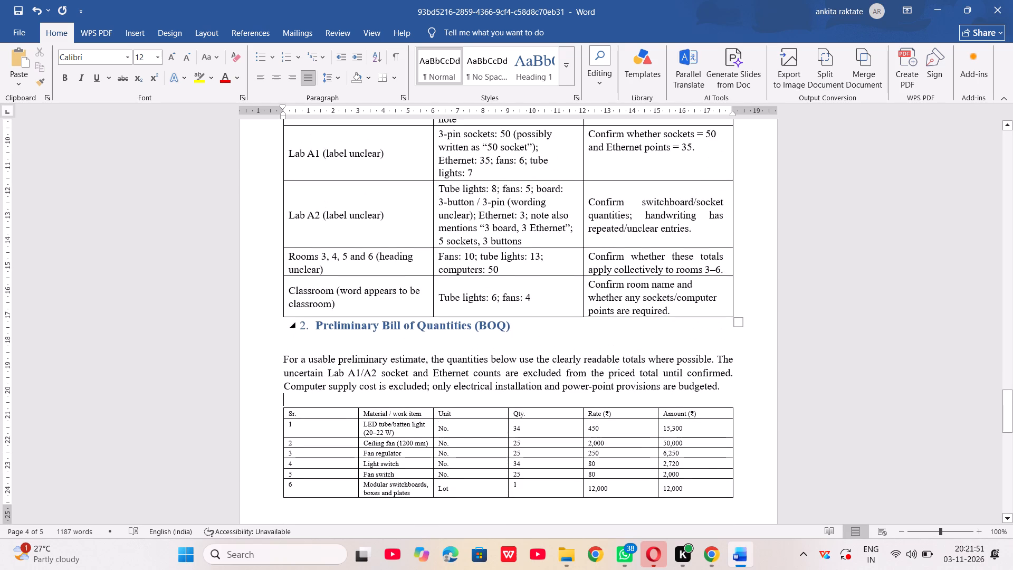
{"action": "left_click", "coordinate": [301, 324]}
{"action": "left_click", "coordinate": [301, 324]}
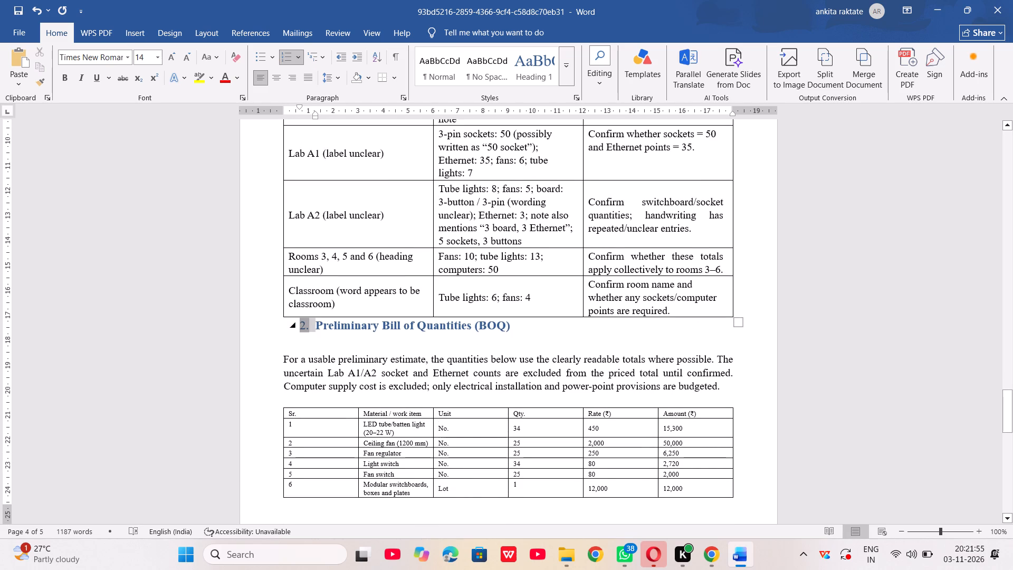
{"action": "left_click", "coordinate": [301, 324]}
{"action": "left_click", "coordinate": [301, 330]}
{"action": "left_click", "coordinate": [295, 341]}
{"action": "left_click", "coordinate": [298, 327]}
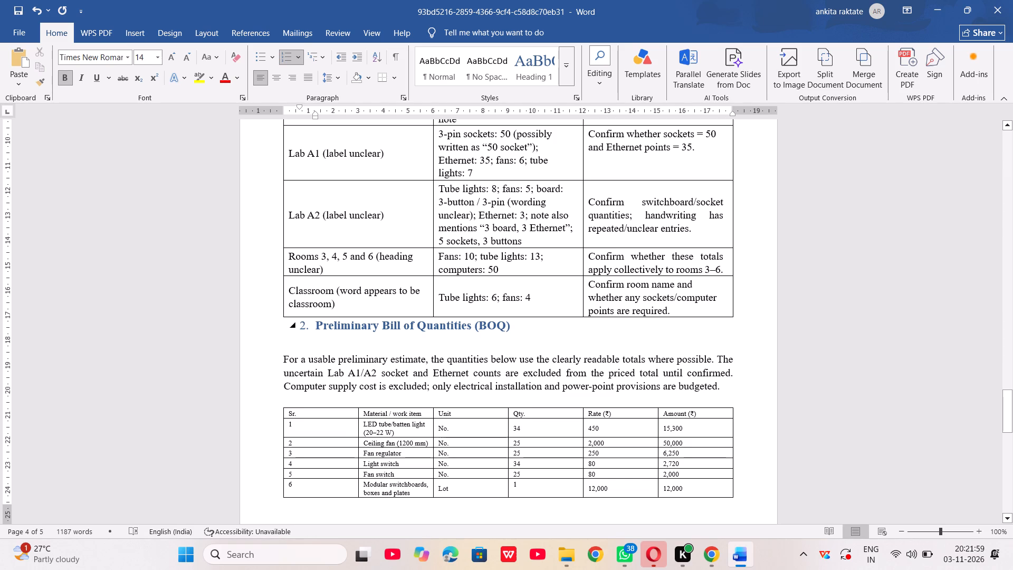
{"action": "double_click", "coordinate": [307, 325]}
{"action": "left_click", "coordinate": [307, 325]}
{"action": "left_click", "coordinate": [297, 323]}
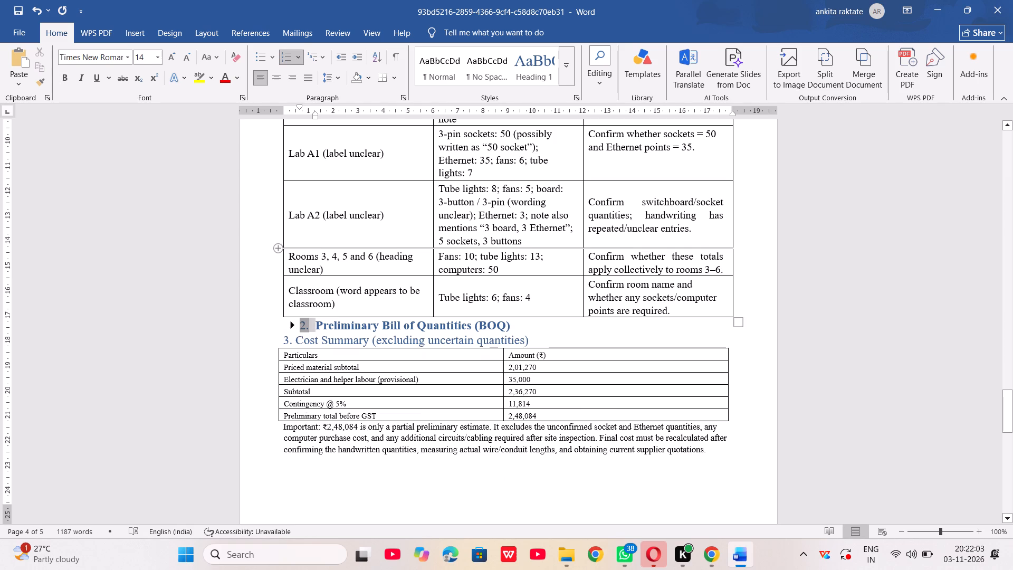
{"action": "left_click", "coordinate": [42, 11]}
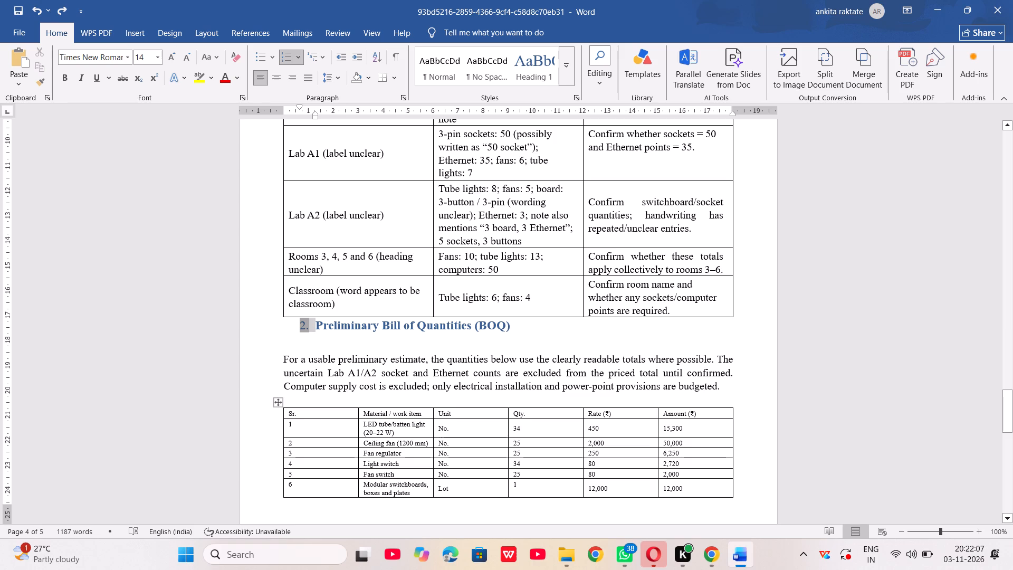
Set the Bill of Quantities table text to 12 pt from the header row through item 6, modular switchboards.
{"action": "left_click_drag", "start_coordinate": [290, 415], "coordinate": [700, 487]}
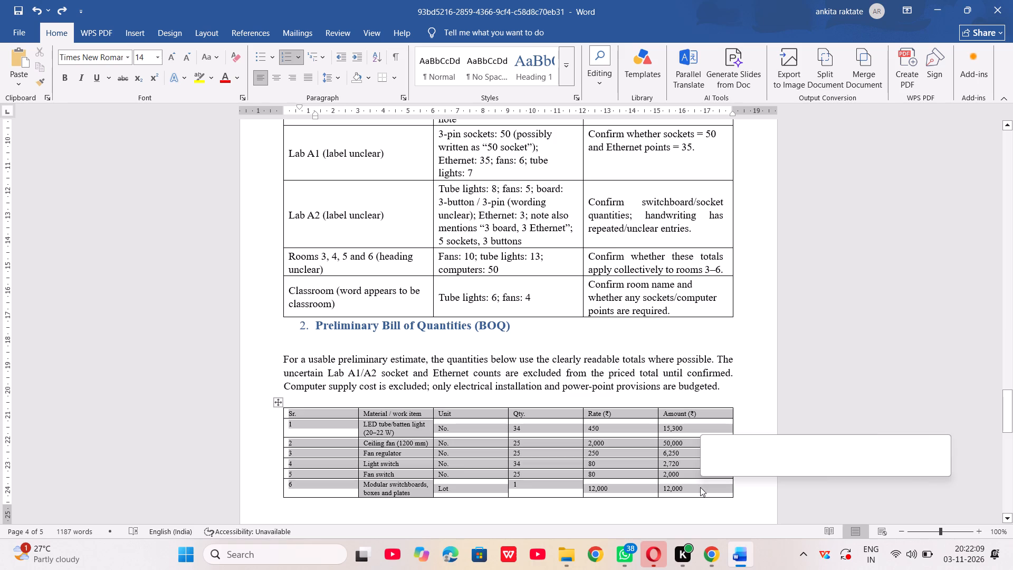
{"action": "left_click", "coordinate": [781, 445]}
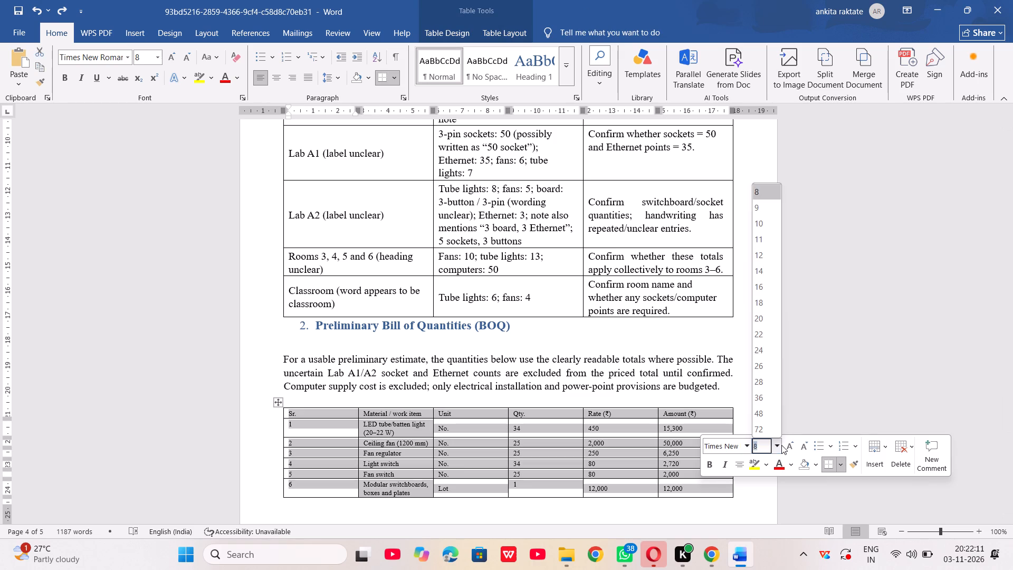
{"action": "left_click", "coordinate": [756, 254]}
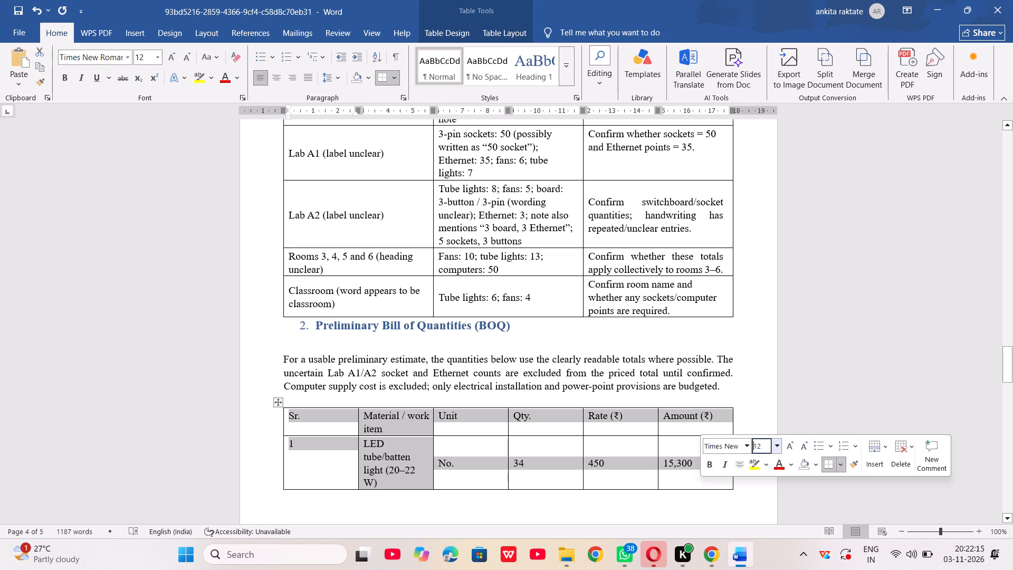
{"action": "left_click", "coordinate": [733, 392]}
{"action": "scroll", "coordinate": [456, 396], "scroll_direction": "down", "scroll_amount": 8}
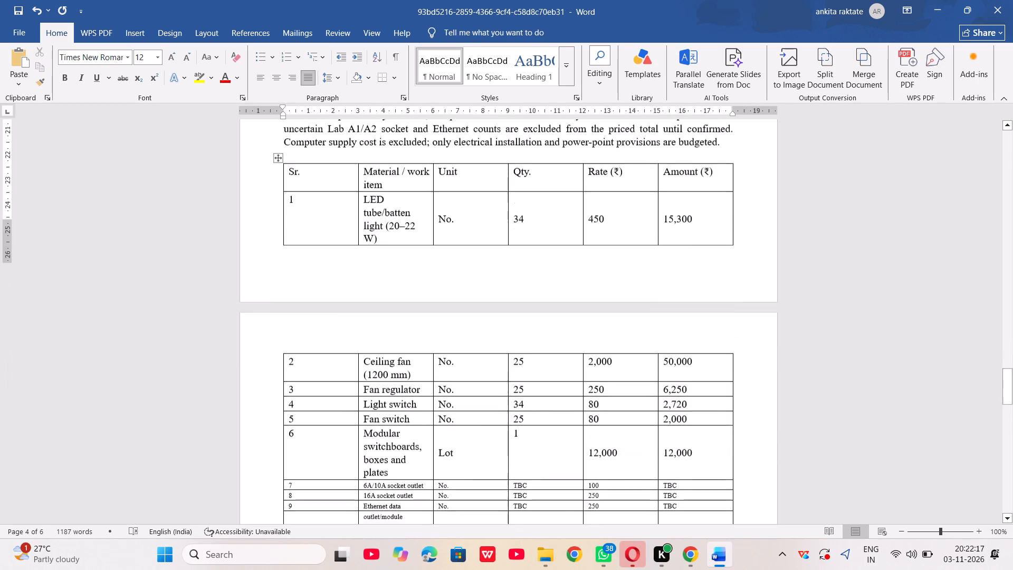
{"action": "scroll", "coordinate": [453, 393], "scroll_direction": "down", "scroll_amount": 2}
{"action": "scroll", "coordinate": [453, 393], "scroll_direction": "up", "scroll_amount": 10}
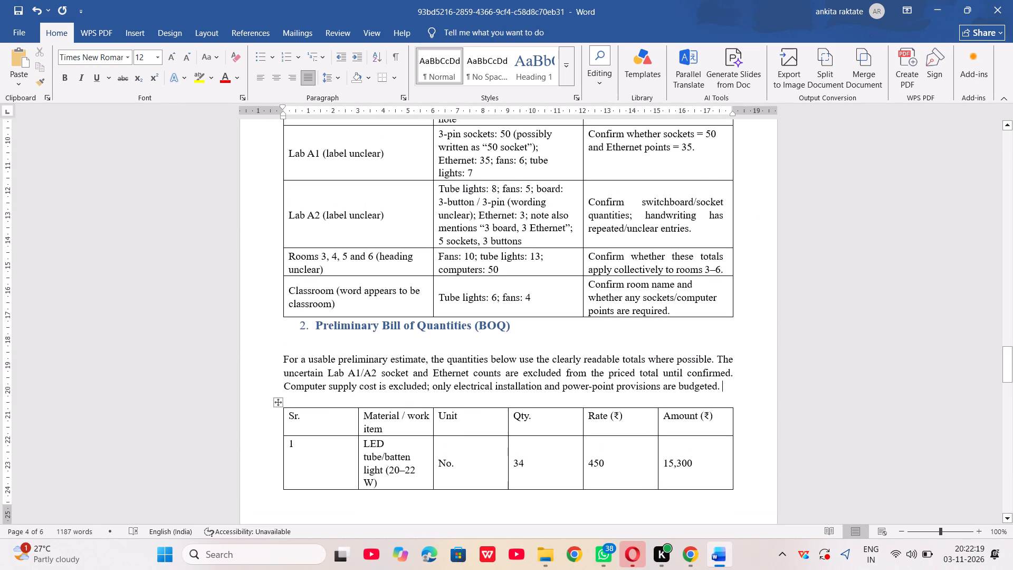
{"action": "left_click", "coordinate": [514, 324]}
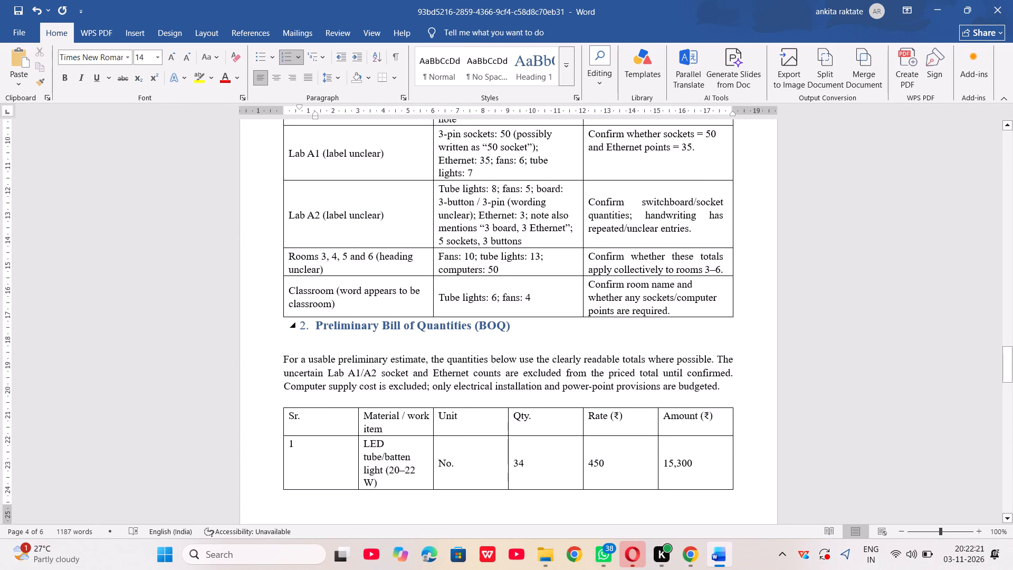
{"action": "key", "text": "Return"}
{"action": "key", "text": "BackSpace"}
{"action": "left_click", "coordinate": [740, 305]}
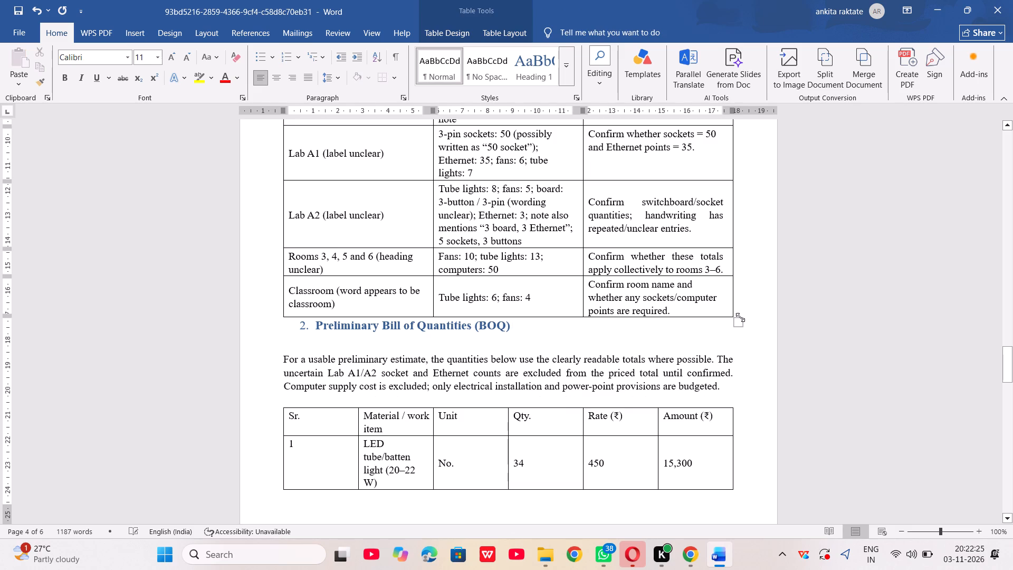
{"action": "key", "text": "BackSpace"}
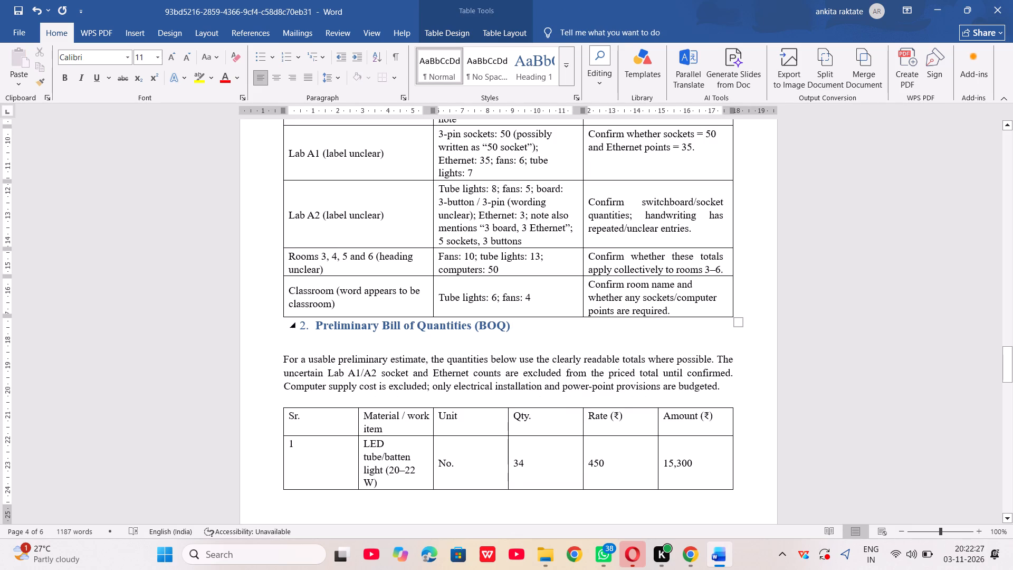
Replace the automatic list number of the Preliminary Bill of Quantities (BOQ) heading with a manually entered "2.".
{"action": "left_click", "coordinate": [302, 325]}
{"action": "left_click", "coordinate": [302, 325]}
{"action": "left_click", "coordinate": [295, 326]}
{"action": "key", "text": "BackSpace"}
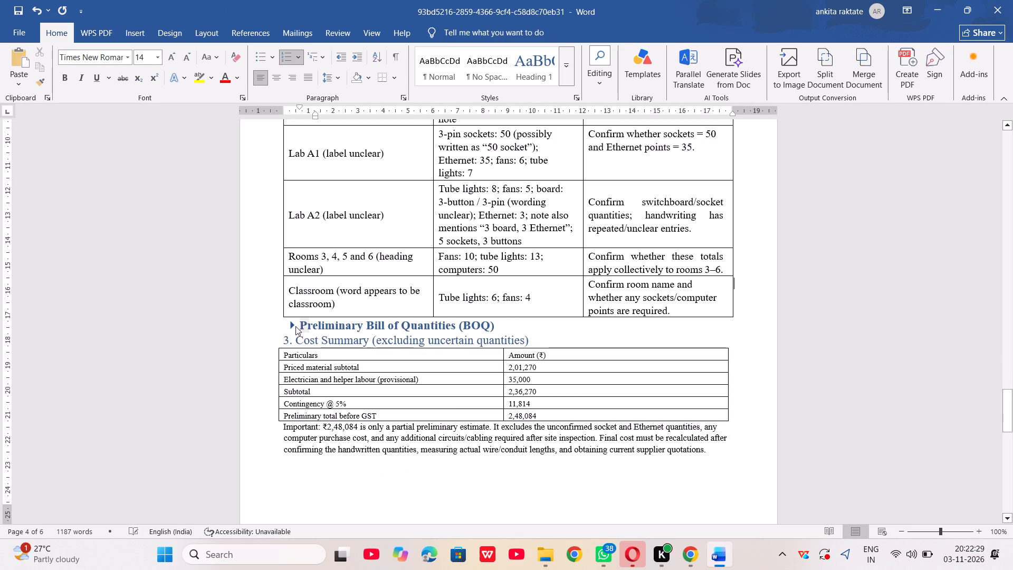
{"action": "key", "text": "BackSpace"}
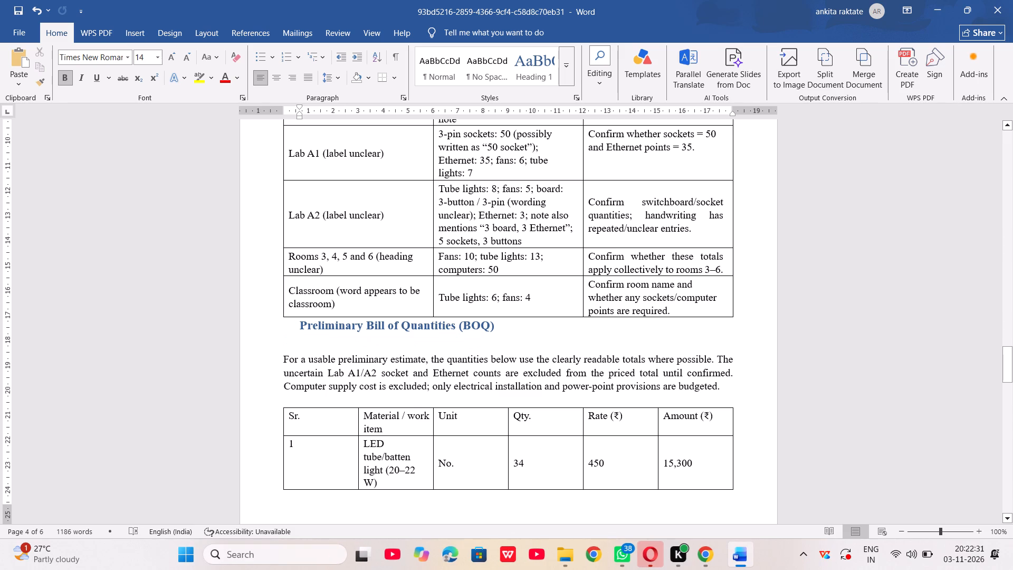
{"action": "key", "text": "2"}
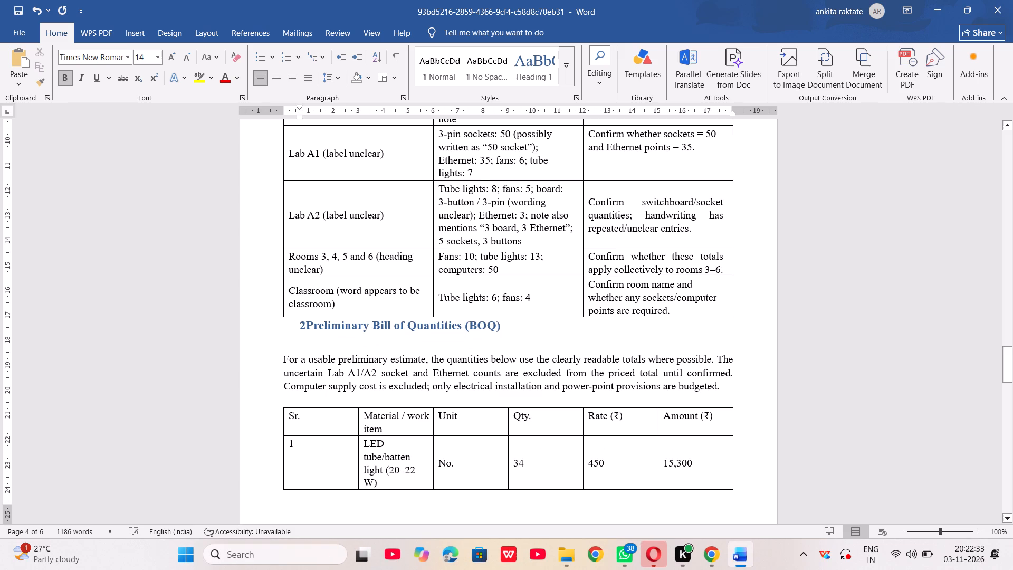
{"action": "key", "text": "period"}
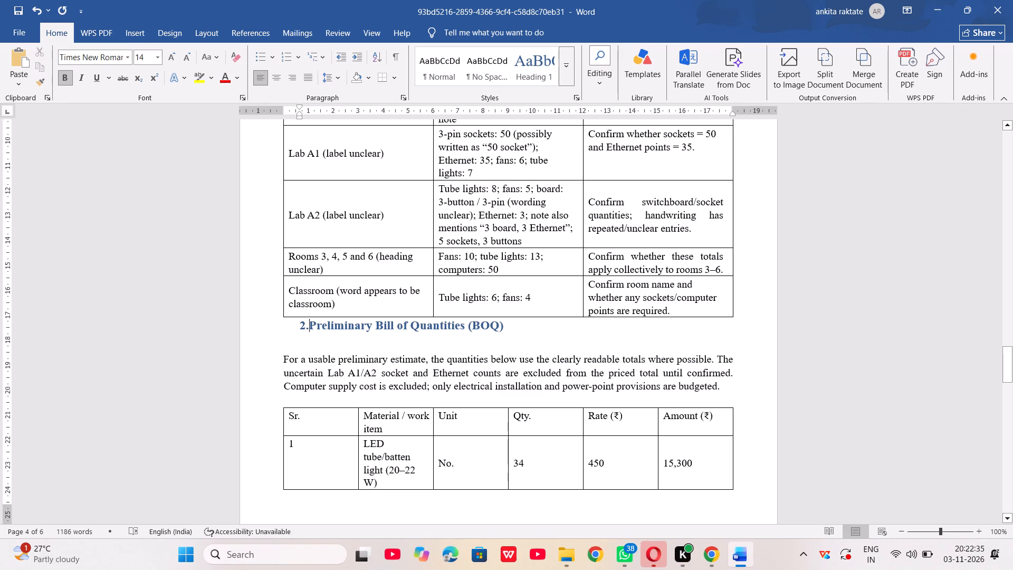
Set the 3-pin socket count in the Lab A1 requirements cell of the Room-wise Requirements table to 80.
{"action": "scroll", "coordinate": [477, 345], "scroll_direction": "up", "scroll_amount": 6}
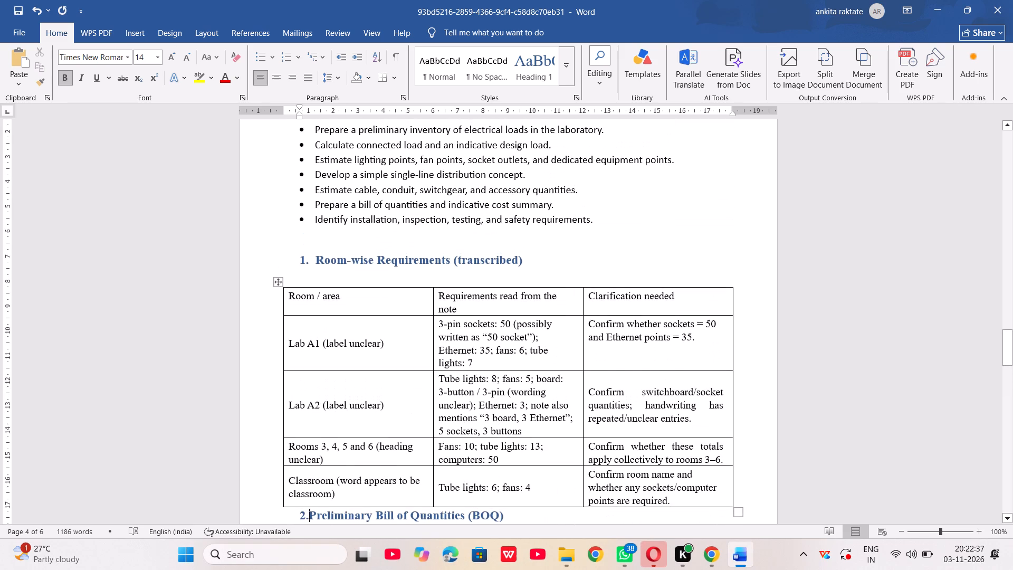
{"action": "scroll", "coordinate": [477, 344], "scroll_direction": "down", "scroll_amount": 1}
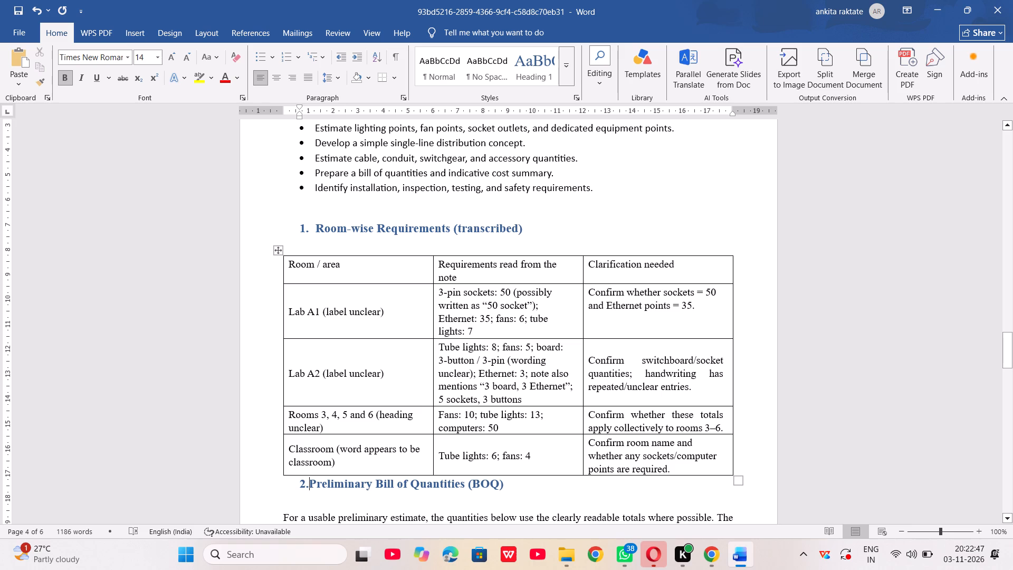
{"action": "left_click", "coordinate": [510, 293]}
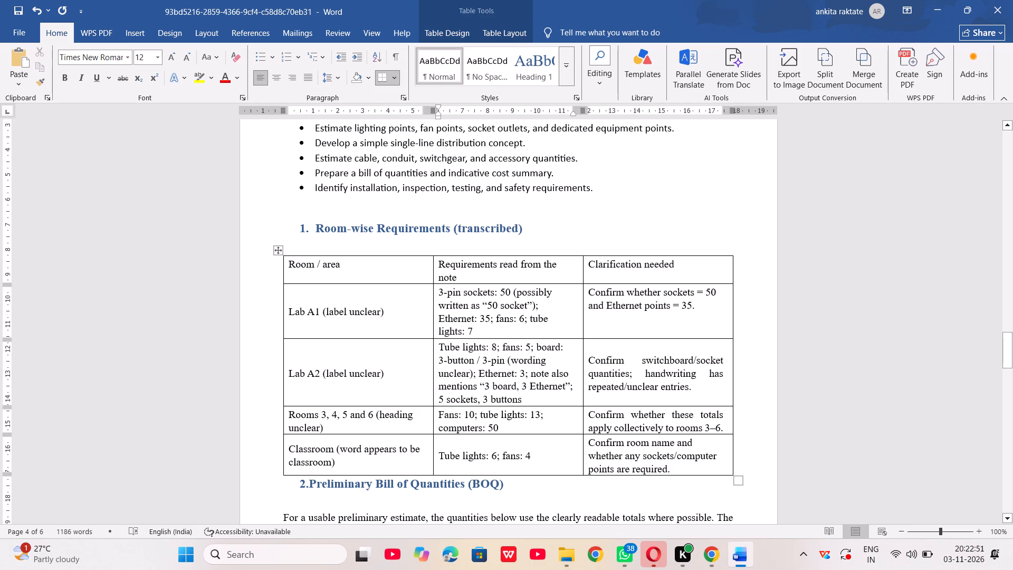
{"action": "key", "text": "BackSpace"}
{"action": "key", "text": "BackSpace"}
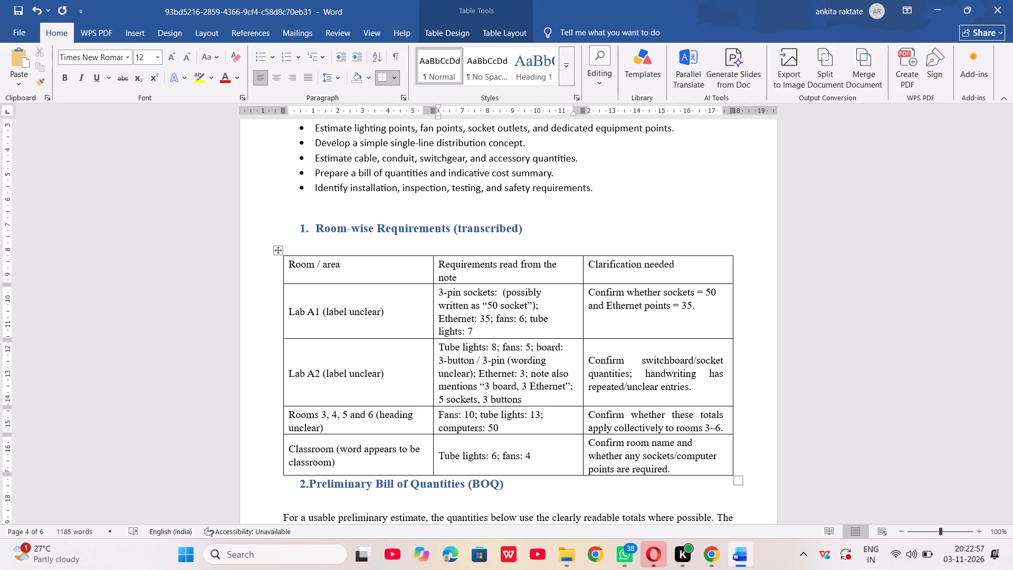
{"action": "type", "text": "80"}
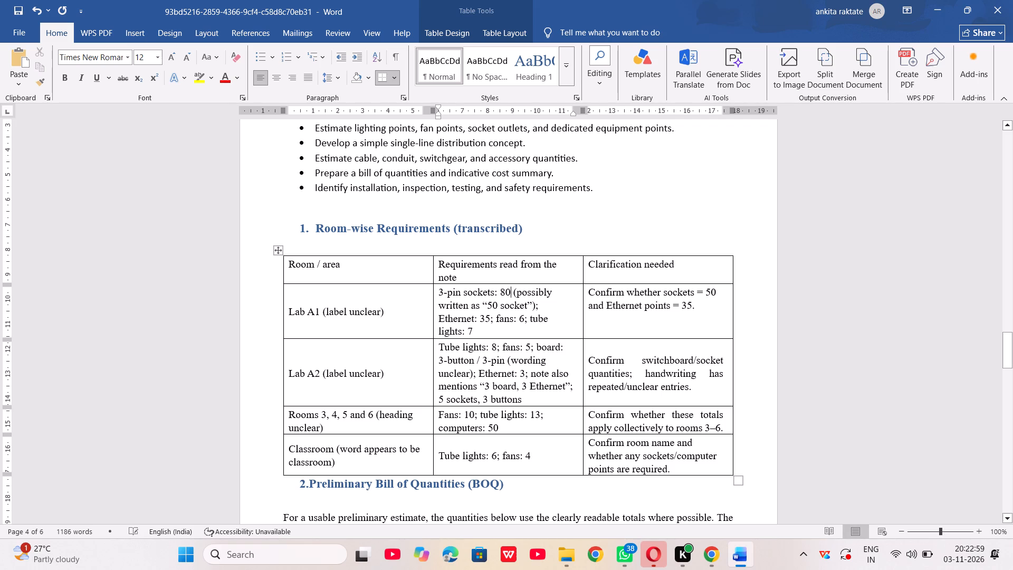
{"action": "left_click", "coordinate": [718, 295]}
Open Calculator and add 6 and 7.
{"action": "left_click", "coordinate": [311, 552]}
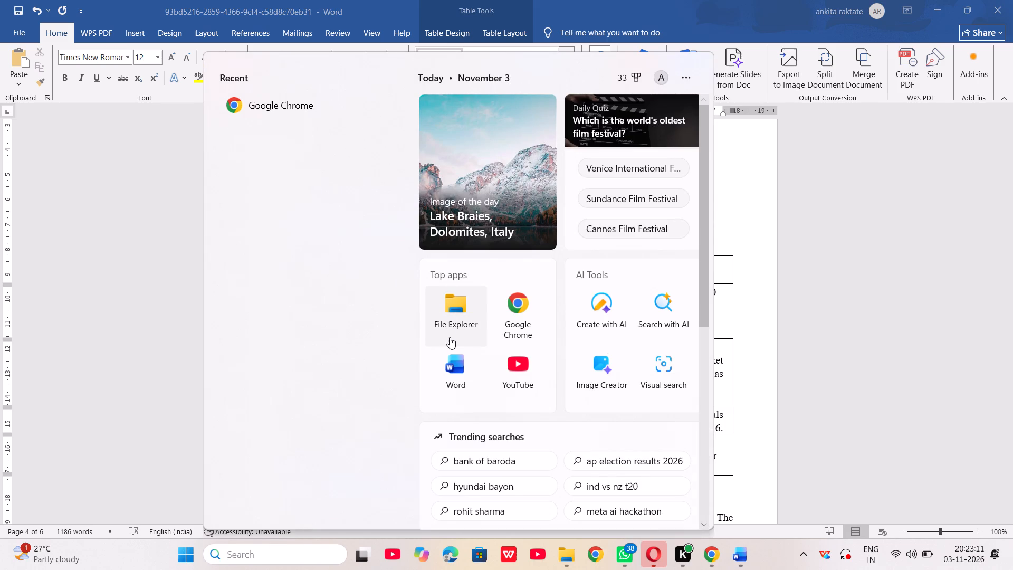
{"action": "type", "text": "ca"}
{"action": "key", "text": "l"}
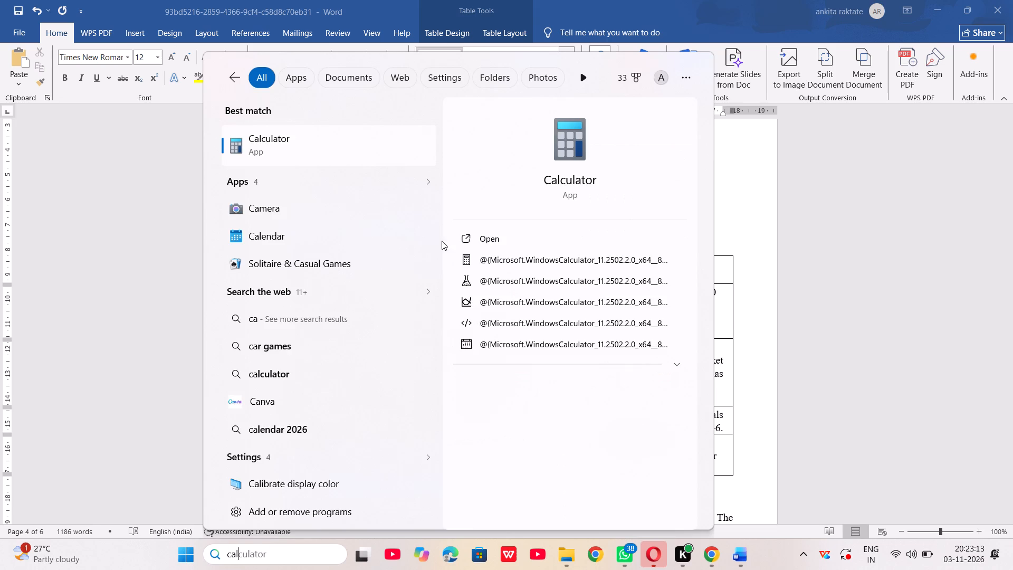
{"action": "left_click_drag", "start_coordinate": [381, 128], "coordinate": [379, 135]}
{"action": "left_click", "coordinate": [375, 146]}
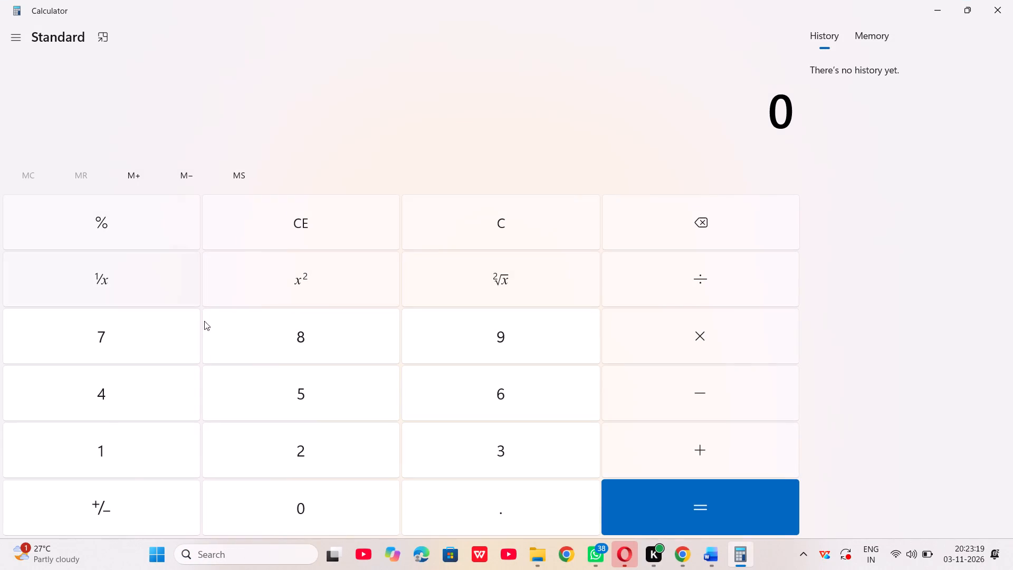
{"action": "left_click", "coordinate": [481, 394]}
{"action": "left_click_drag", "start_coordinate": [688, 450], "coordinate": [667, 449]}
{"action": "left_click", "coordinate": [125, 342]}
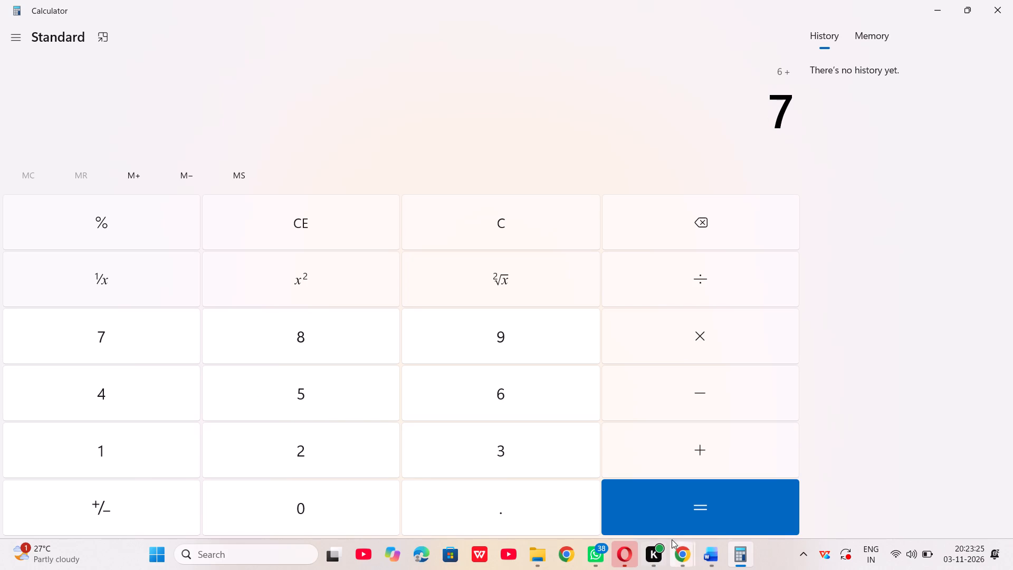
{"action": "left_click", "coordinate": [680, 516]}
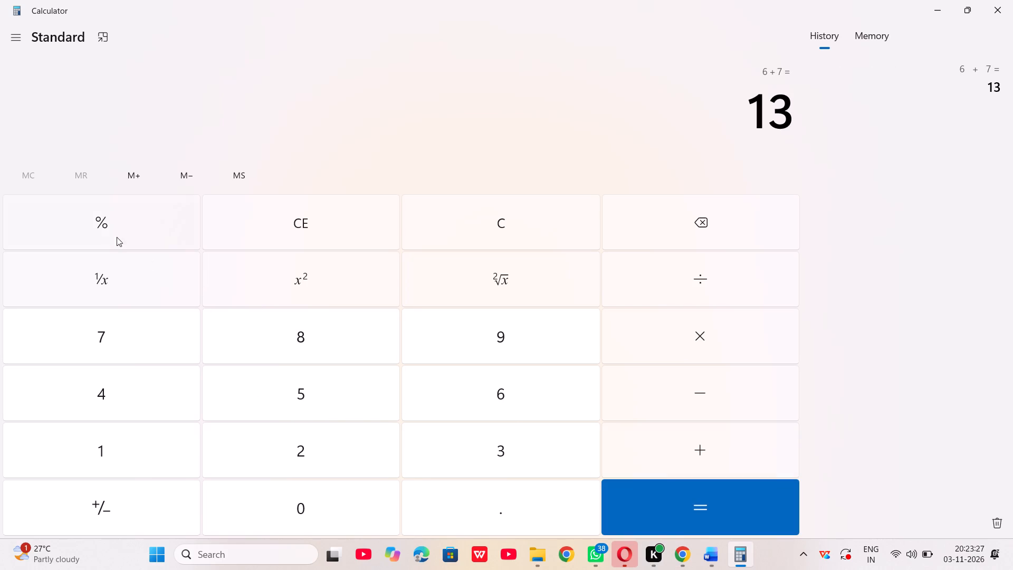
Clear the previous calculation and multiply 13 by 3.
{"action": "left_click", "coordinate": [29, 177]}
{"action": "triple_click", "coordinate": [668, 227]}
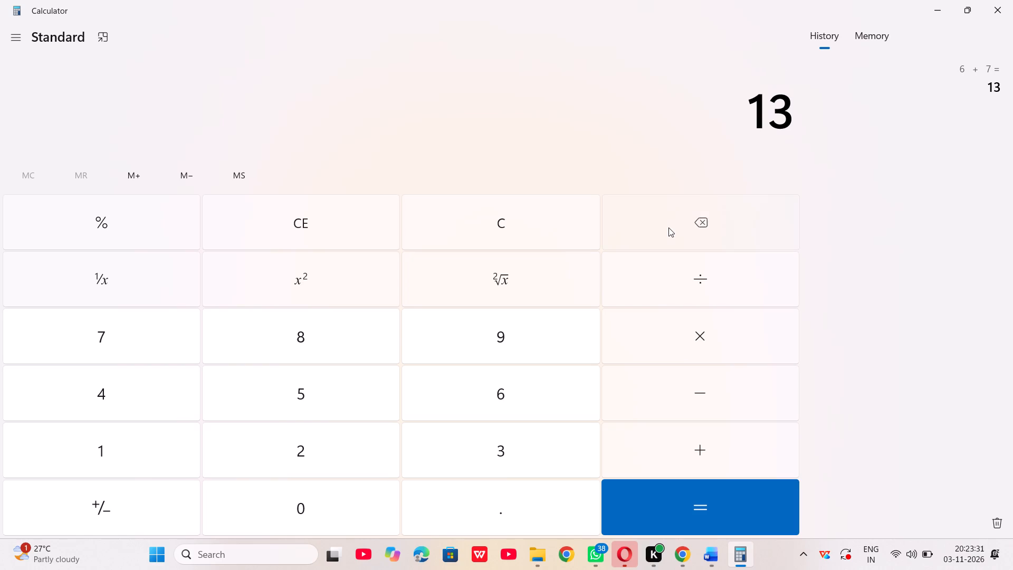
{"action": "left_click", "coordinate": [668, 227]}
{"action": "left_click", "coordinate": [498, 234]}
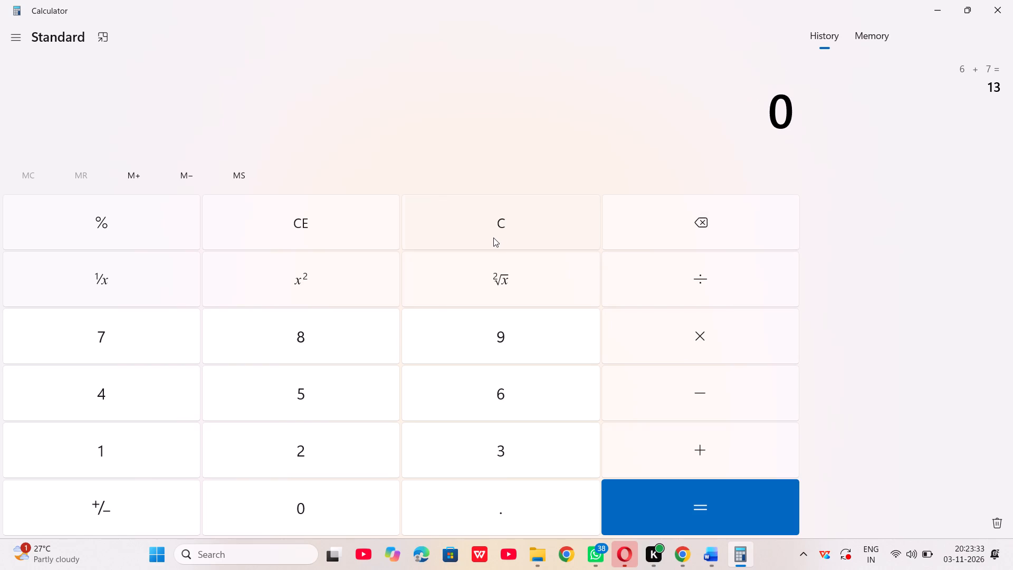
{"action": "left_click", "coordinate": [156, 444]}
{"action": "left_click", "coordinate": [543, 446]}
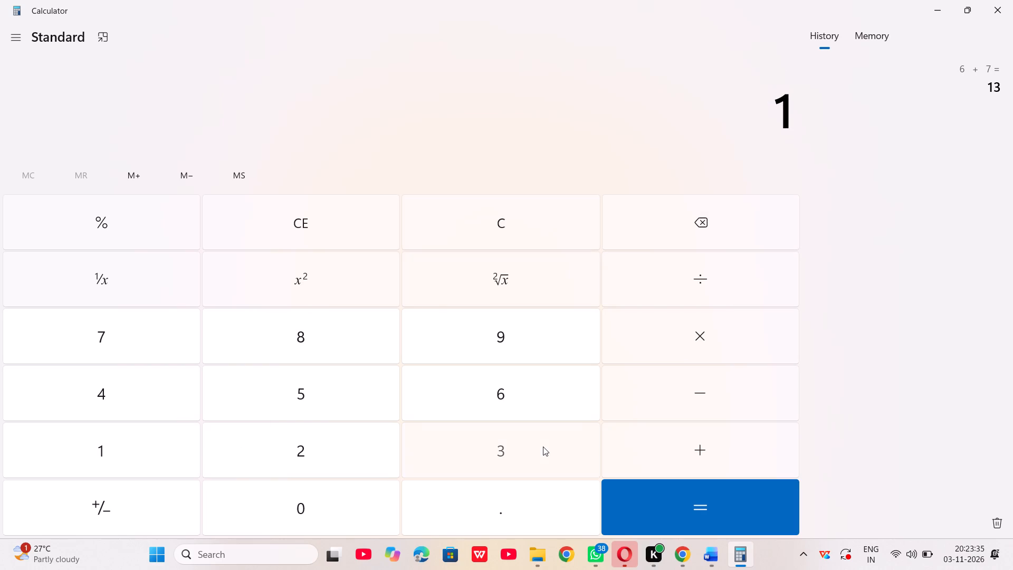
{"action": "left_click_drag", "start_coordinate": [734, 337], "coordinate": [728, 337]}
{"action": "left_click", "coordinate": [541, 448]}
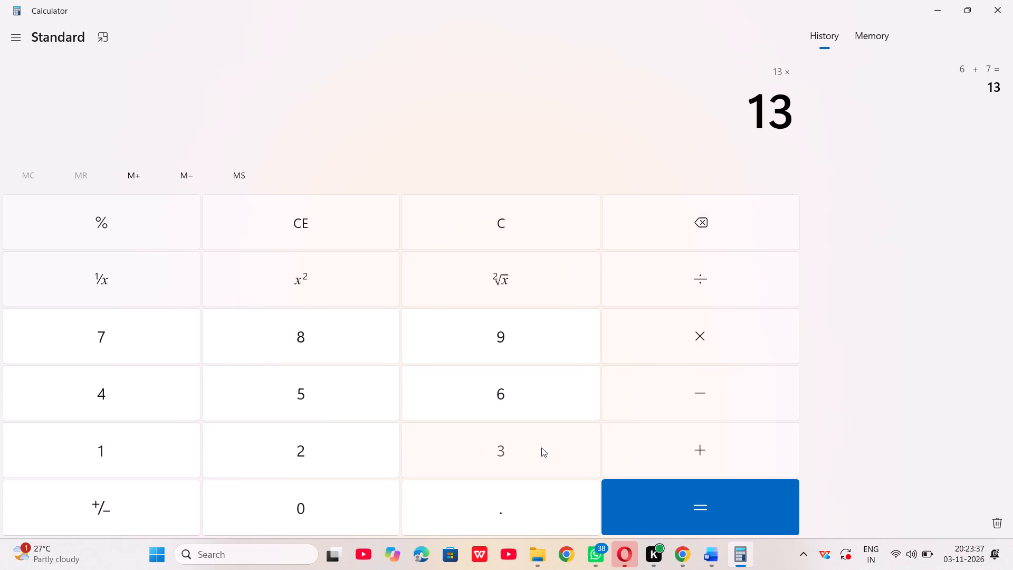
{"action": "left_click", "coordinate": [676, 507]}
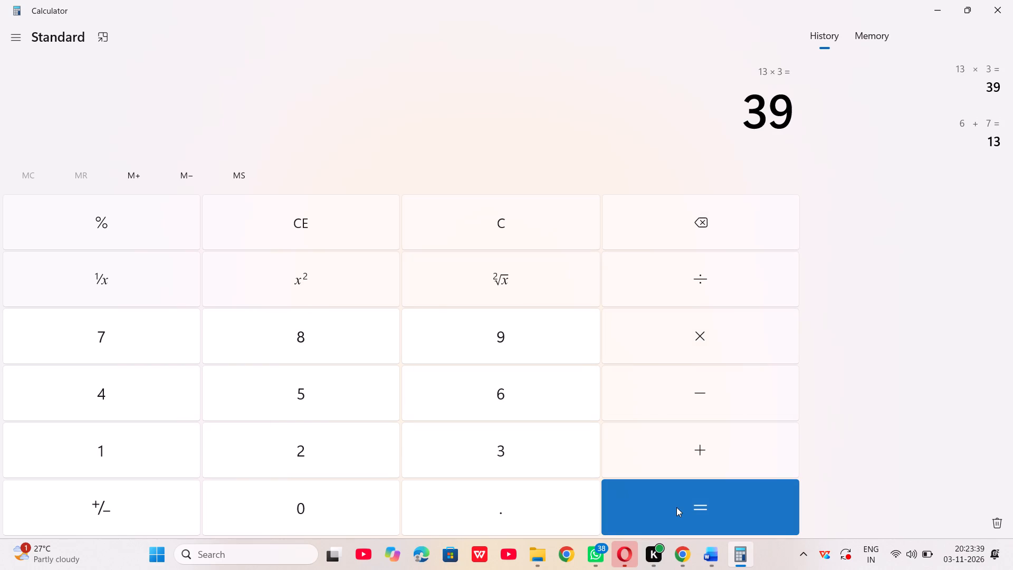
Clear the calculation, multiply 13 by 2.5, and close Calculator to return to the Word report.
{"action": "left_click", "coordinate": [714, 218]}
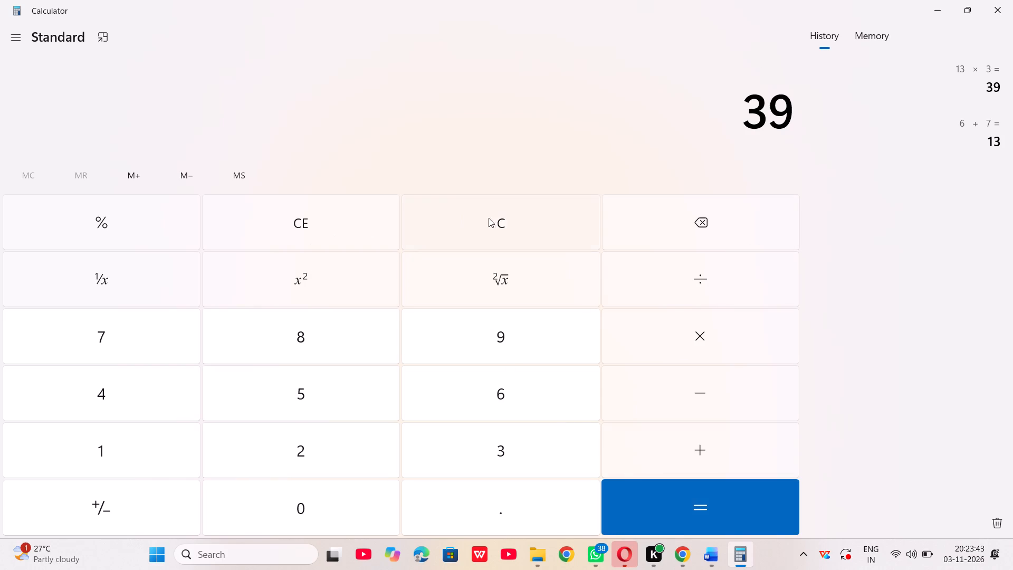
{"action": "left_click", "coordinate": [502, 219]}
{"action": "left_click", "coordinate": [71, 448]}
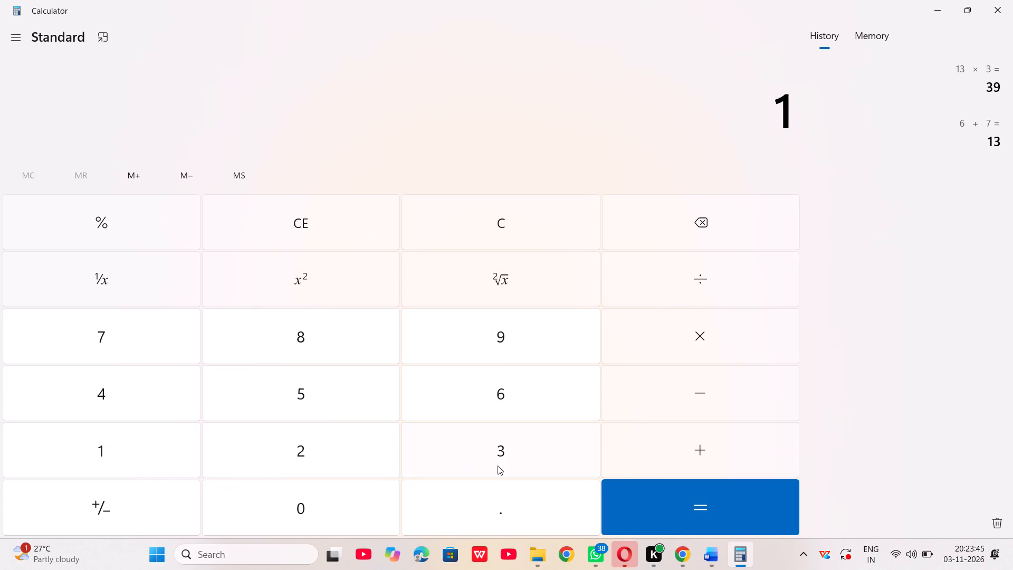
{"action": "left_click", "coordinate": [498, 465]}
{"action": "left_click", "coordinate": [710, 355]}
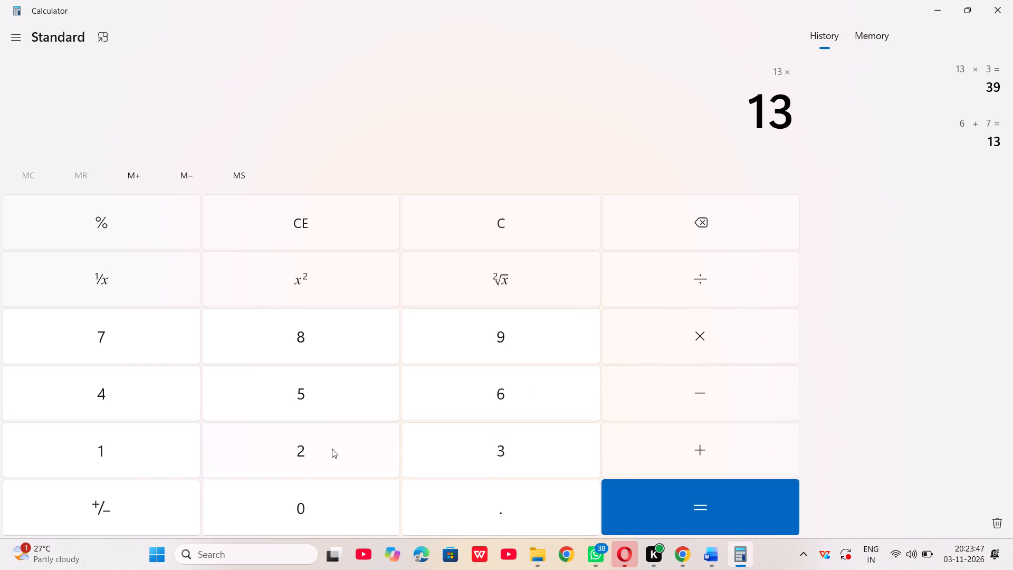
{"action": "left_click", "coordinate": [301, 460]}
{"action": "left_click", "coordinate": [511, 512]}
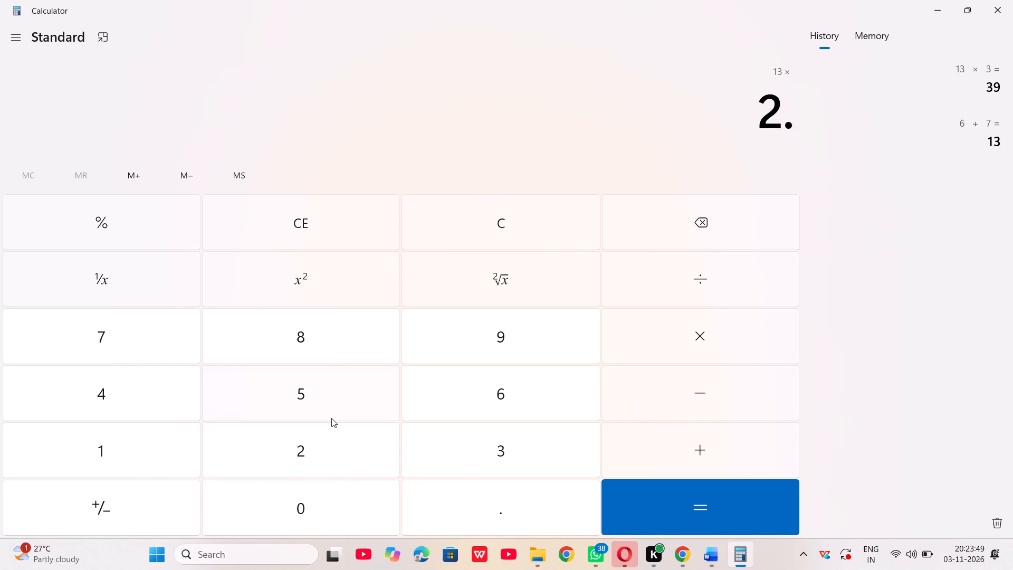
{"action": "left_click", "coordinate": [331, 418]}
{"action": "left_click", "coordinate": [645, 518]}
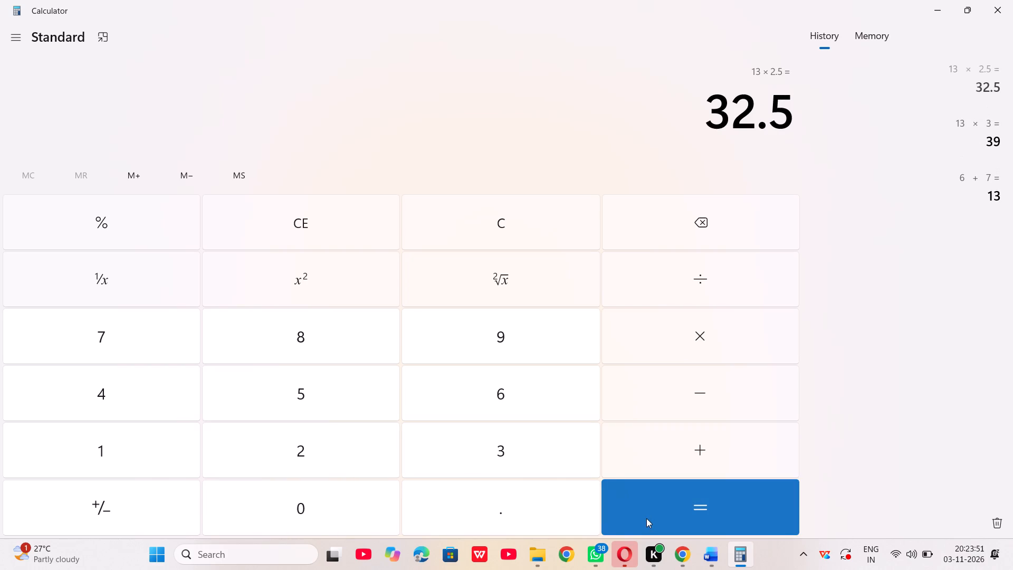
{"action": "left_click", "coordinate": [1007, 0]}
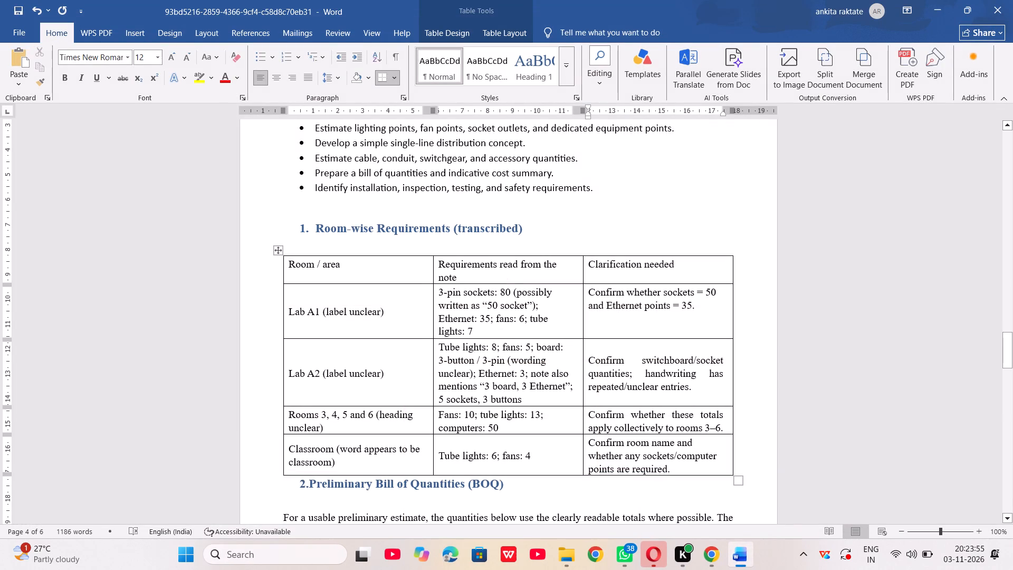
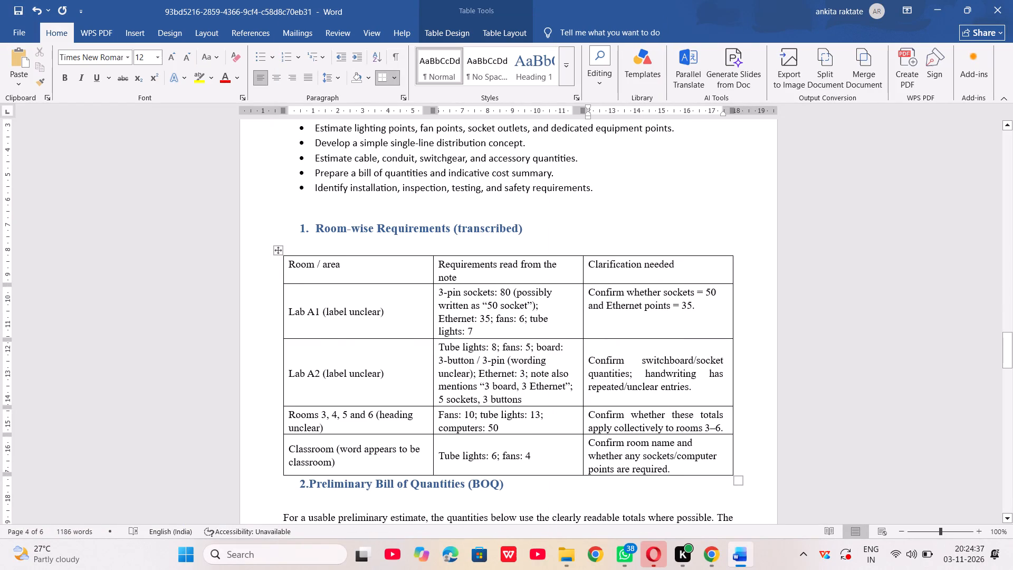
In the Lab A1 requirements cell, set the fan count to 12 and the tube light count to 9.
{"action": "left_click", "coordinate": [523, 321]}
{"action": "key", "text": "BackSpace"}
{"action": "type", "text": "12"}
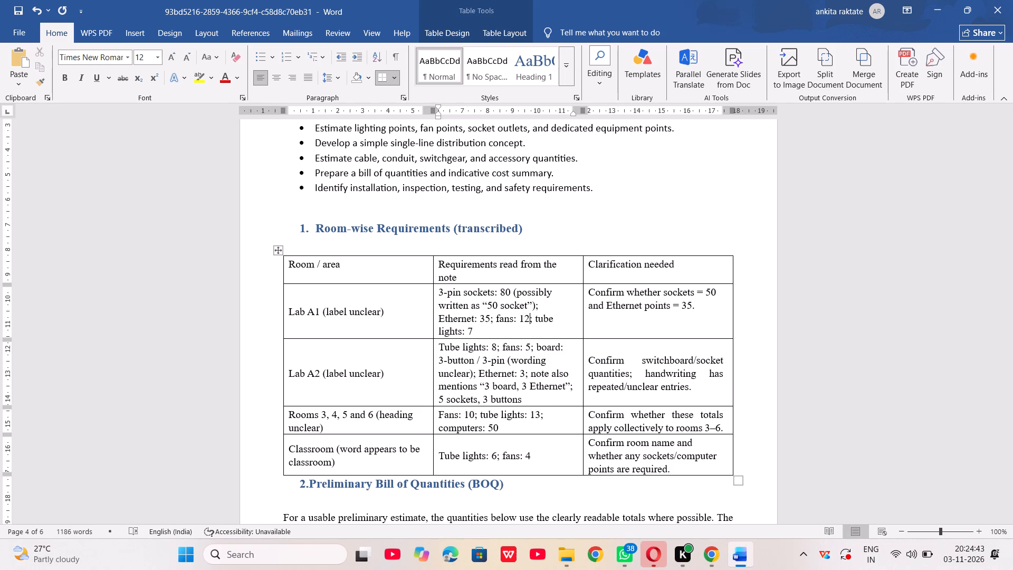
{"action": "left_click", "coordinate": [493, 331]}
{"action": "key", "text": "BackSpace"}
{"action": "key", "text": "BackSpace"}
{"action": "key", "text": "9"}
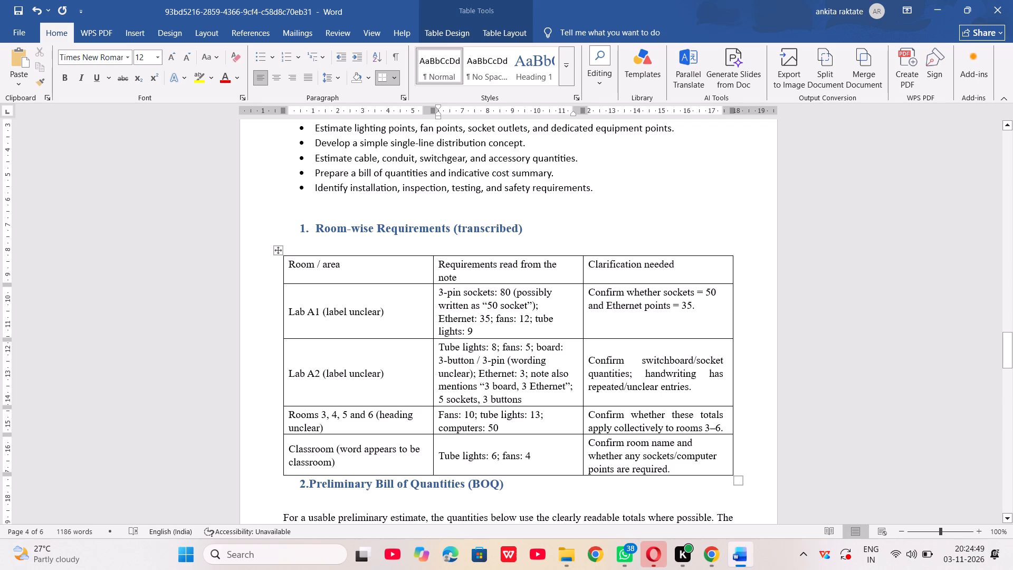
In the Lab A2 requirements cell, set the tube light count to 12 and the fan count to 9.
{"action": "left_click", "coordinate": [497, 346]}
{"action": "key", "text": "BackSpace"}
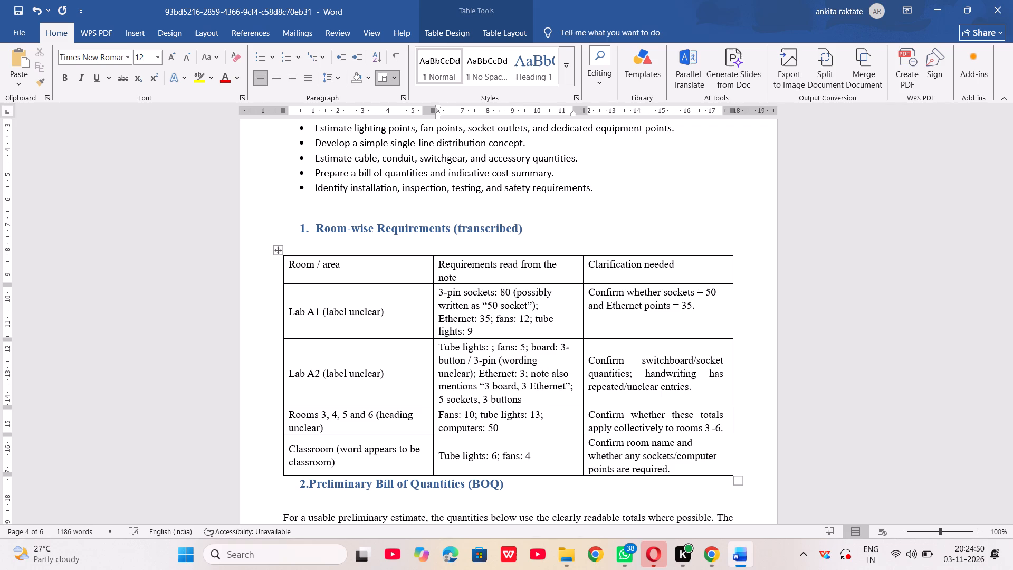
{"action": "type", "text": "12"}
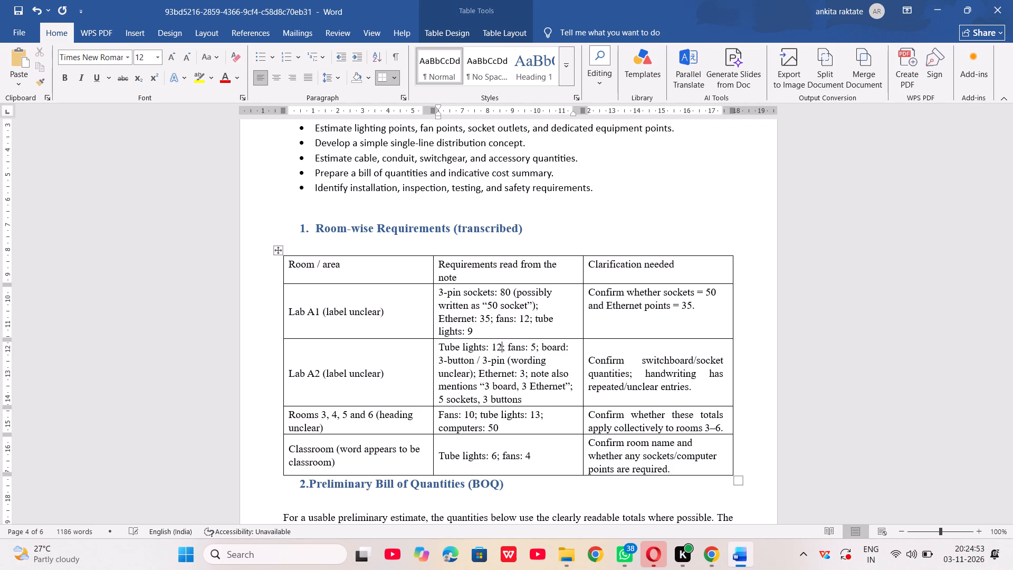
{"action": "left_click", "coordinate": [538, 346]}
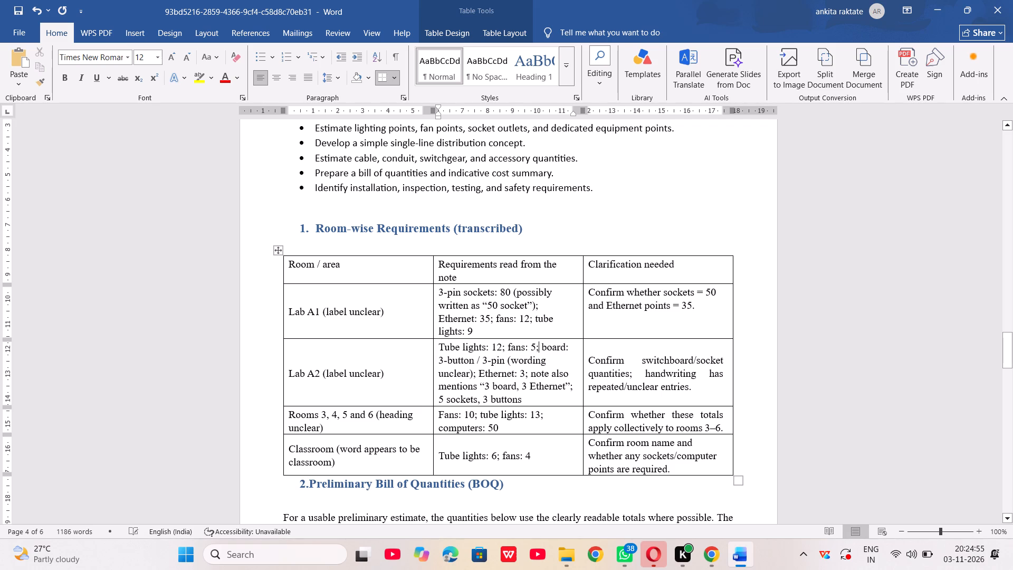
{"action": "left_click", "coordinate": [536, 349]}
{"action": "key", "text": "BackSpace"}
{"action": "key", "text": "9"}
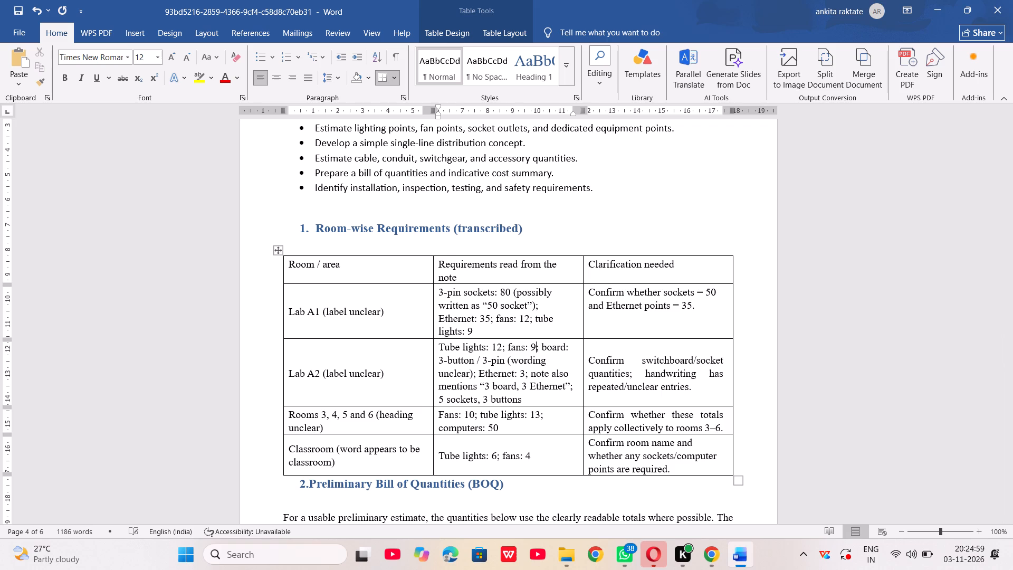
Set both Ethernet counts in the Lab A2 requirements cell to 4, including the one in the quoted note.
{"action": "left_click", "coordinate": [527, 376]}
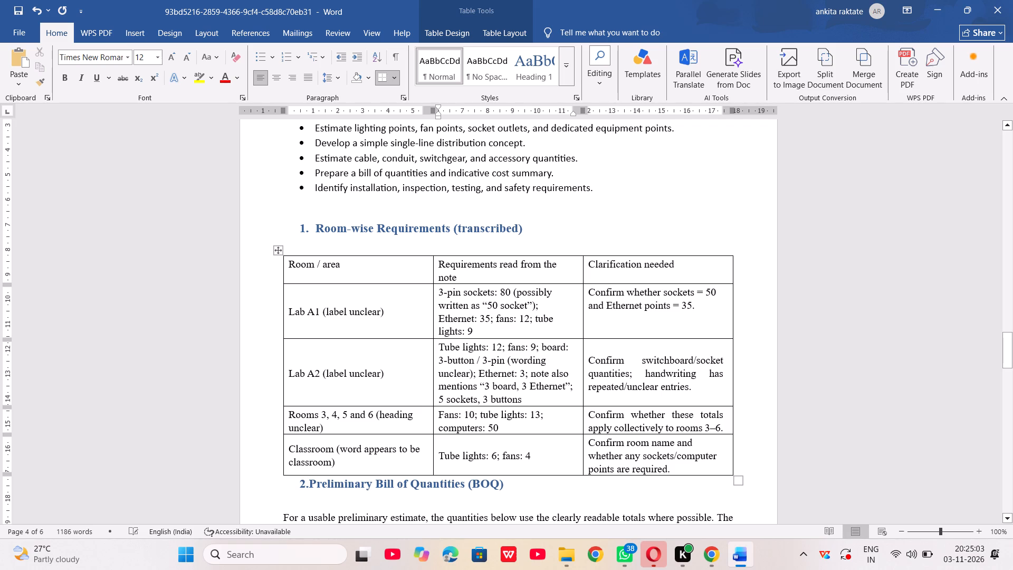
{"action": "left_click", "coordinate": [524, 370]}
{"action": "key", "text": "BackSpace"}
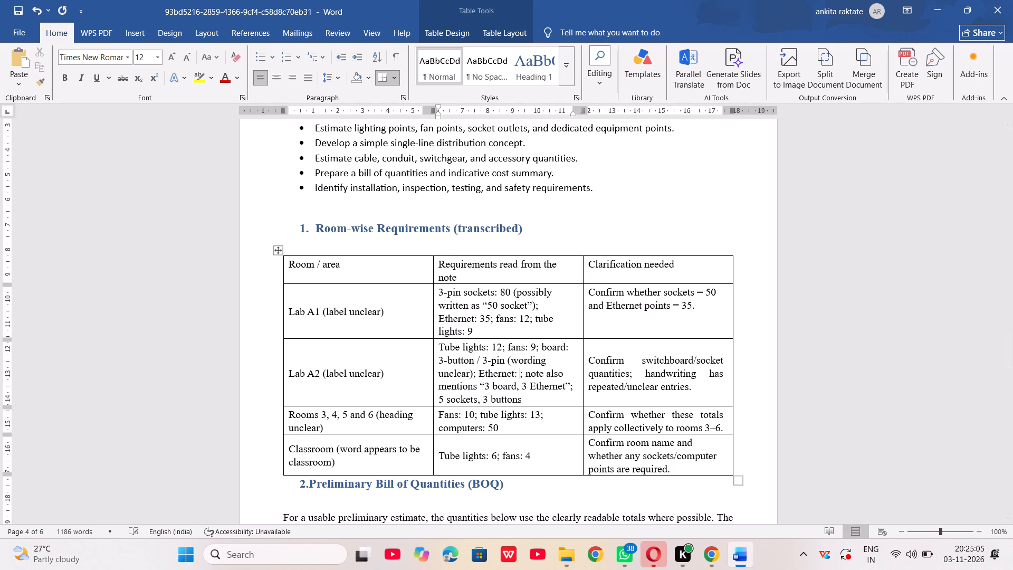
{"action": "key", "text": "4"}
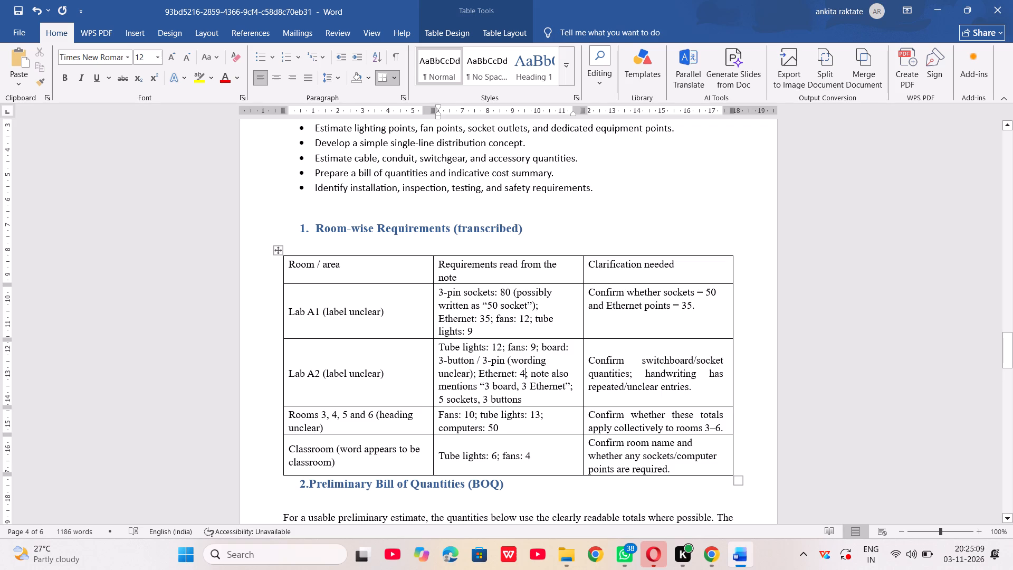
{"action": "left_click", "coordinate": [529, 387]}
{"action": "key", "text": "BackSpace"}
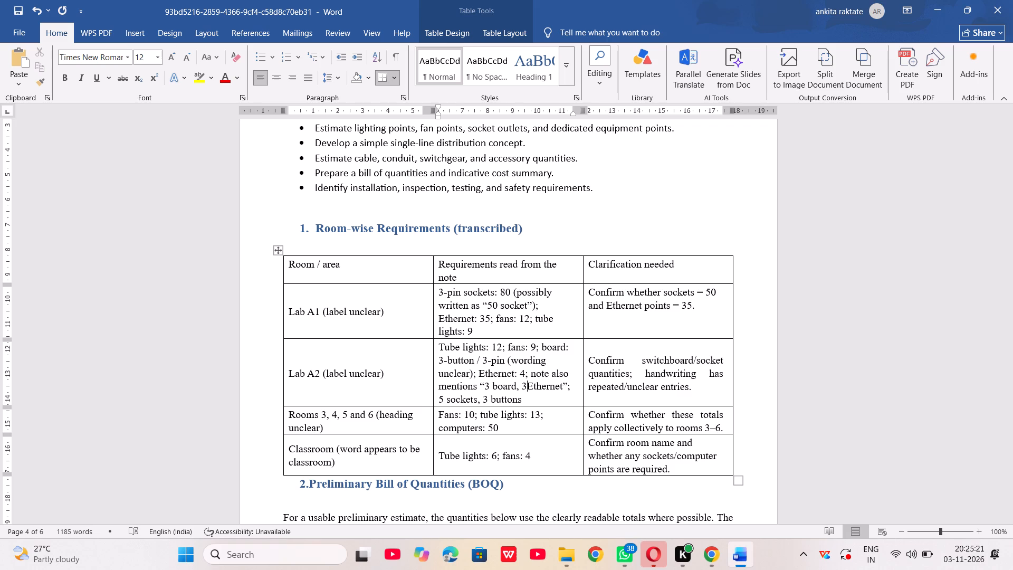
{"action": "key", "text": "BackSpace"}
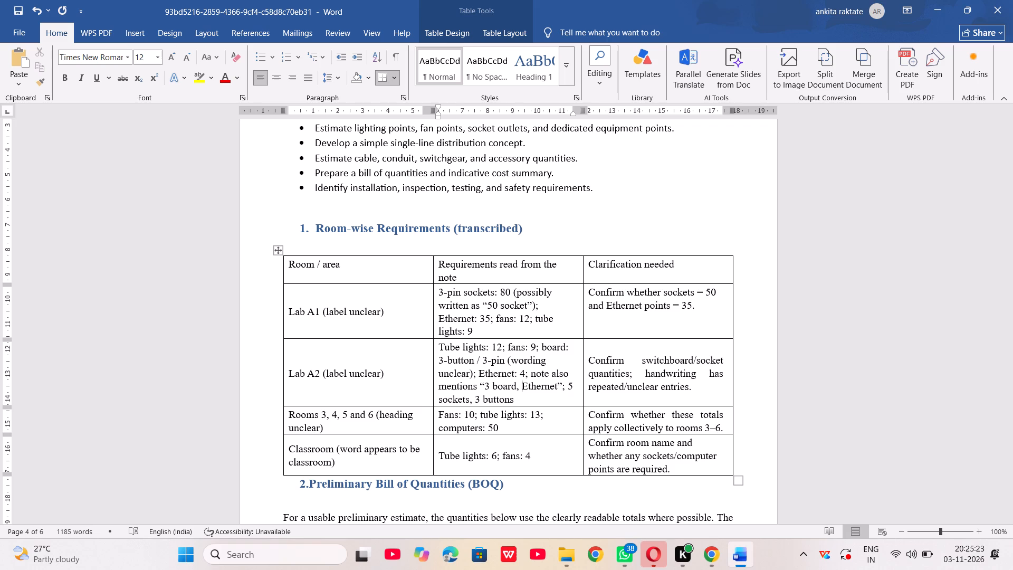
{"action": "key", "text": "4"}
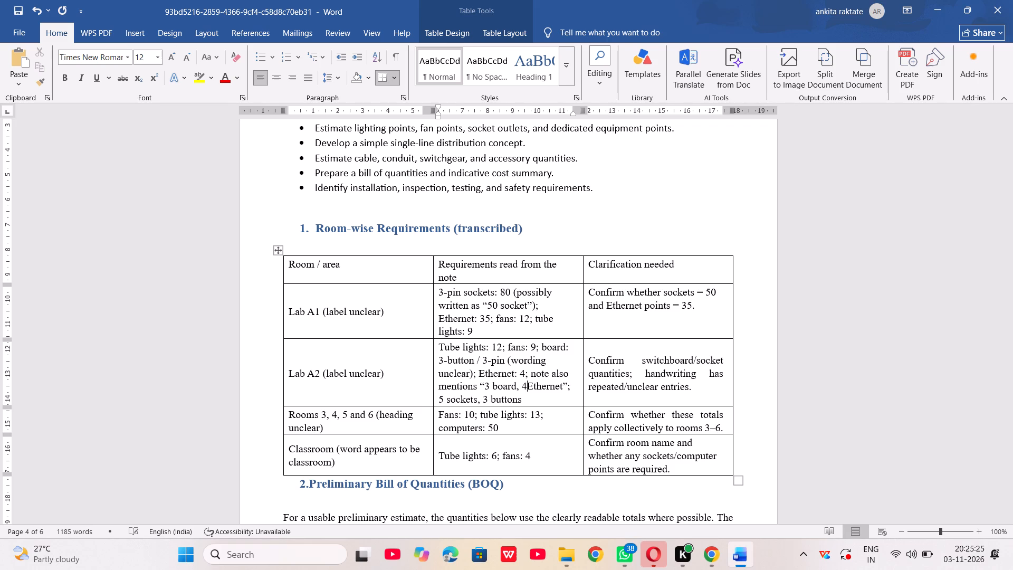
In the Lab A2 requirements cell, set the quoted board count to 5 and change the board type to 5-button.
{"action": "left_click", "coordinate": [494, 387]}
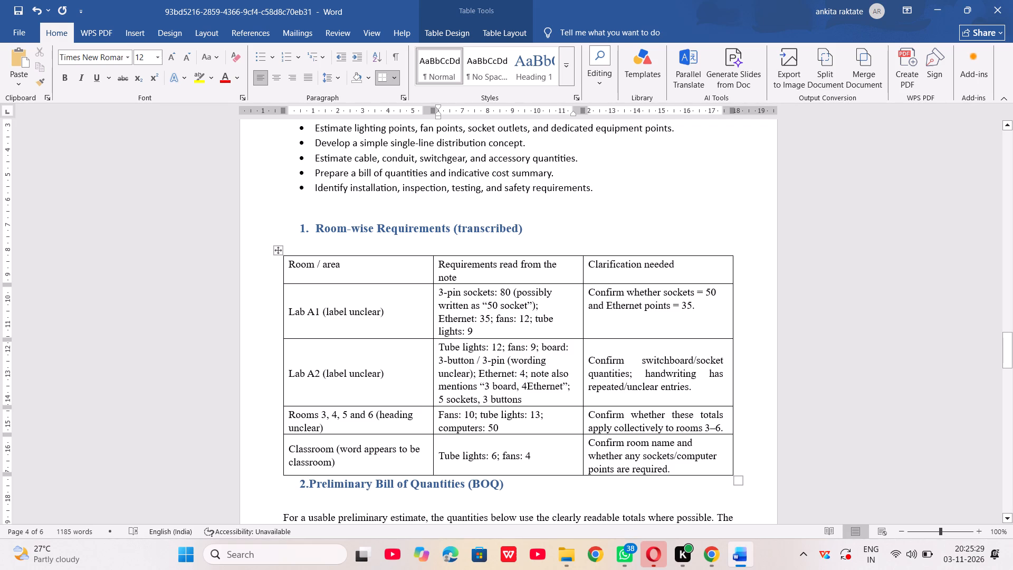
{"action": "key", "text": "BackSpace"}
{"action": "key", "text": "5"}
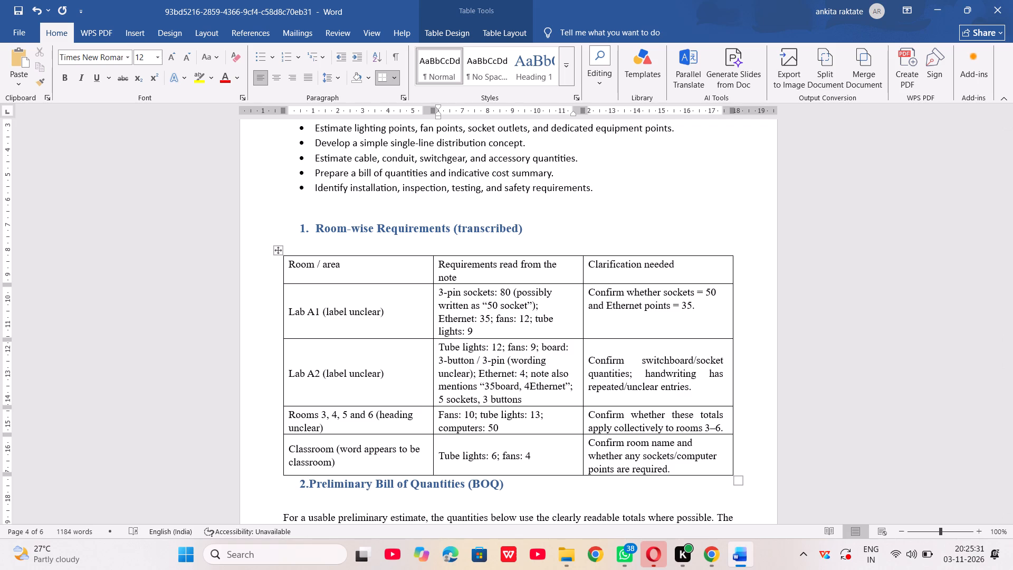
{"action": "key", "text": "BackSpace"}
{"action": "key", "text": "BackSpace"}
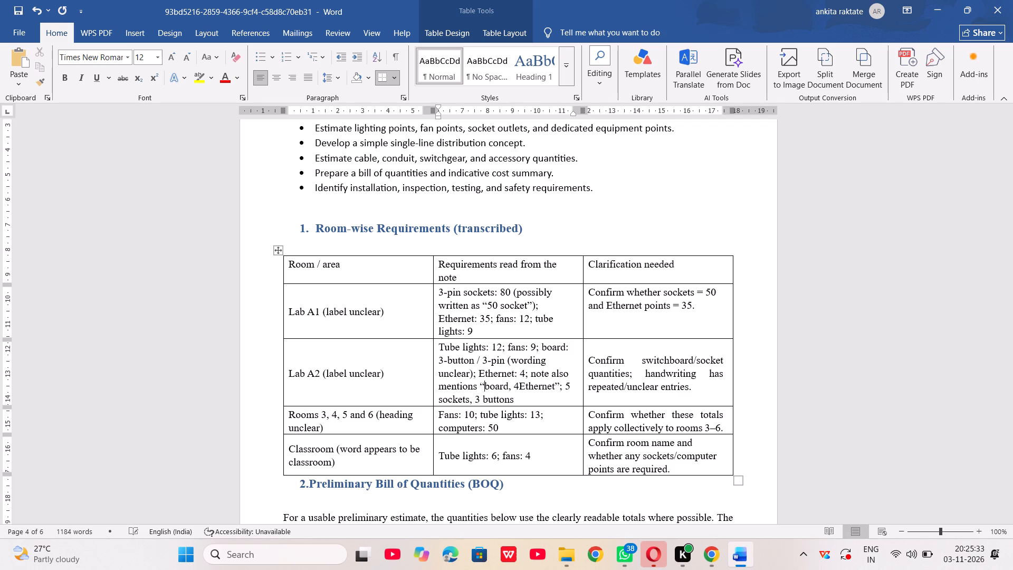
{"action": "key", "text": "5"}
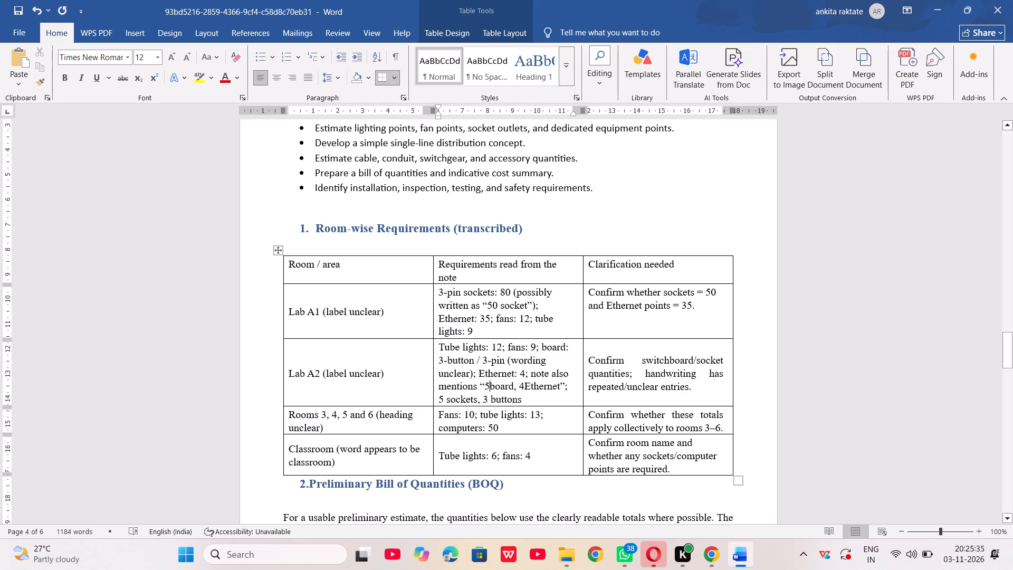
{"action": "left_click", "coordinate": [443, 361]}
{"action": "key", "text": "BackSpace"}
{"action": "key", "text": "5"}
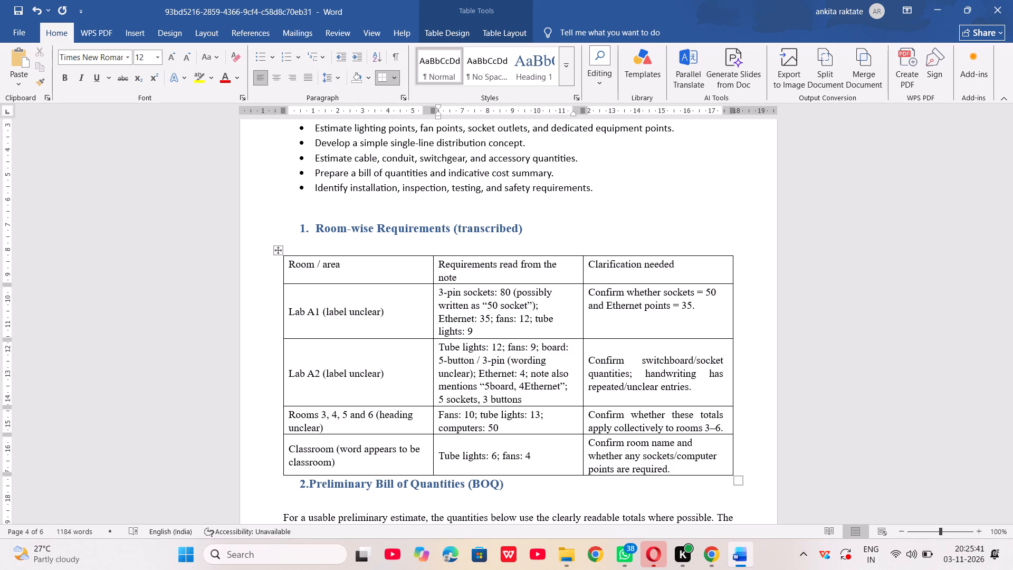
In the Rooms 3, 4, 5 and 6 requirements cell, set the fans to 15 and the tube lights to 20.
{"action": "left_click", "coordinate": [476, 415]}
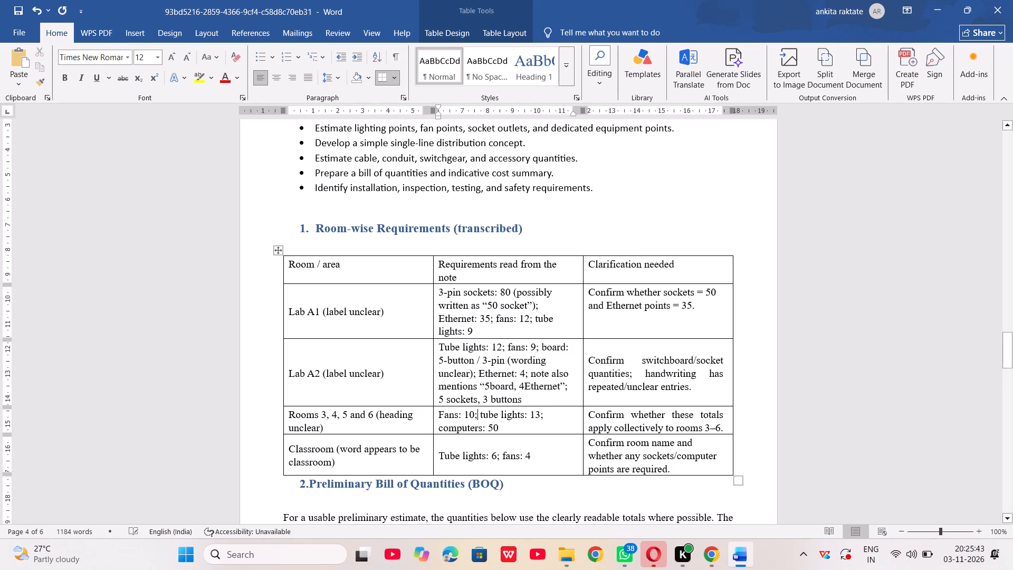
{"action": "left_click", "coordinate": [475, 417]}
{"action": "key", "text": "BackSpace"}
{"action": "key", "text": "BackSpace"}
{"action": "type", "text": "15"}
{"action": "key", "text": "Right"}
{"action": "key", "text": "Right"}
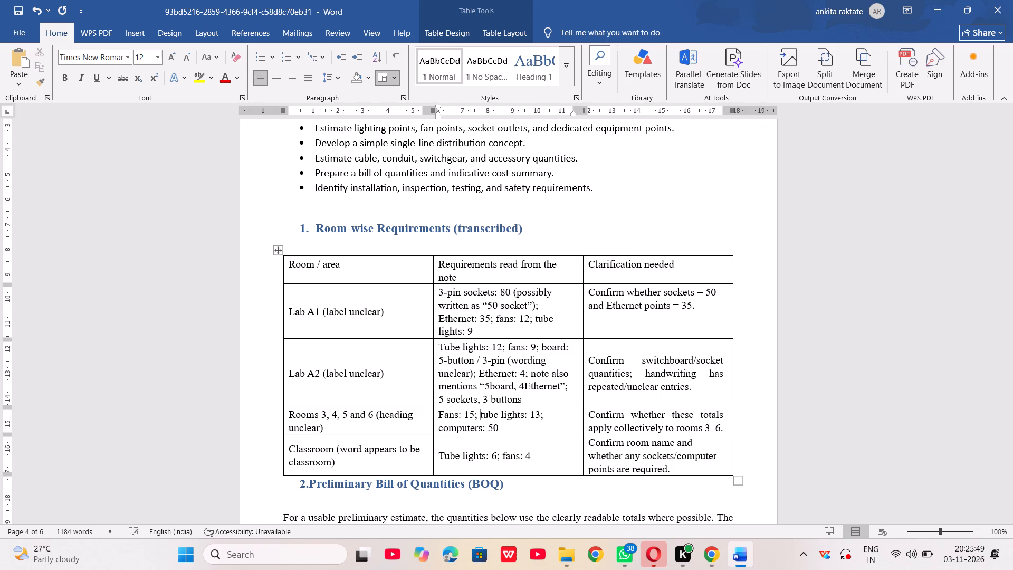
{"action": "key", "text": "Right"}
{"action": "key", "text": "Right"}
{"action": "key", "text": "Right"}
{"action": "key", "text": "Right"}
{"action": "key", "text": "Right"}
{"action": "key", "text": "Right"}
{"action": "key", "text": "Right"}
{"action": "key", "text": "Right"}
{"action": "key", "text": "Right"}
{"action": "key", "text": "Right"}
{"action": "key", "text": "Right"}
{"action": "key", "text": "Right"}
{"action": "key", "text": "Right"}
{"action": "key", "text": "Right"}
{"action": "key", "text": "Right"}
{"action": "key", "text": "BackSpace"}
{"action": "key", "text": "BackSpace"}
{"action": "type", "text": "20"}
Set the computer count in the Rooms 3, 4, 5 and 6 requirements cell to 85.
{"action": "left_click", "coordinate": [497, 427]}
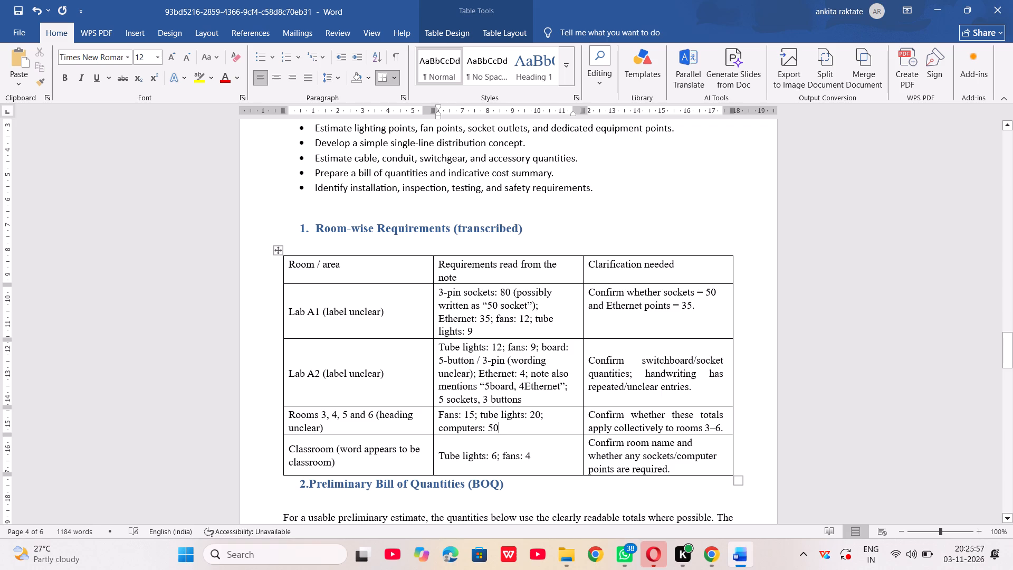
{"action": "key", "text": "BackSpace"}
{"action": "key", "text": "BackSpace"}
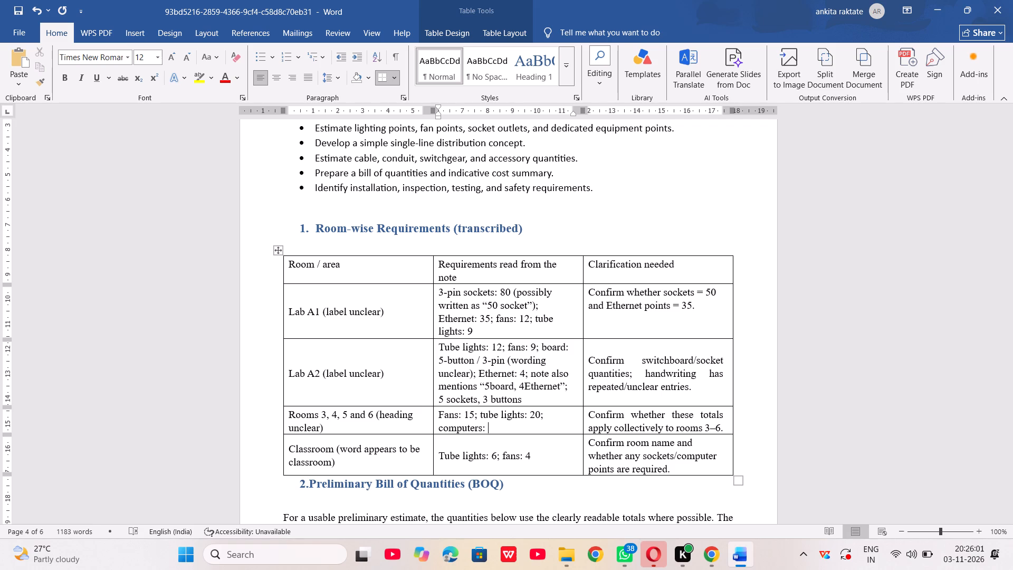
{"action": "type", "text": "85"}
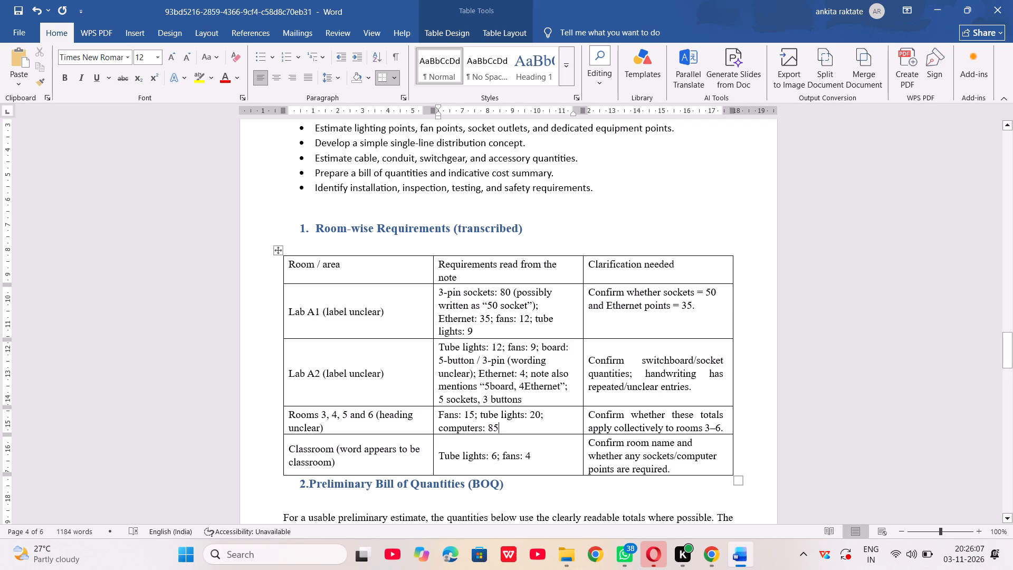
In the Classroom requirements cell, set the tube light count to 10 and the fan count to 7.
{"action": "left_click", "coordinate": [494, 456]}
{"action": "key", "text": "BackSpace"}
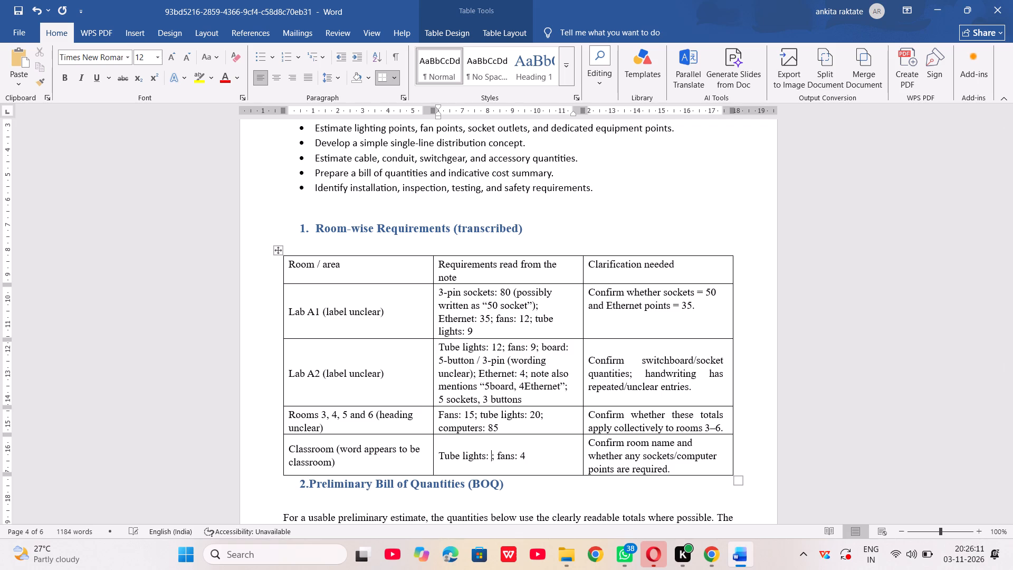
{"action": "type", "text": "10"}
{"action": "key", "text": "Right"}
{"action": "key", "text": "Right"}
{"action": "key", "text": "Right"}
{"action": "key", "text": "Right"}
{"action": "key", "text": "Right"}
{"action": "key", "text": "Right"}
{"action": "key", "text": "Right"}
{"action": "key", "text": "Right"}
{"action": "key", "text": "Right"}
{"action": "key", "text": "BackSpace"}
{"action": "key", "text": "7"}
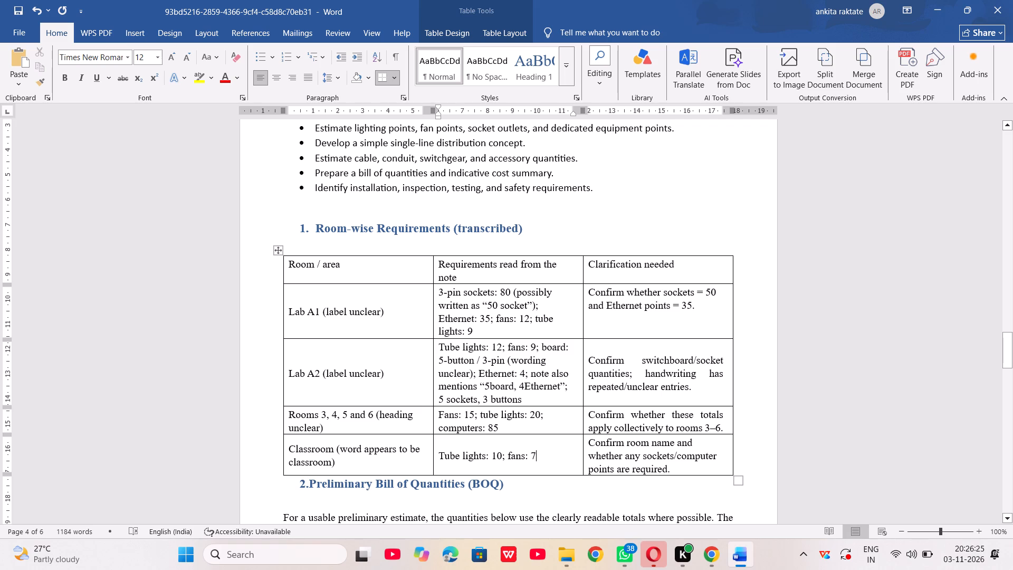
Compare the tube light and fan counts in the room-wise requirements table with the bill of quantities entries.
{"action": "scroll", "coordinate": [476, 389], "scroll_direction": "down", "scroll_amount": 4}
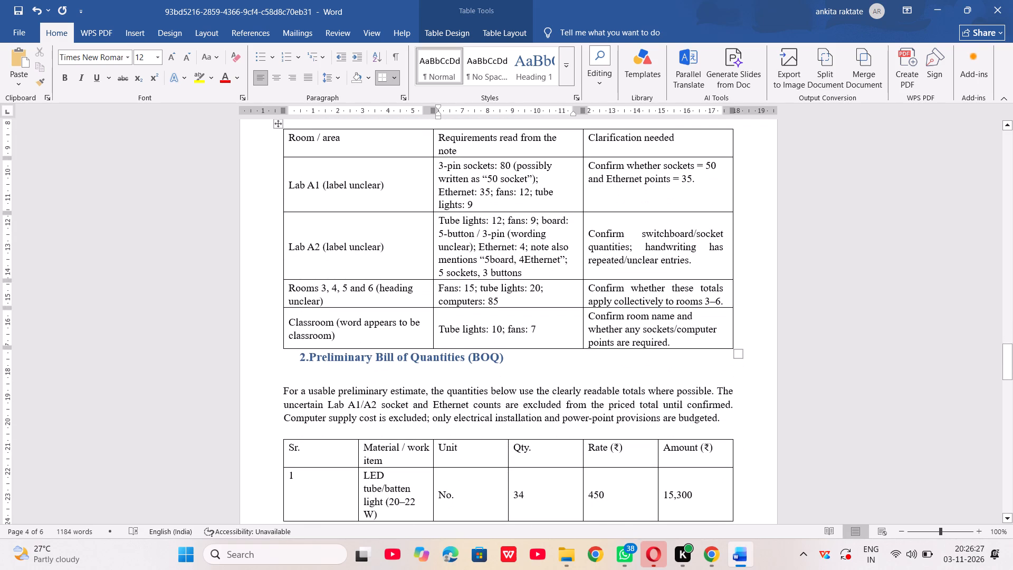
{"action": "scroll", "coordinate": [480, 388], "scroll_direction": "down", "scroll_amount": 4}
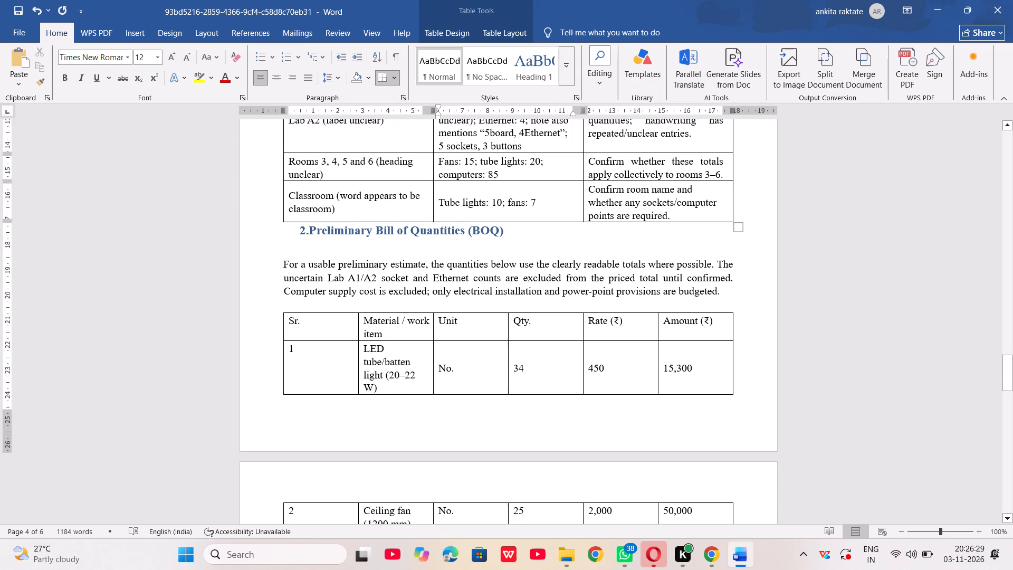
{"action": "scroll", "coordinate": [480, 388], "scroll_direction": "down", "scroll_amount": 1}
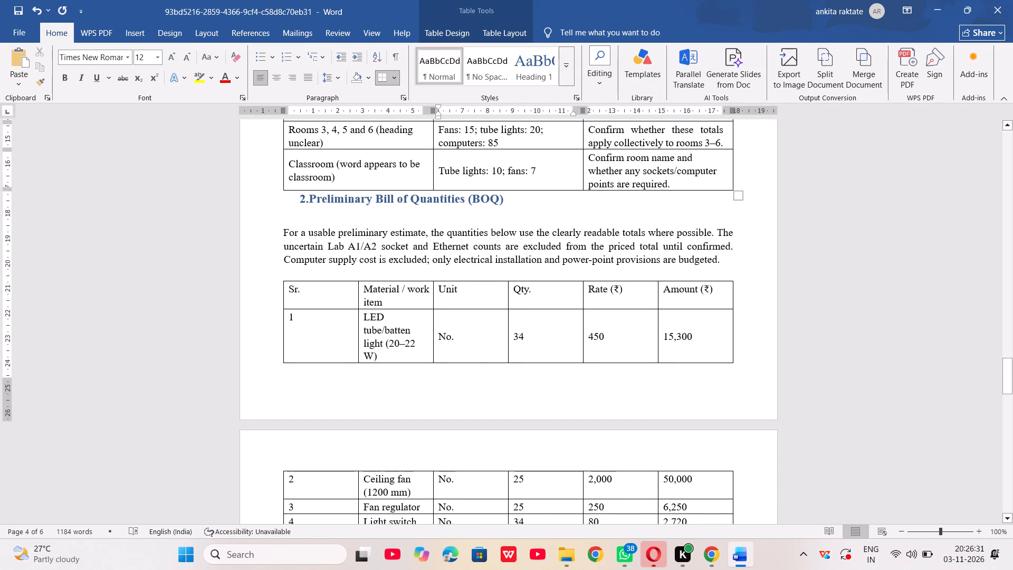
{"action": "scroll", "coordinate": [480, 388], "scroll_direction": "down", "scroll_amount": 3}
{"action": "scroll", "coordinate": [480, 388], "scroll_direction": "up", "scroll_amount": 11}
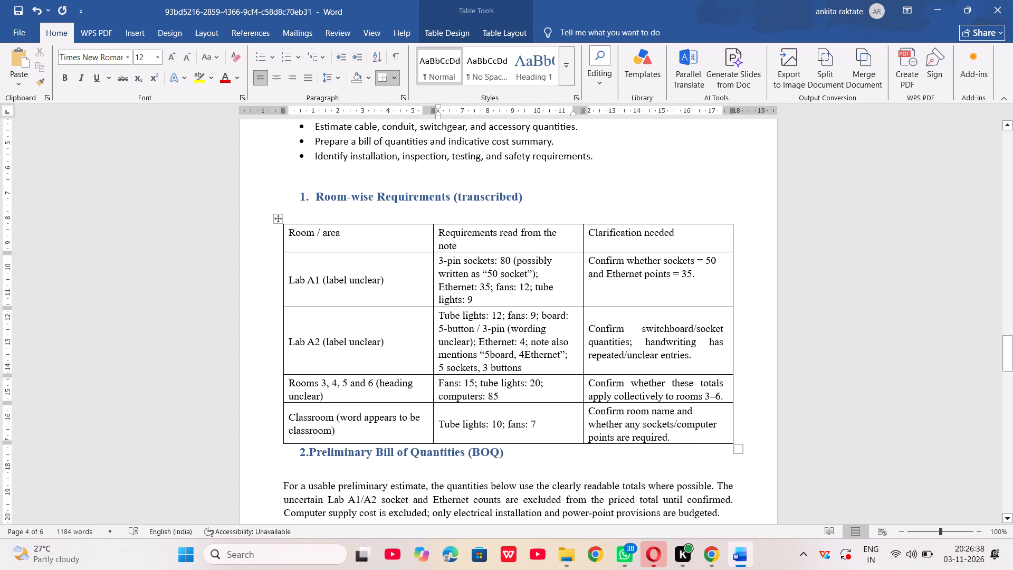
{"action": "scroll", "coordinate": [492, 352], "scroll_direction": "down", "scroll_amount": 7}
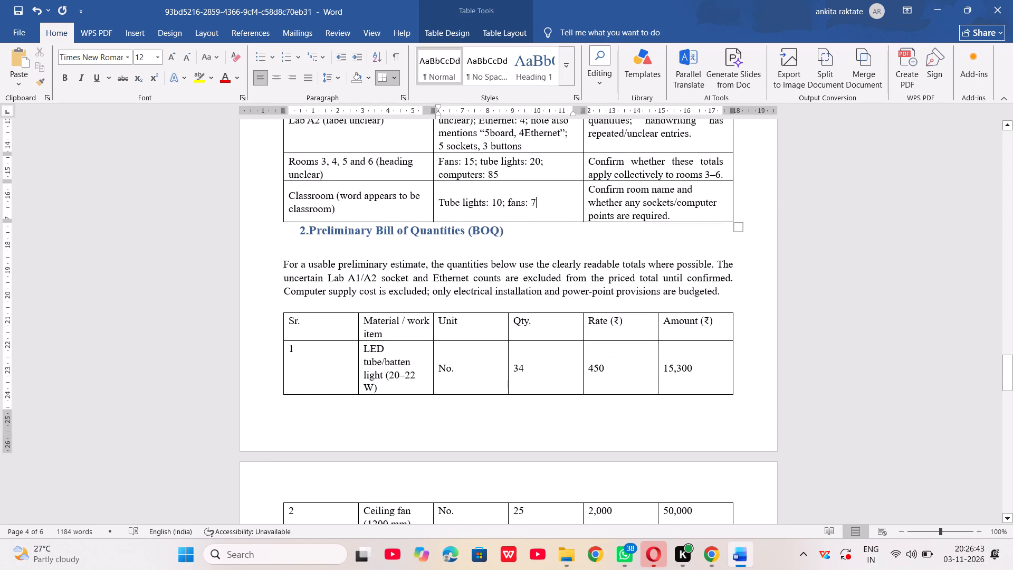
{"action": "scroll", "coordinate": [492, 352], "scroll_direction": "up", "scroll_amount": 2}
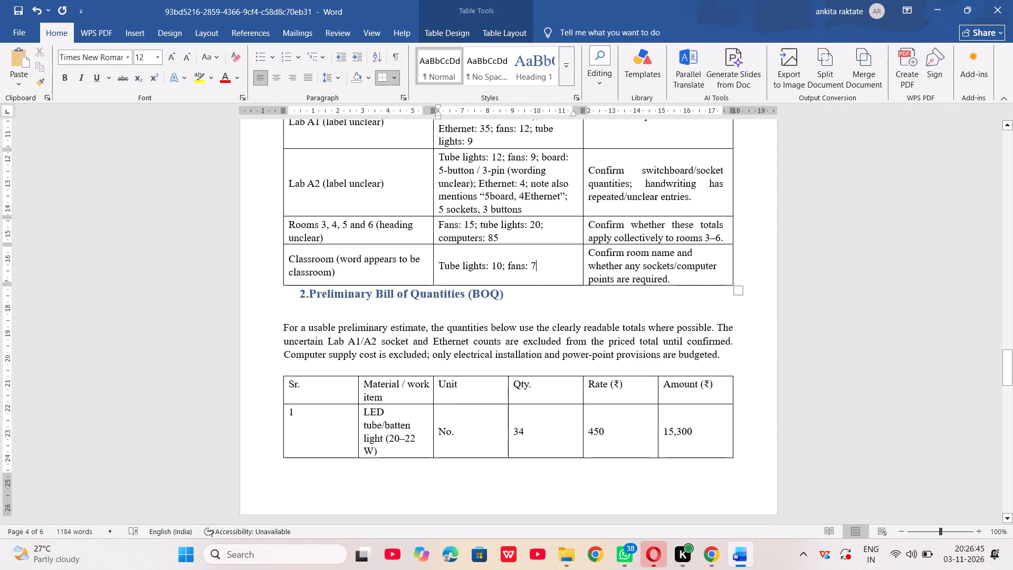
{"action": "scroll", "coordinate": [492, 352], "scroll_direction": "up", "scroll_amount": 3}
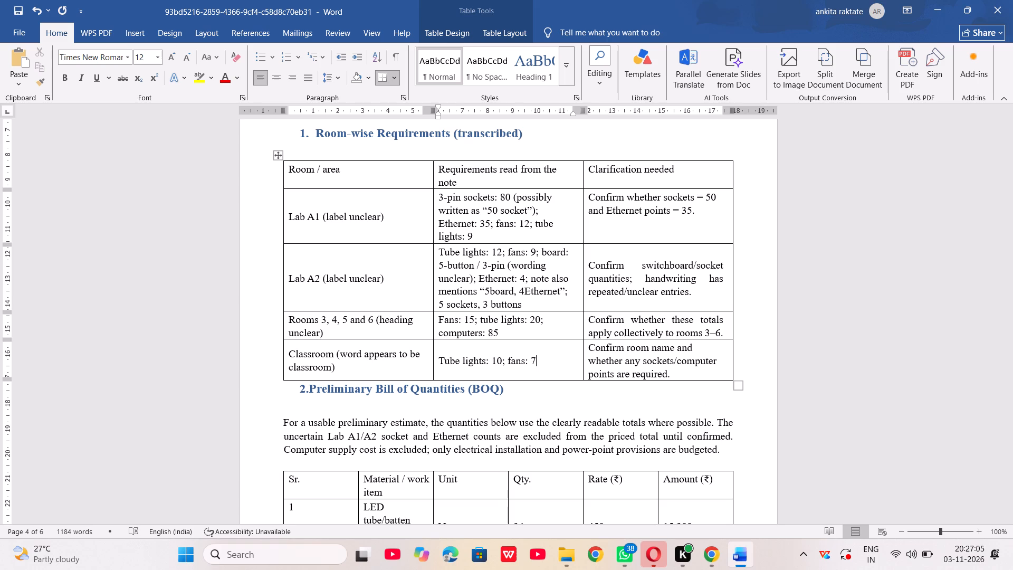
{"action": "scroll", "coordinate": [495, 257], "scroll_direction": "down", "scroll_amount": 2}
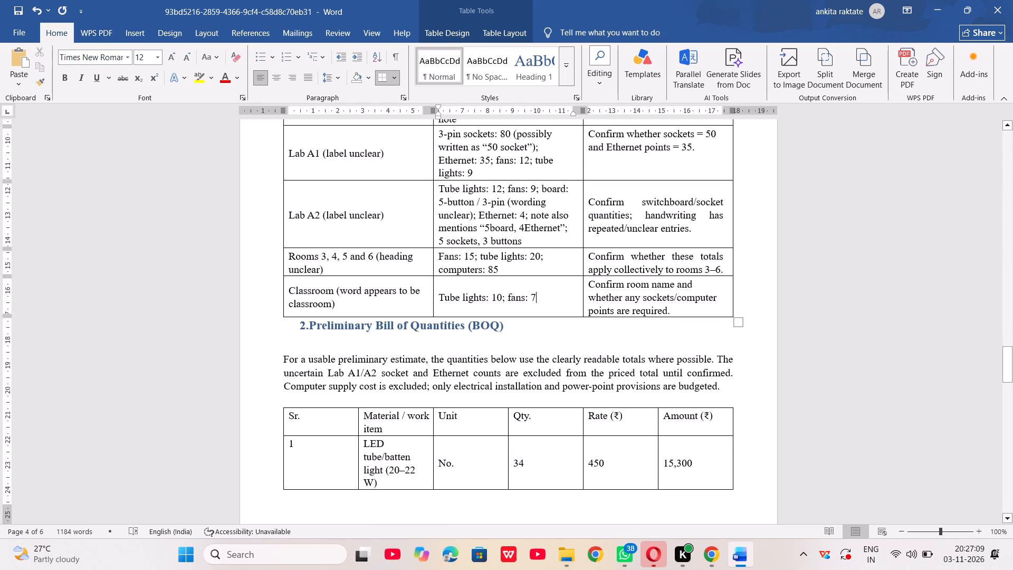
{"action": "scroll", "coordinate": [495, 257], "scroll_direction": "up", "scroll_amount": 1}
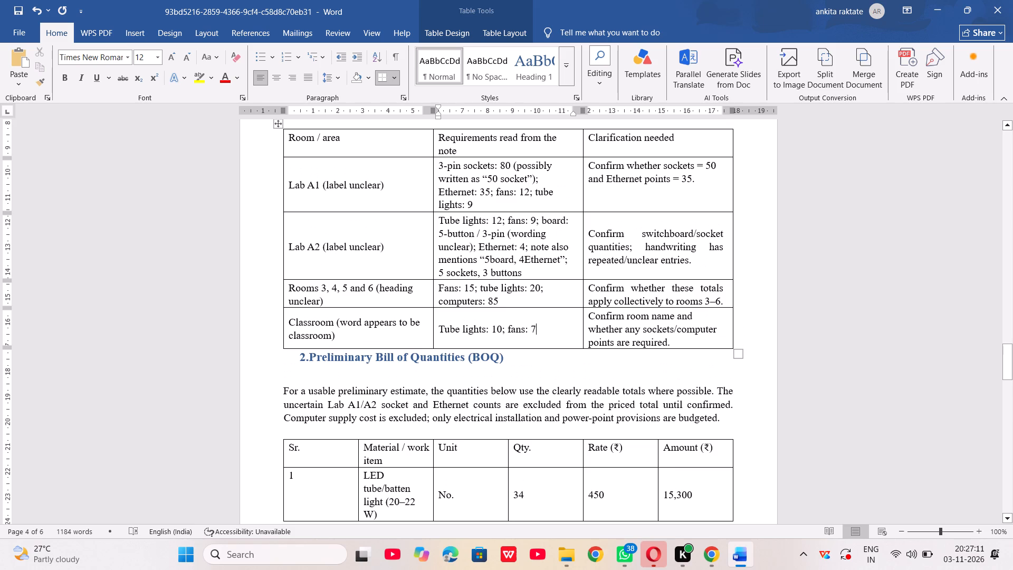
Set the quantity of the LED tube/batten light row in the bill of quantities to 42.
{"action": "scroll", "coordinate": [495, 257], "scroll_direction": "down", "scroll_amount": 2}
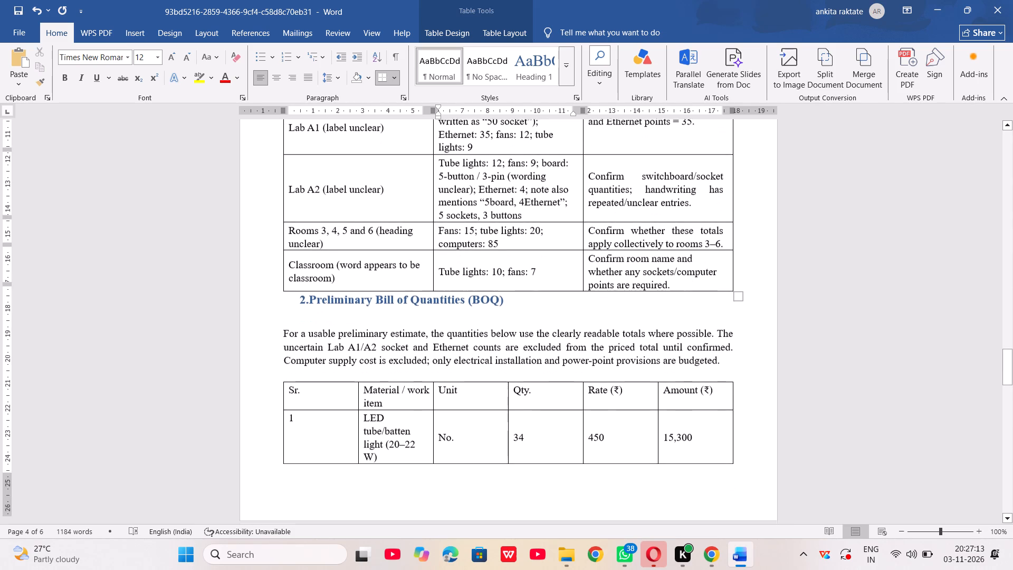
{"action": "left_click", "coordinate": [536, 432]}
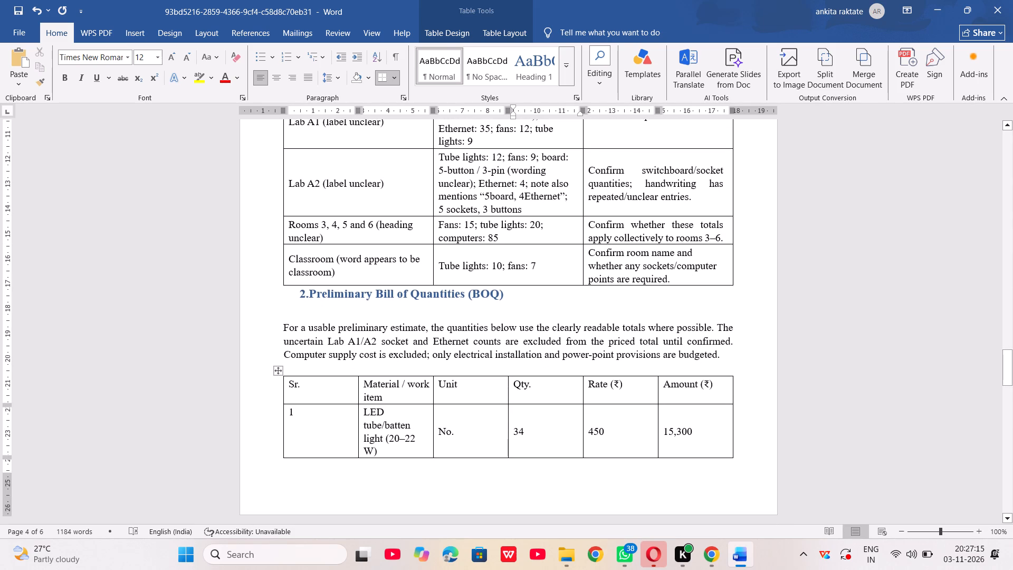
{"action": "key", "text": "BackSpace"}
{"action": "key", "text": "BackSpace"}
{"action": "key", "text": "BackSpace"}
{"action": "type", "text": "42"}
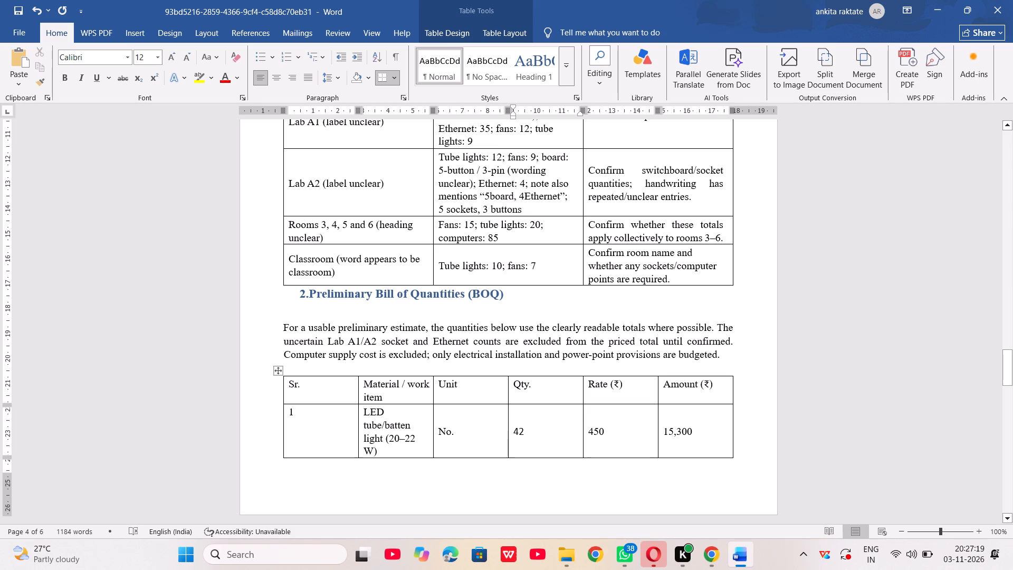
Replace the amount in the LED tube/batten light row of the bill of quantities with 18900.
{"action": "left_click", "coordinate": [707, 434]}
{"action": "key", "text": "BackSpace"}
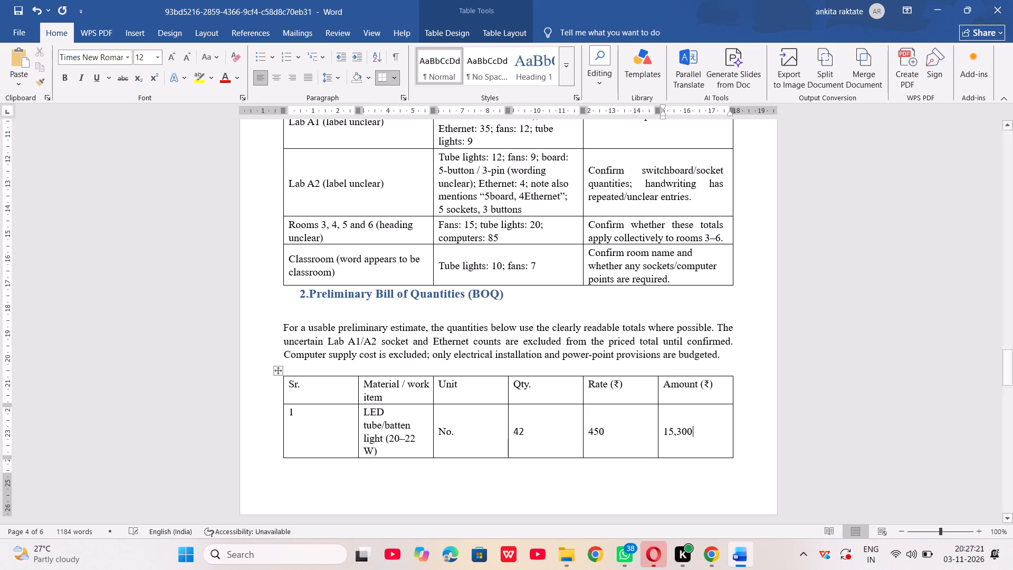
{"action": "key", "text": "BackSpace"}
{"action": "key", "text": "BackSpace"}
{"action": "key", "text": "BackSpace"}
{"action": "key", "text": "BackSpace"}
{"action": "key", "text": "BackSpace"}
{"action": "key", "text": "BackSpace"}
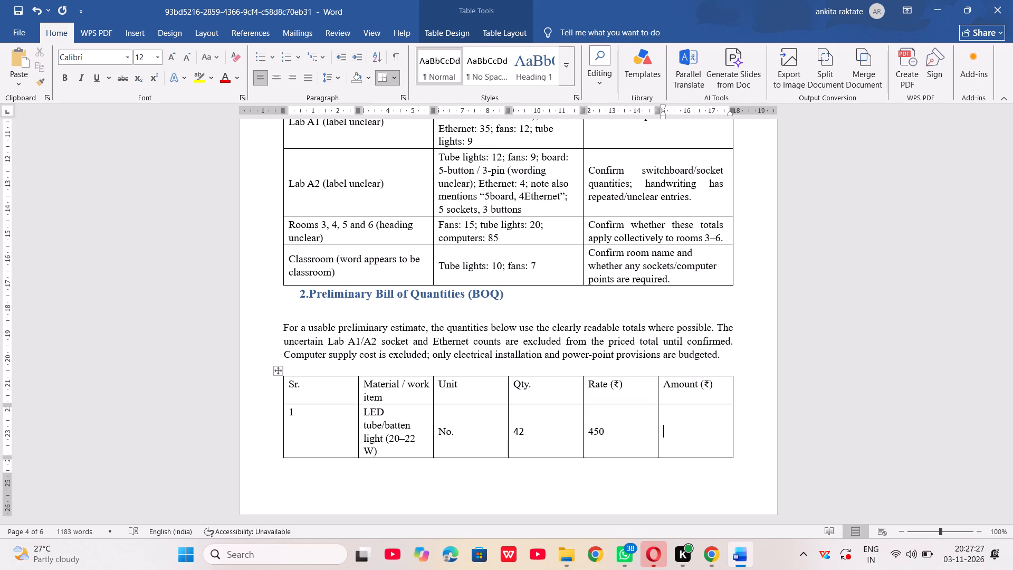
{"action": "key", "text": "1"}
{"action": "key", "text": "8"}
{"action": "type", "text": "900"}
Set the quantity of the ceiling fan (1200 mm) row in the bill of quantities to 43.
{"action": "scroll", "coordinate": [710, 434], "scroll_direction": "down", "scroll_amount": 3}
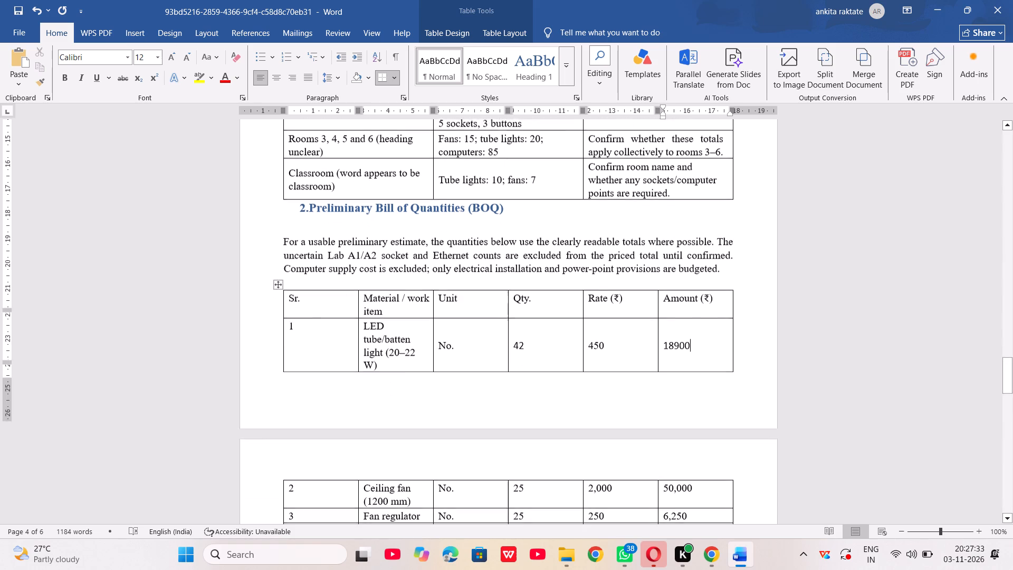
{"action": "scroll", "coordinate": [710, 434], "scroll_direction": "down", "scroll_amount": 3}
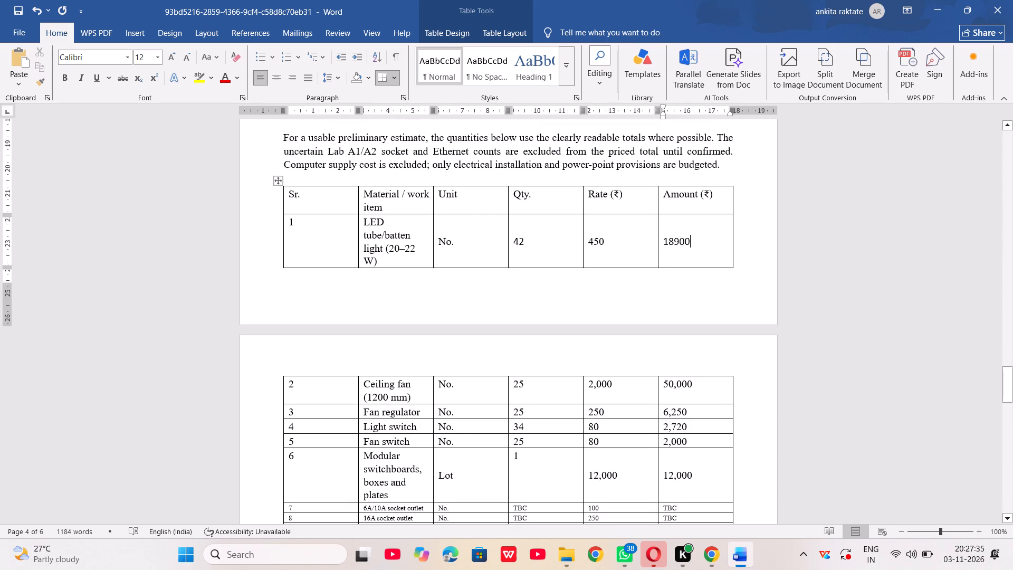
{"action": "scroll", "coordinate": [528, 348], "scroll_direction": "up", "scroll_amount": 9}
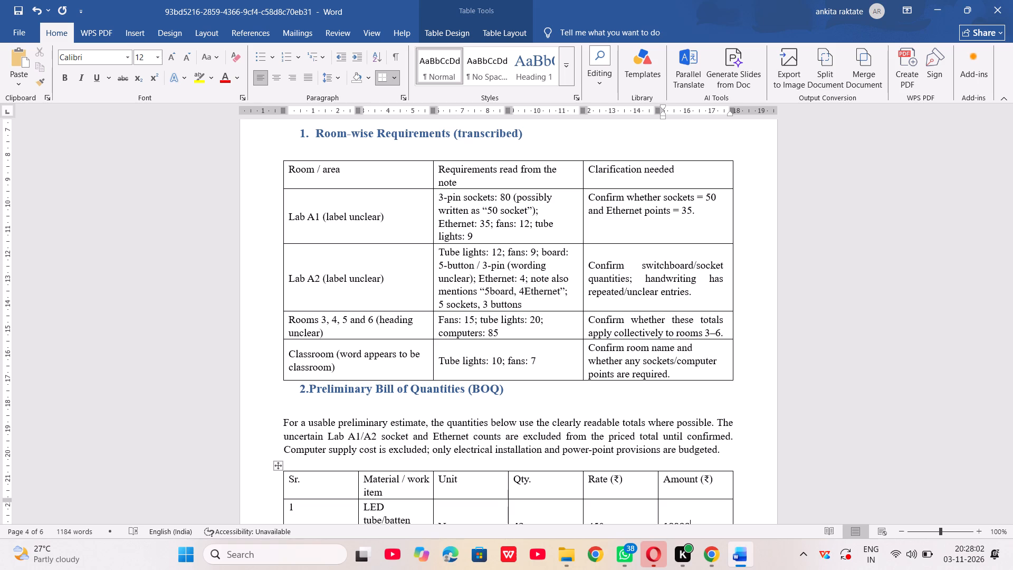
{"action": "scroll", "coordinate": [499, 260], "scroll_direction": "down", "scroll_amount": 8}
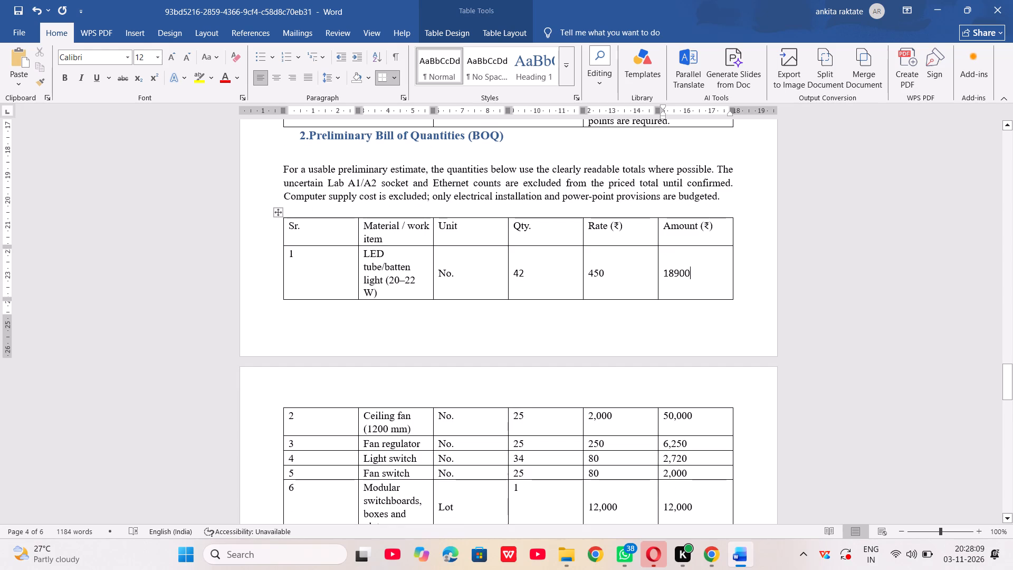
{"action": "left_click", "coordinate": [524, 415]}
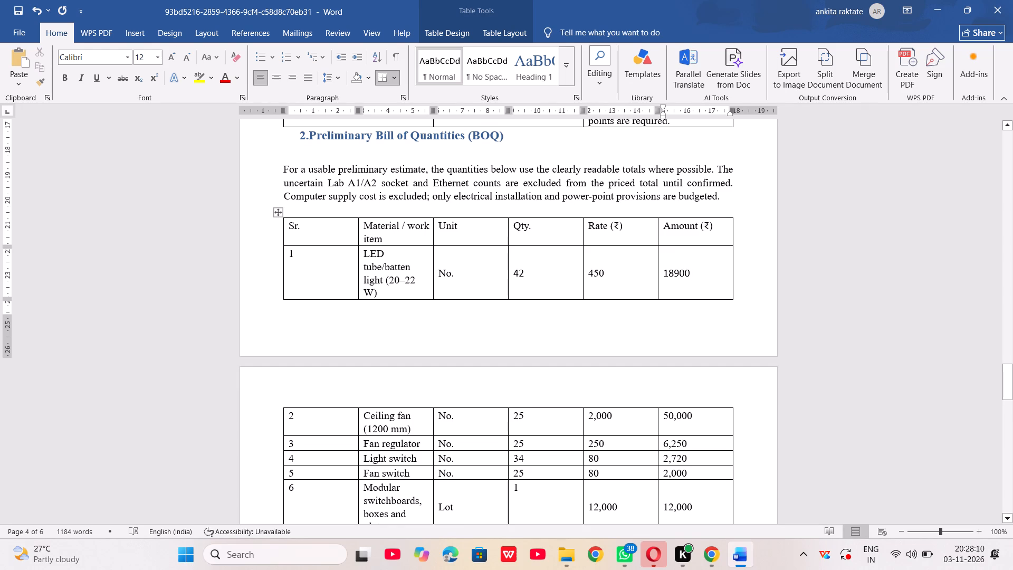
{"action": "key", "text": "BackSpace"}
{"action": "key", "text": "BackSpace"}
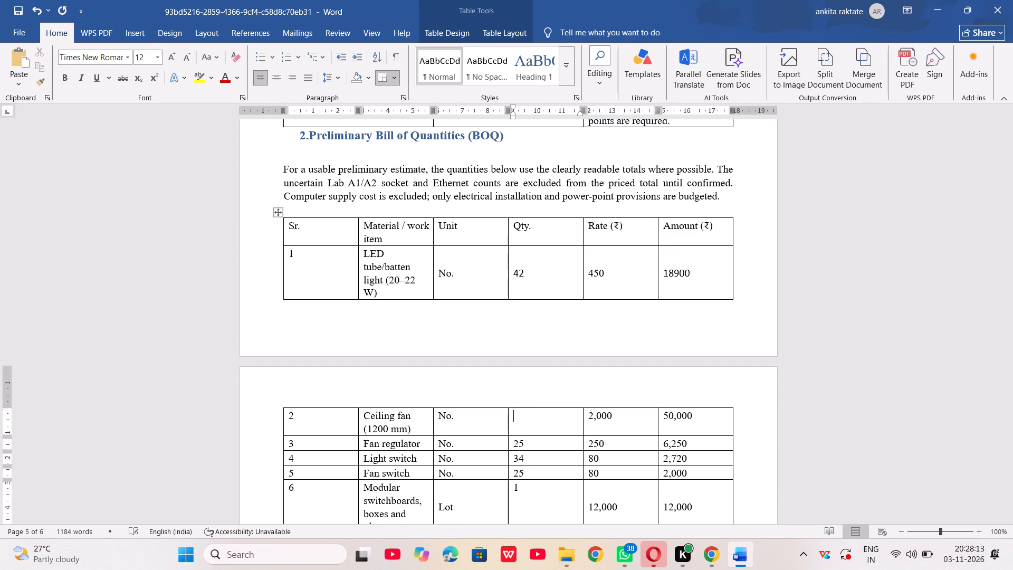
{"action": "type", "text": "43"}
Replace the amount in the ceiling fan (1200 mm) row of the bill of quantities with 86000.
{"action": "left_click", "coordinate": [706, 416]}
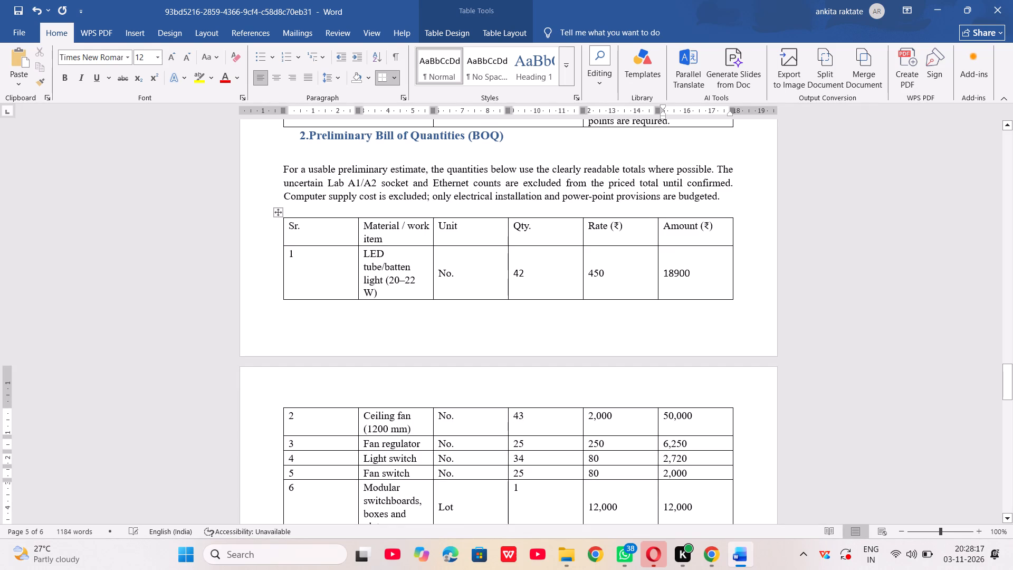
{"action": "key", "text": "BackSpace"}
{"action": "key", "text": "BackSpace"}
{"action": "key", "text": "BackSpace"}
{"action": "key", "text": "BackSpace"}
{"action": "key", "text": "BackSpace"}
{"action": "key", "text": "BackSpace"}
{"action": "key", "text": "BackSpace"}
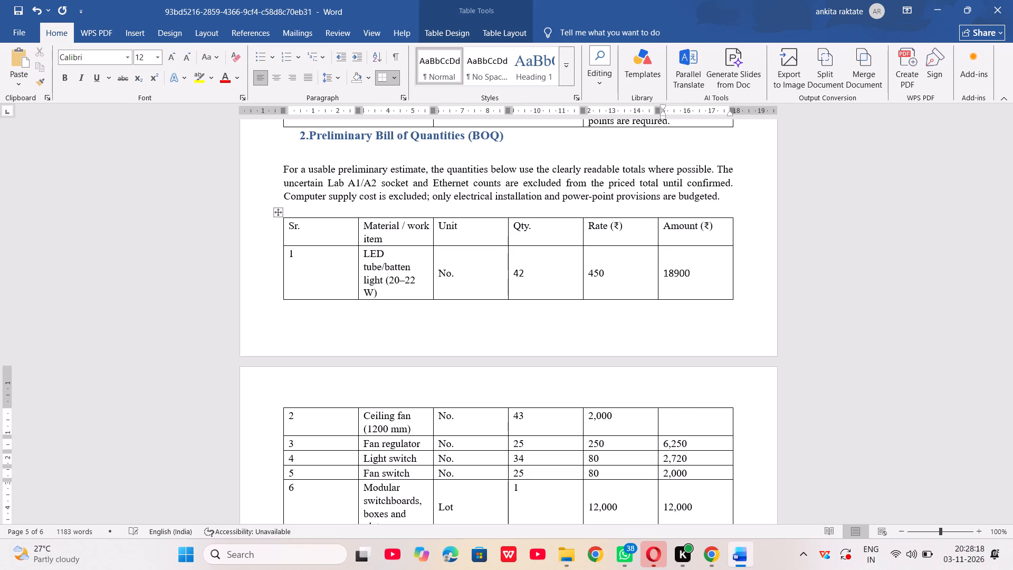
{"action": "type", "text": "86000"}
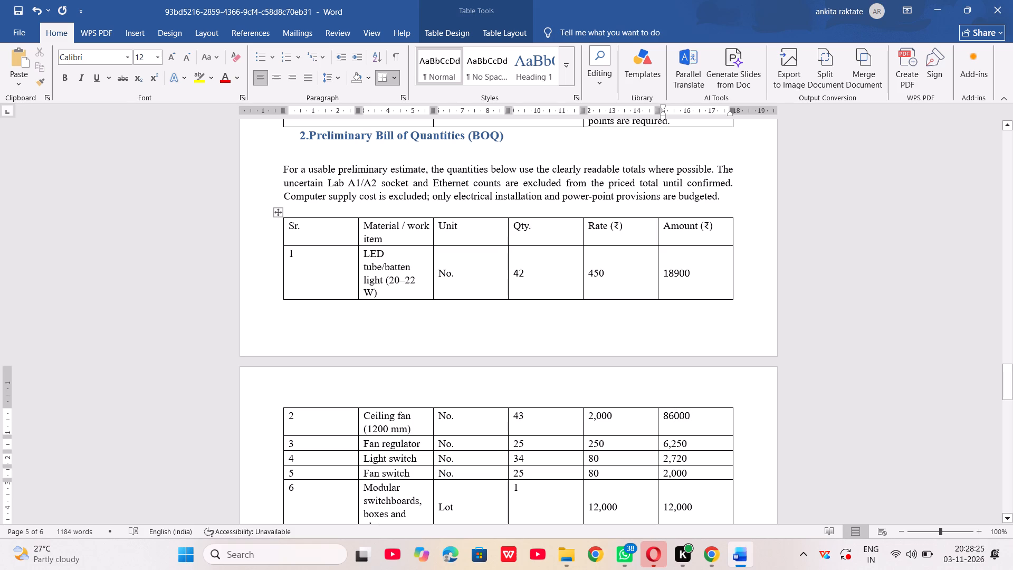
Check the bill of quantities rows below the ceiling fan against the room-wise requirements.
{"action": "scroll", "coordinate": [529, 392], "scroll_direction": "up", "scroll_amount": 6}
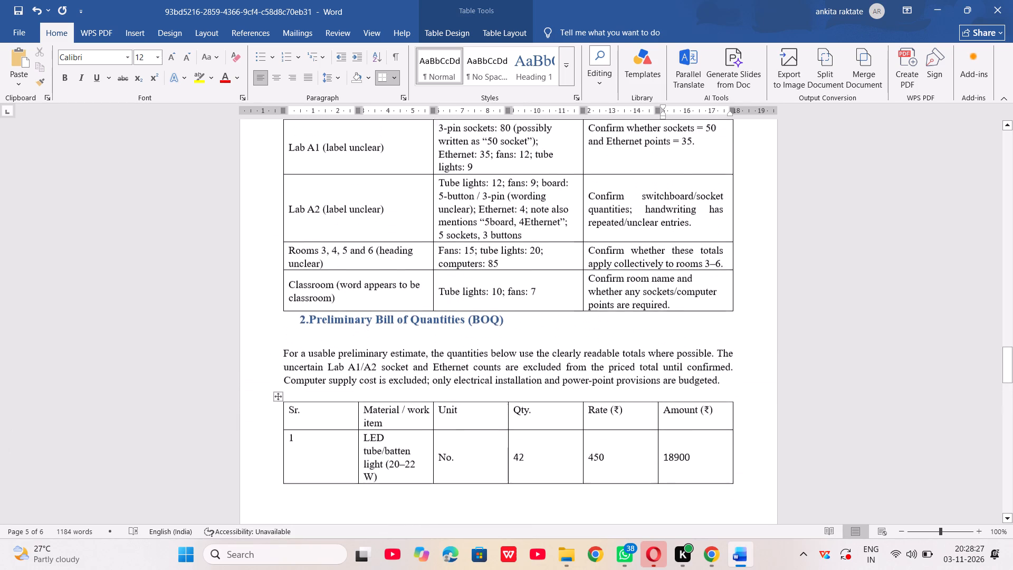
{"action": "scroll", "coordinate": [529, 392], "scroll_direction": "down", "scroll_amount": 6}
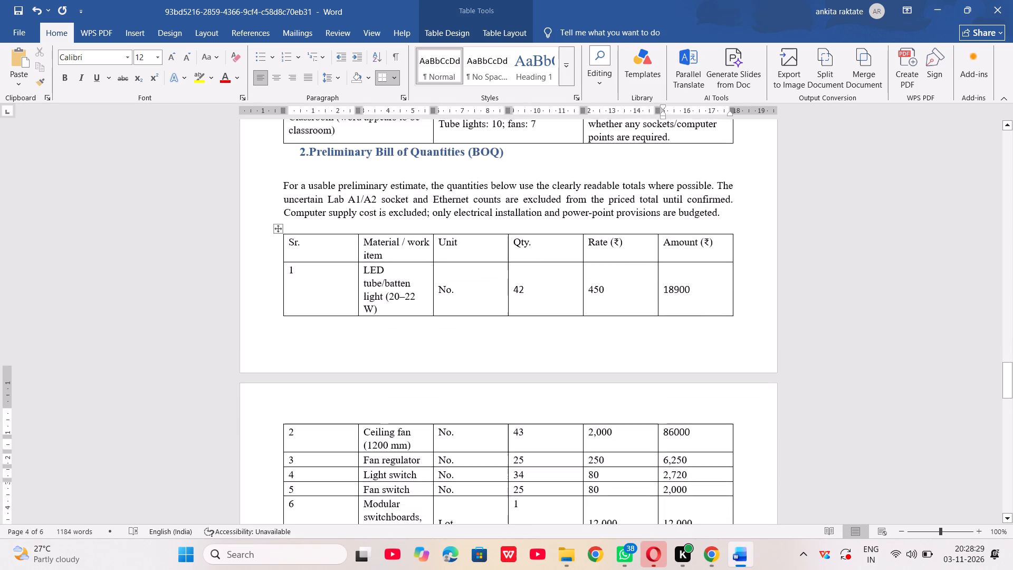
{"action": "scroll", "coordinate": [529, 392], "scroll_direction": "down", "scroll_amount": 2}
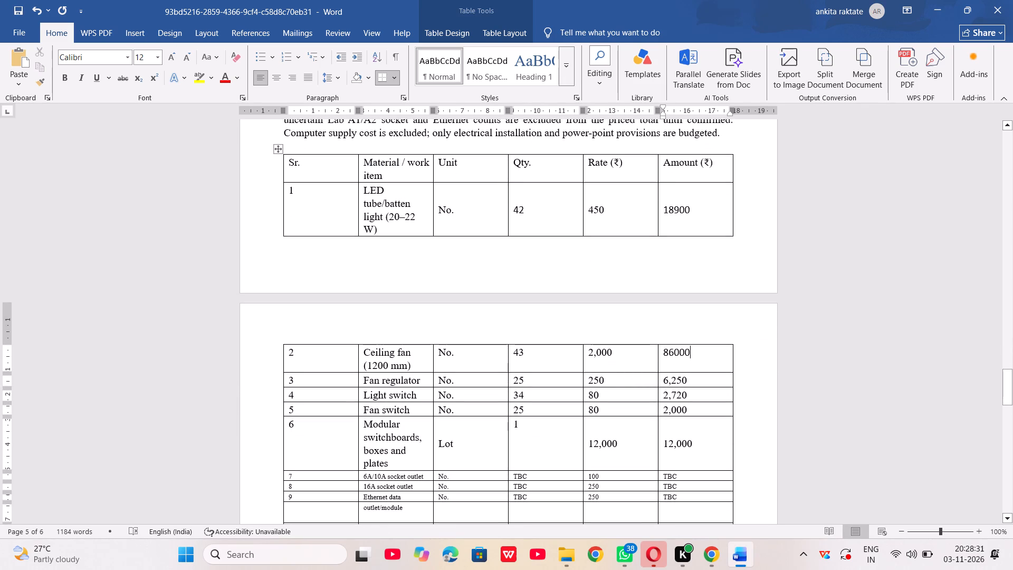
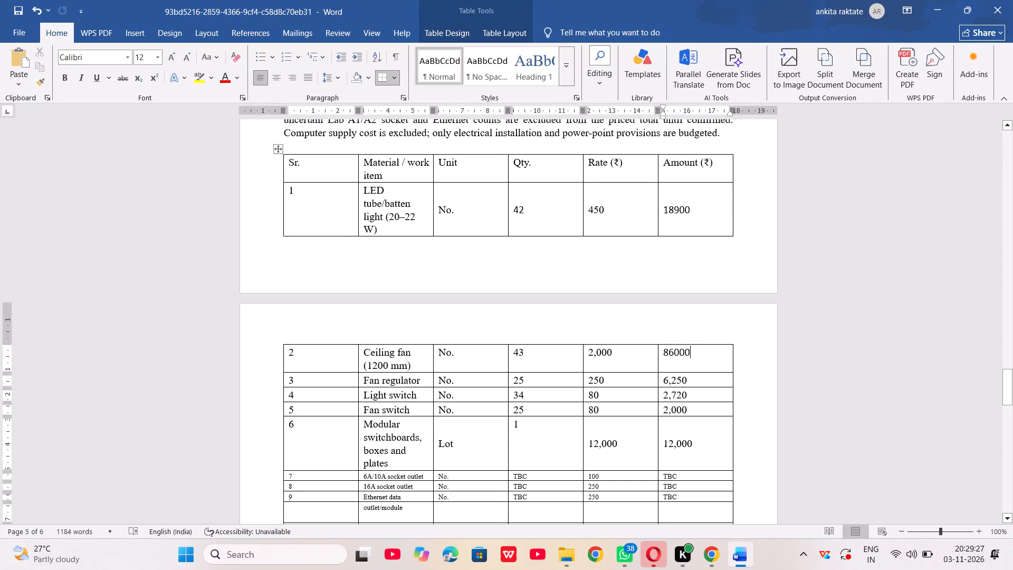
Set the quantity of the fan regulator row in the bill of quantities to 43.
{"action": "left_click", "coordinate": [536, 383]}
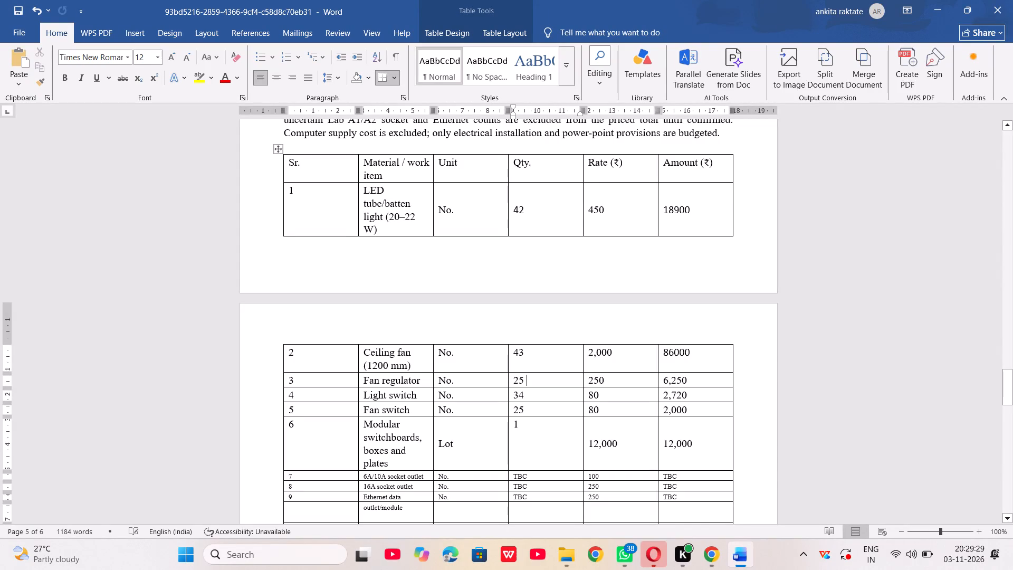
{"action": "key", "text": "BackSpace"}
{"action": "key", "text": "BackSpace"}
{"action": "key", "text": "BackSpace"}
{"action": "type", "text": "43"}
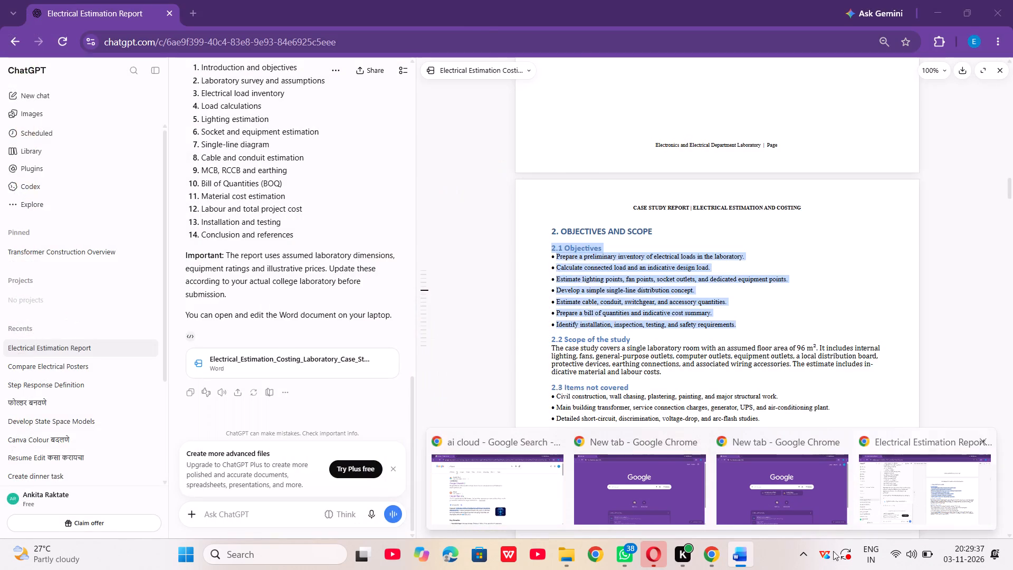
Switch back to the Word report and replace the amount in the fan regulator row with 10750.
{"action": "left_click", "coordinate": [741, 557]}
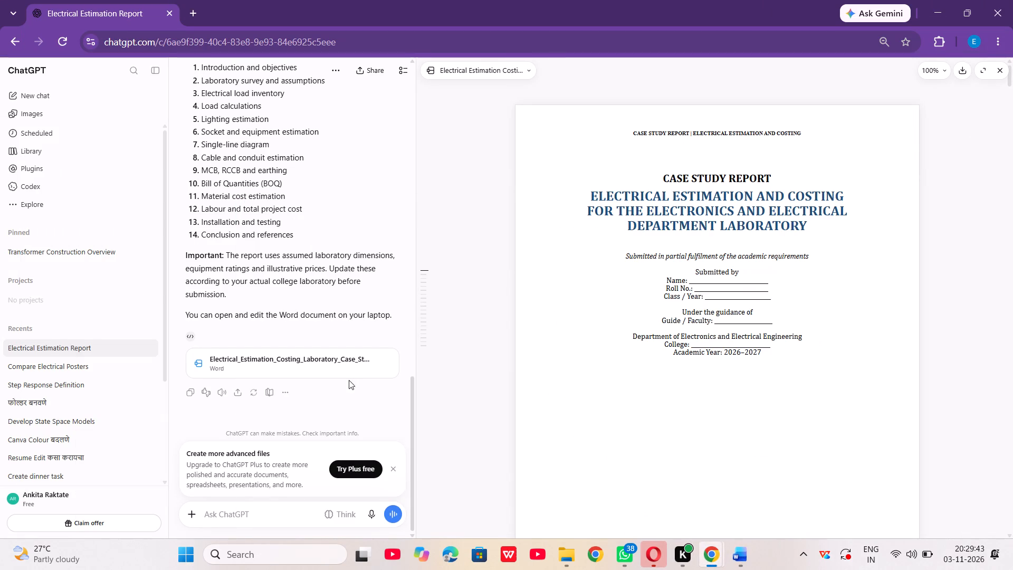
{"action": "left_click", "coordinate": [739, 552]}
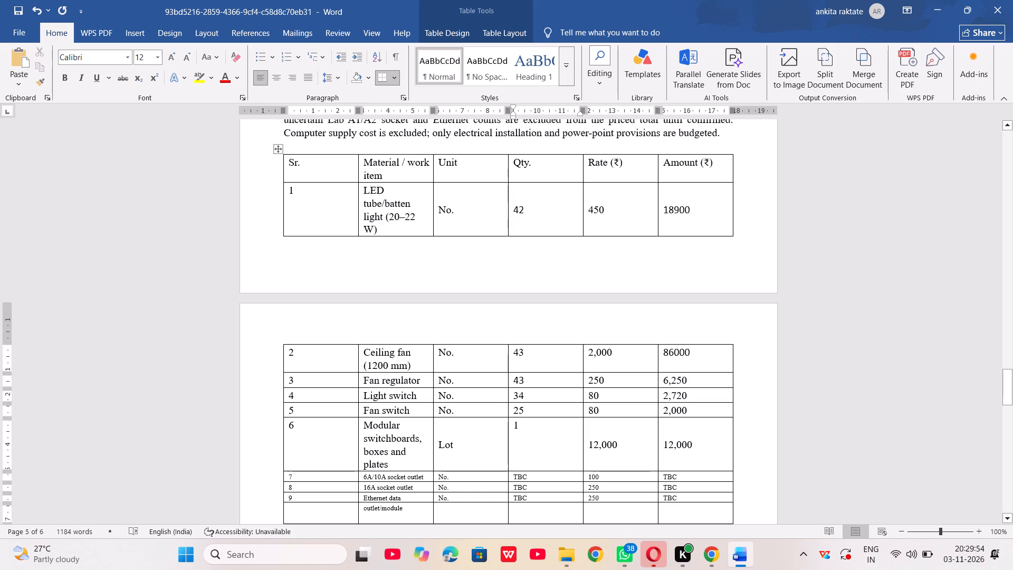
{"action": "left_click", "coordinate": [692, 383]}
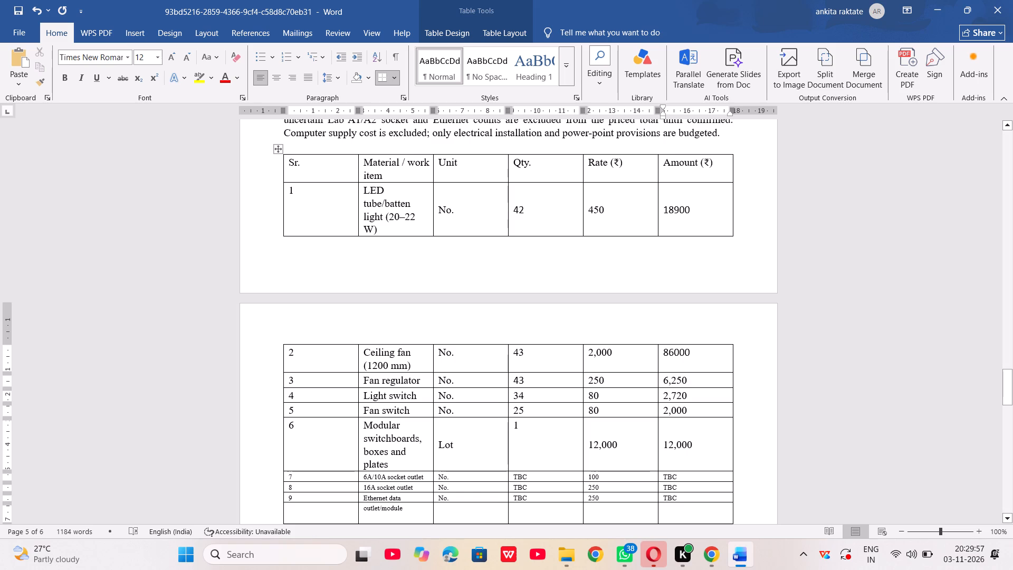
{"action": "key", "text": "BackSpace"}
{"action": "key", "text": "BackSpace"}
{"action": "key", "text": "BackSpace"}
{"action": "key", "text": "BackSpace"}
{"action": "key", "text": "BackSpace"}
{"action": "key", "text": "BackSpace"}
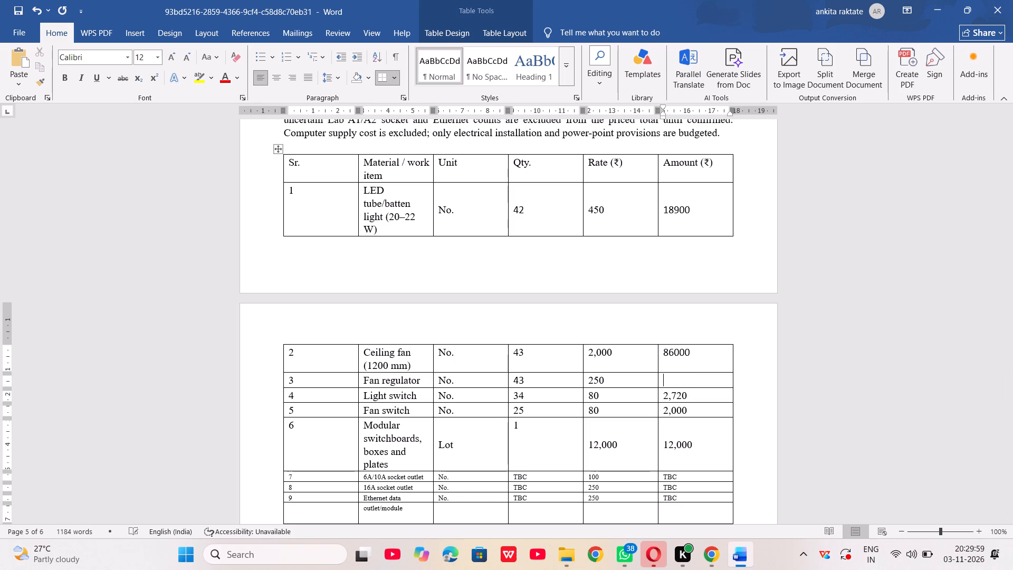
{"action": "type", "text": "10"}
{"action": "key", "text": "7"}
{"action": "type", "text": "50"}
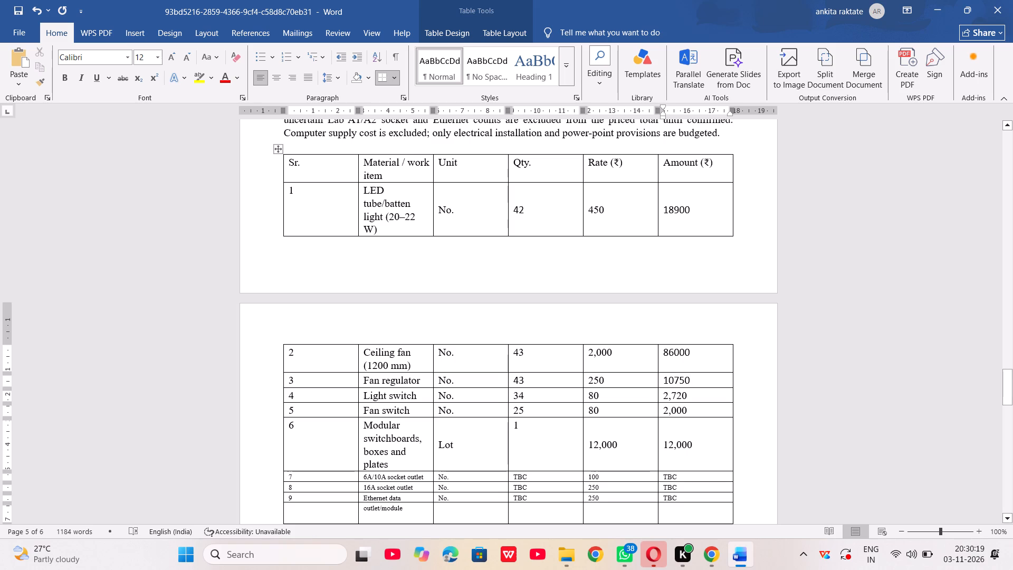
Set the quantity of the light switch row in the bill of quantities to 43.
{"action": "left_click", "coordinate": [525, 399]}
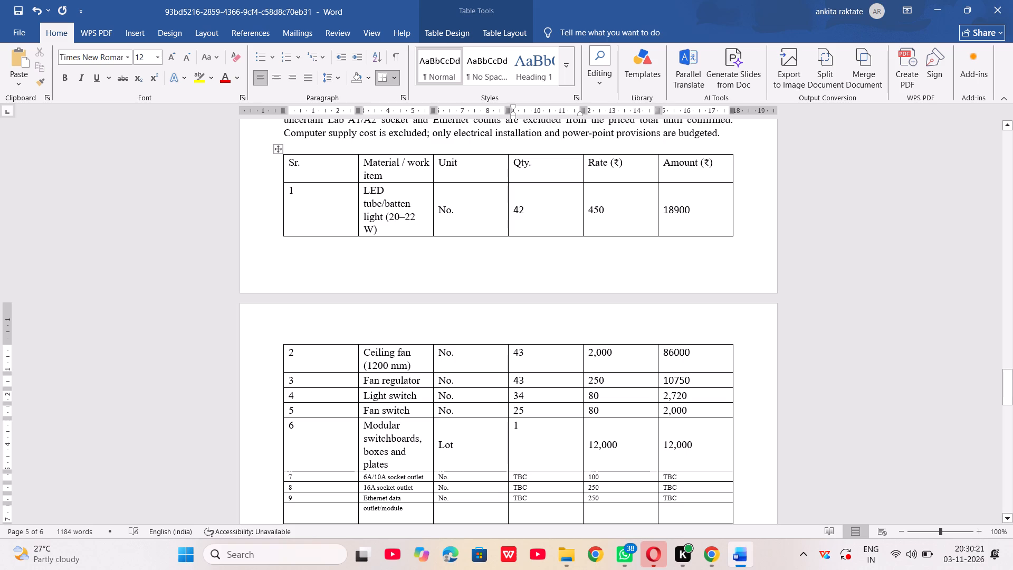
{"action": "key", "text": "BackSpace"}
{"action": "key", "text": "BackSpace"}
{"action": "type", "text": "43"}
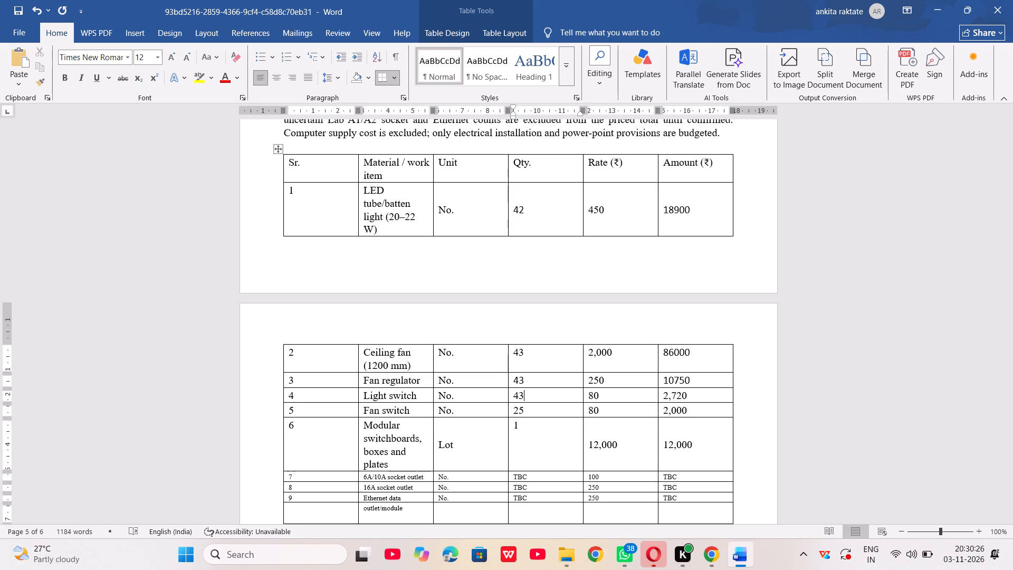
Set the quantity of the fan switch row in the bill of quantities to 42.
{"action": "left_click", "coordinate": [540, 413]}
{"action": "key", "text": "BackSpace"}
{"action": "key", "text": "BackSpace"}
{"action": "key", "text": "BackSpace"}
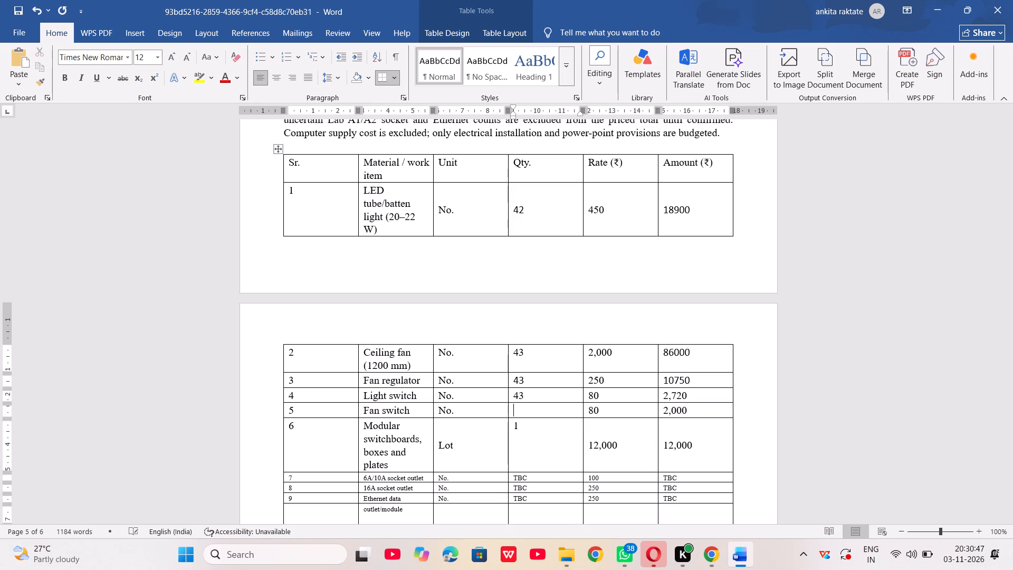
{"action": "type", "text": "42"}
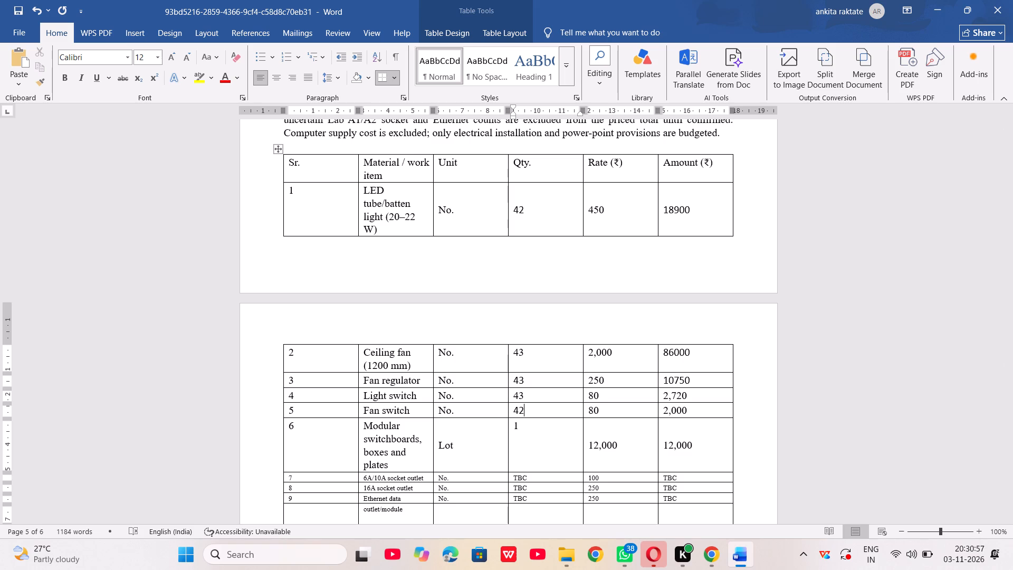
Replace the amount in the light switch row of the bill of quantities with 3440.
{"action": "scroll", "coordinate": [541, 434], "scroll_direction": "down", "scroll_amount": 5}
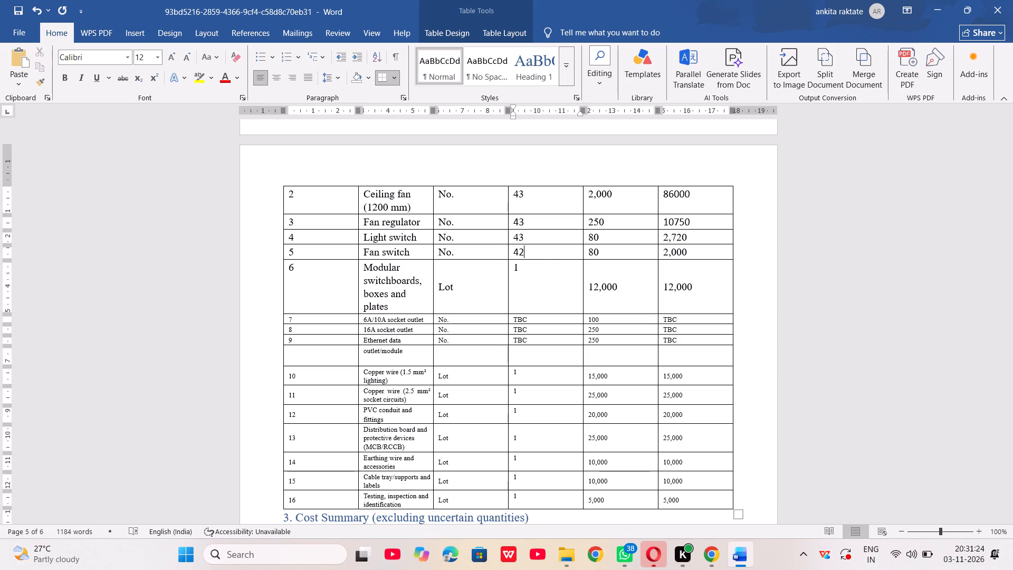
{"action": "left_click", "coordinate": [682, 251]}
{"action": "left_click", "coordinate": [683, 251]}
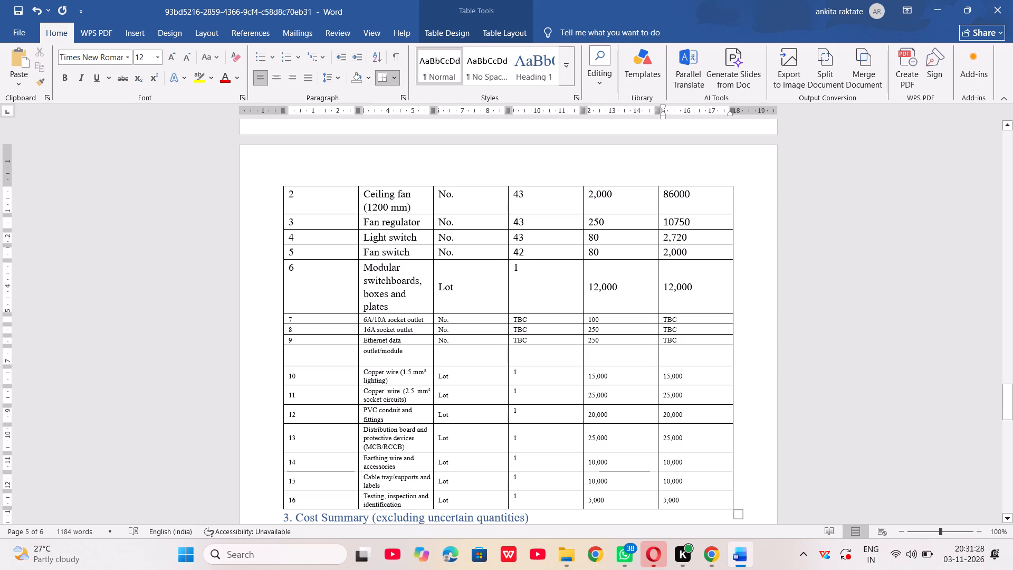
{"action": "left_click", "coordinate": [690, 235]}
{"action": "key", "text": "BackSpace"}
{"action": "key", "text": "BackSpace"}
{"action": "key", "text": "BackSpace"}
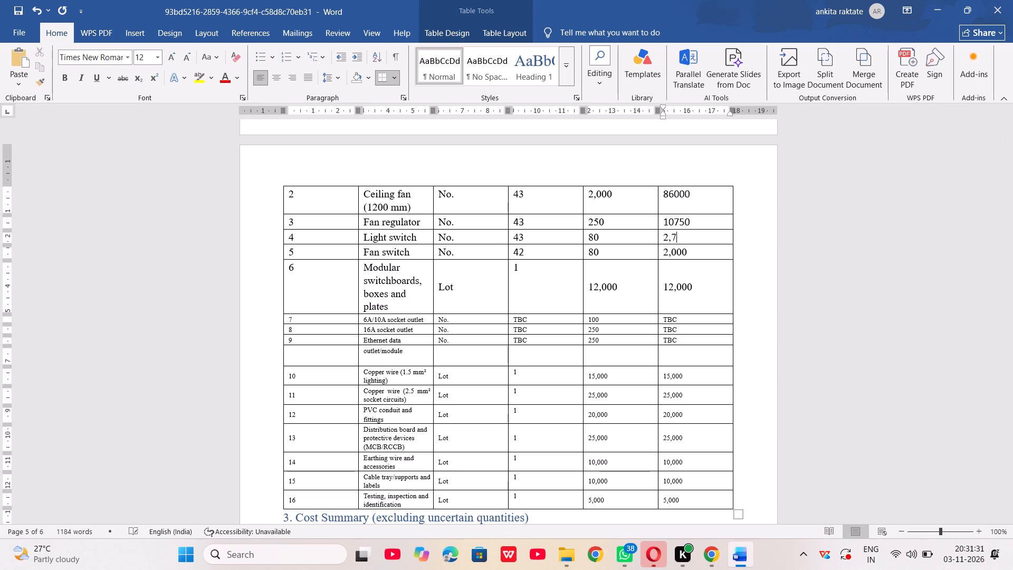
{"action": "key", "text": "BackSpace"}
{"action": "key", "text": "BackSpace"}
{"action": "key", "text": "BackSpace"}
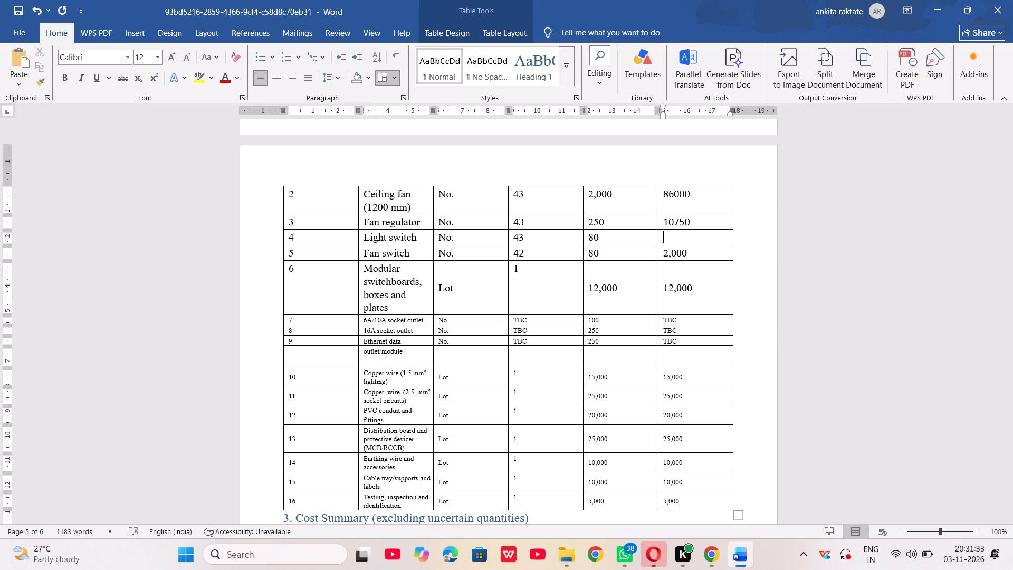
{"action": "type", "text": "3449"}
{"action": "key", "text": "BackSpace"}
{"action": "key", "text": "0"}
Replace the amount in the fan switch row of the bill of quantities with 3360.
{"action": "left_click", "coordinate": [709, 256]}
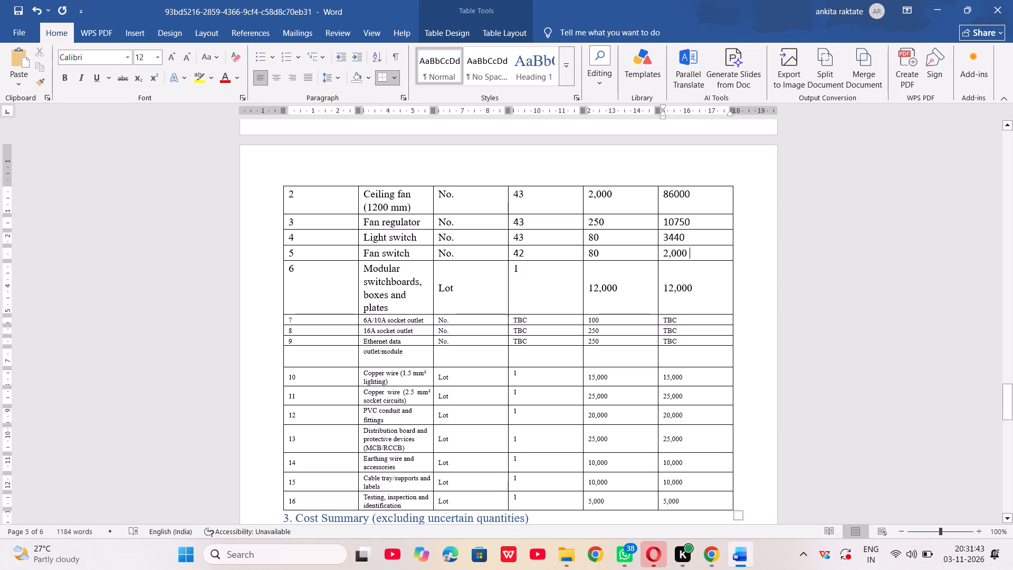
{"action": "key", "text": "BackSpace"}
{"action": "key", "text": "BackSpace"}
{"action": "key", "text": "BackSpace"}
{"action": "key", "text": "BackSpace"}
{"action": "key", "text": "BackSpace"}
{"action": "key", "text": "BackSpace"}
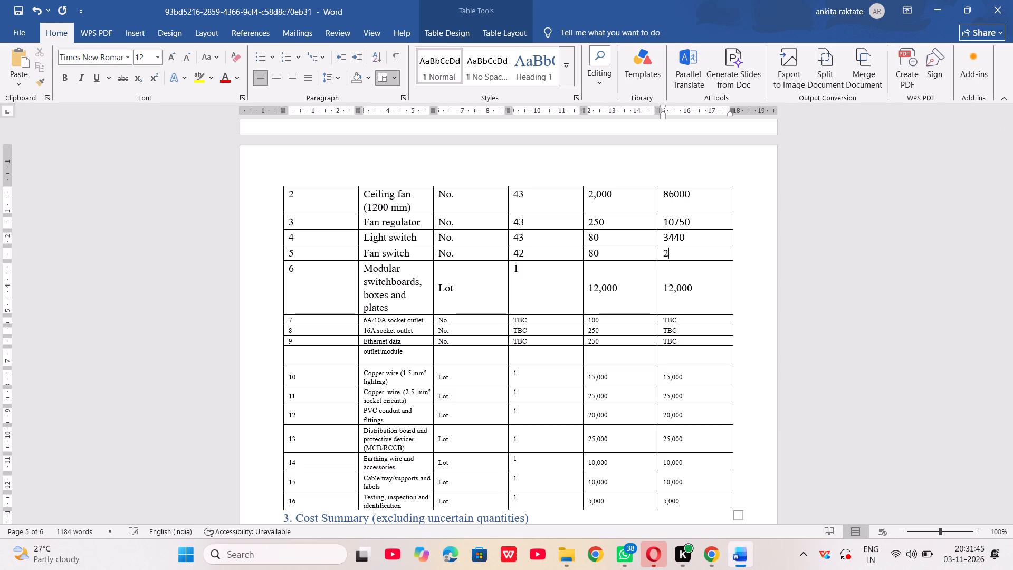
{"action": "type", "text": "3360"}
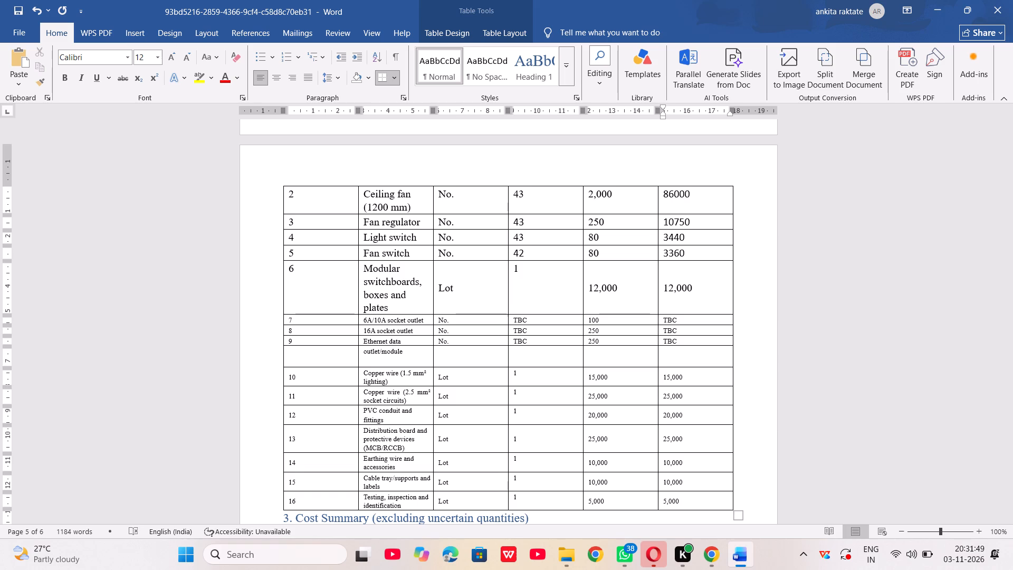
Move the quantity in the modular switchboards, boxes and plates row down by one line within its cell.
{"action": "left_click", "coordinate": [514, 268]}
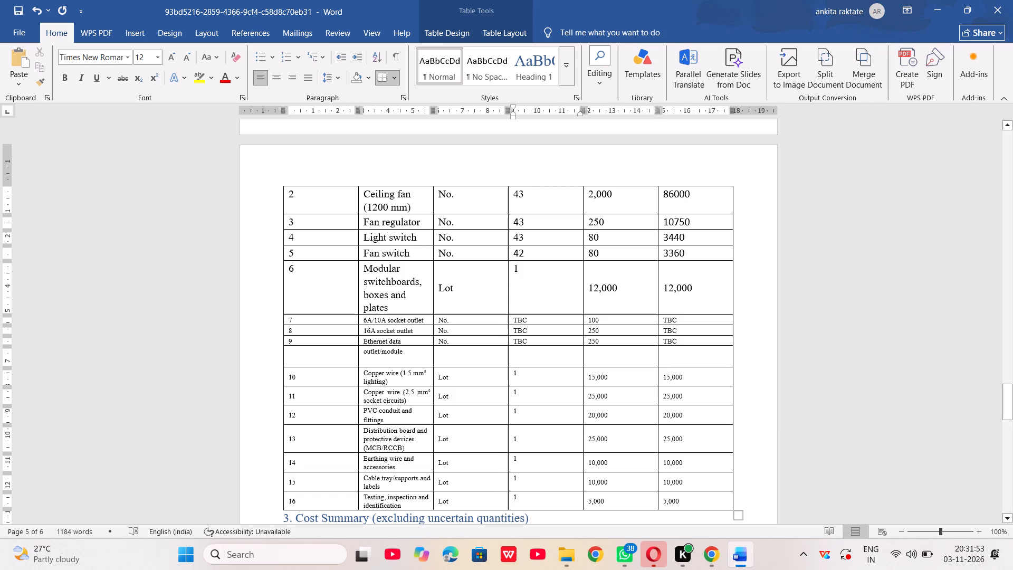
{"action": "key", "text": "Return"}
{"action": "key", "text": "Return"}
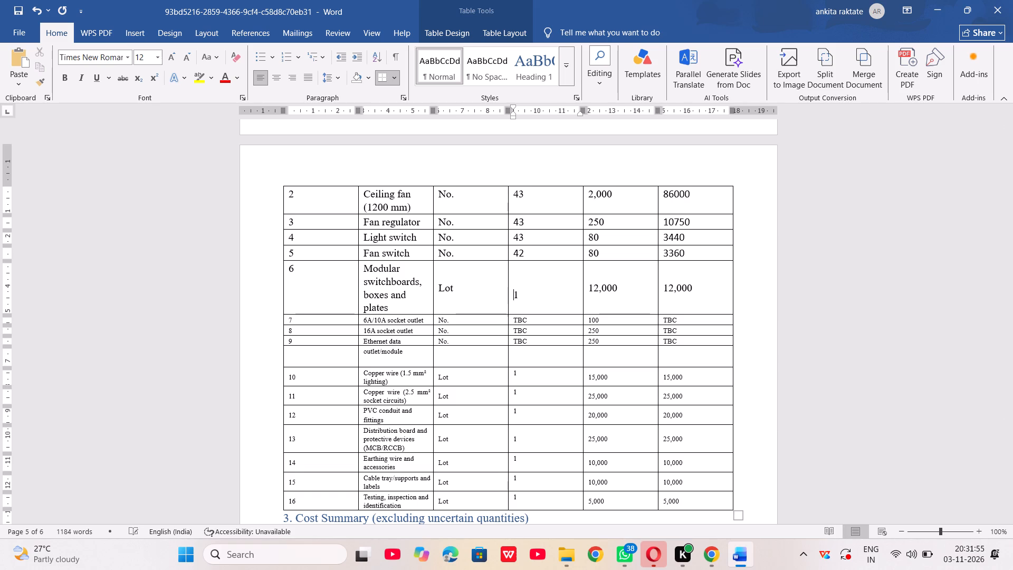
{"action": "key", "text": "BackSpace"}
Set the font size to 14 for the item, unit, quantity, rate and amount cells of bill of quantities rows 7 to 16.
{"action": "scroll", "coordinate": [514, 268], "scroll_direction": "down", "scroll_amount": 2}
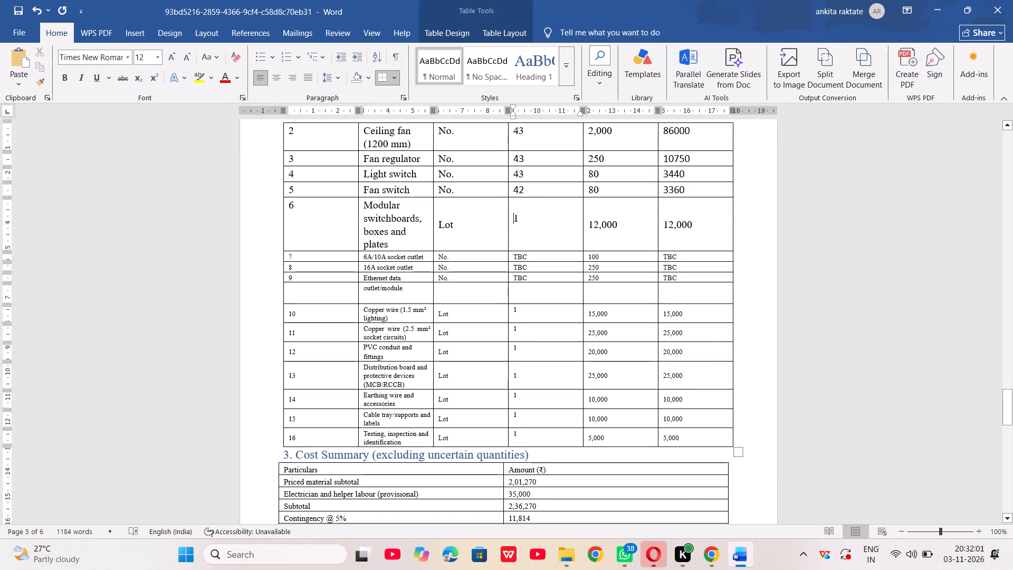
{"action": "left_click_drag", "start_coordinate": [365, 254], "coordinate": [610, 414]}
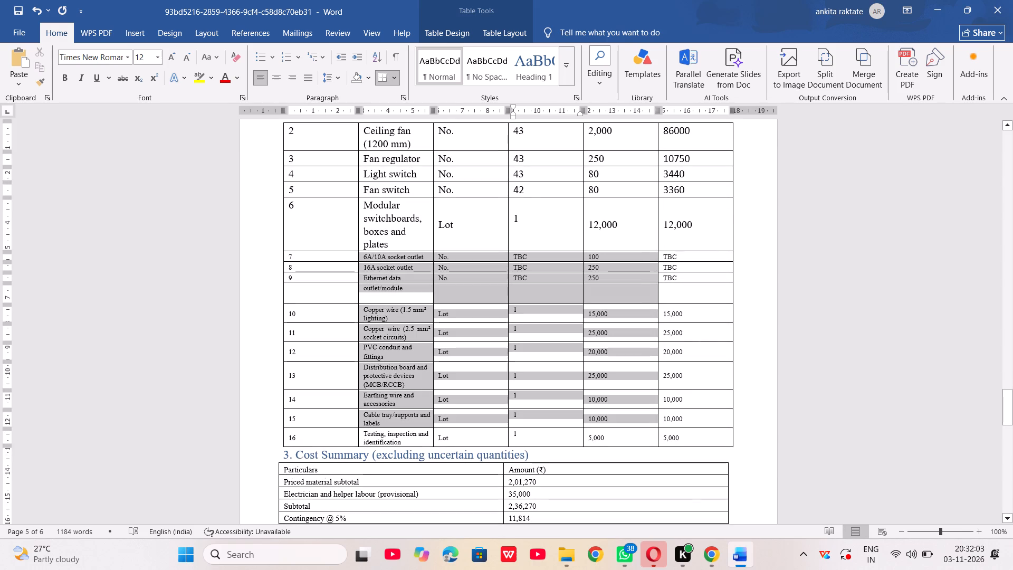
{"action": "left_click_drag", "start_coordinate": [610, 414], "coordinate": [687, 438]}
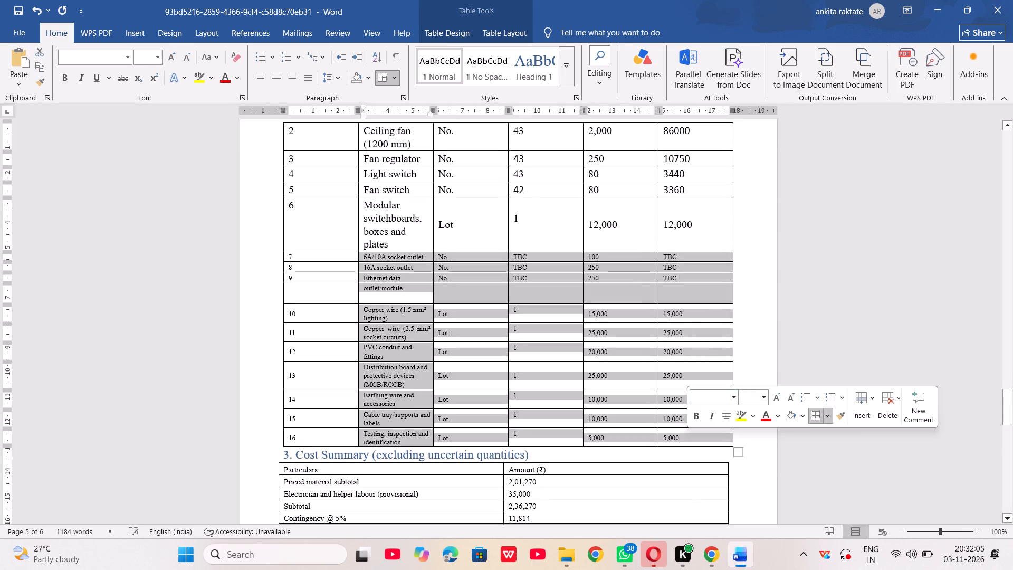
{"action": "left_click", "coordinate": [764, 398]}
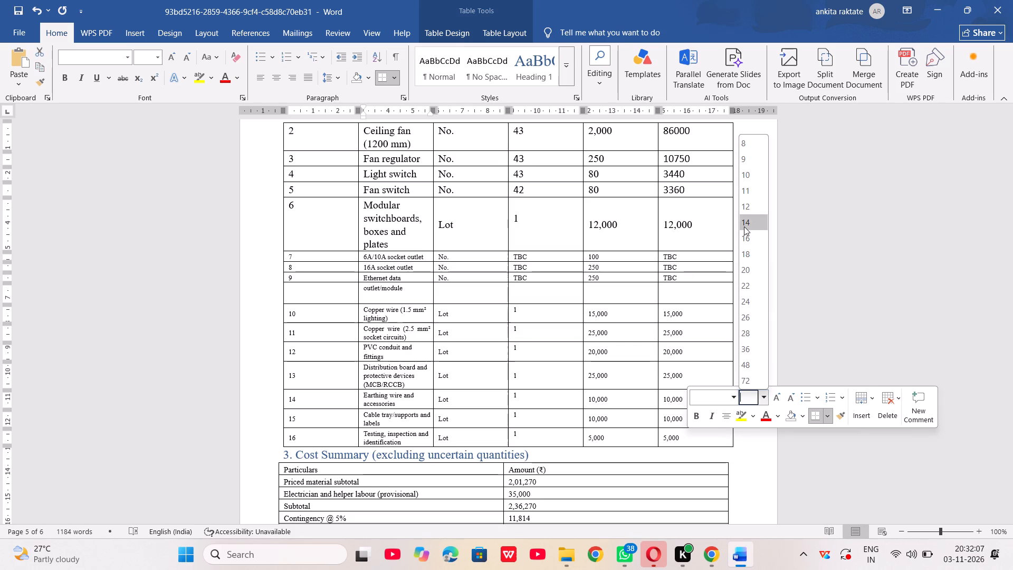
{"action": "left_click", "coordinate": [744, 224]}
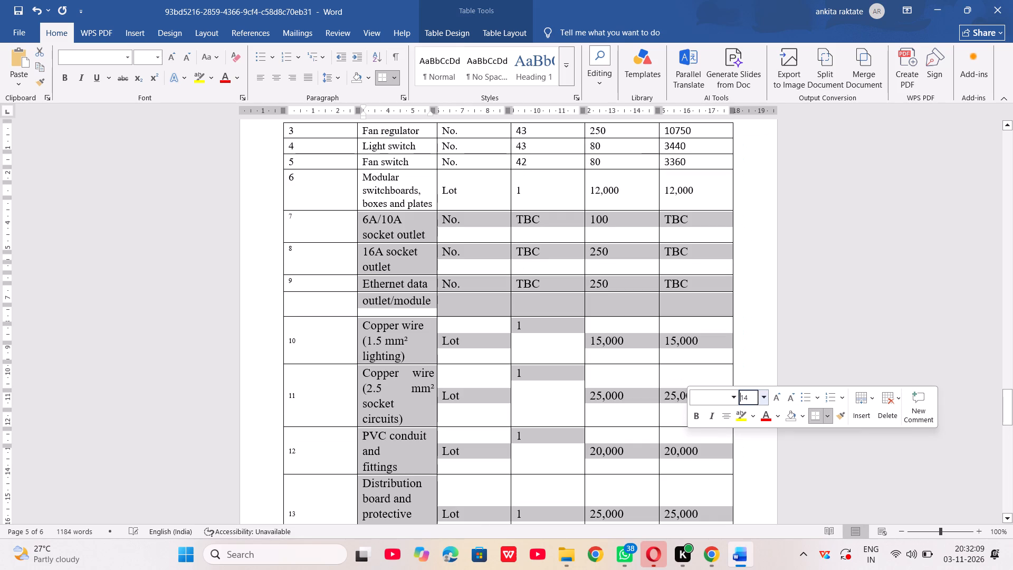
{"action": "left_click", "coordinate": [742, 261]}
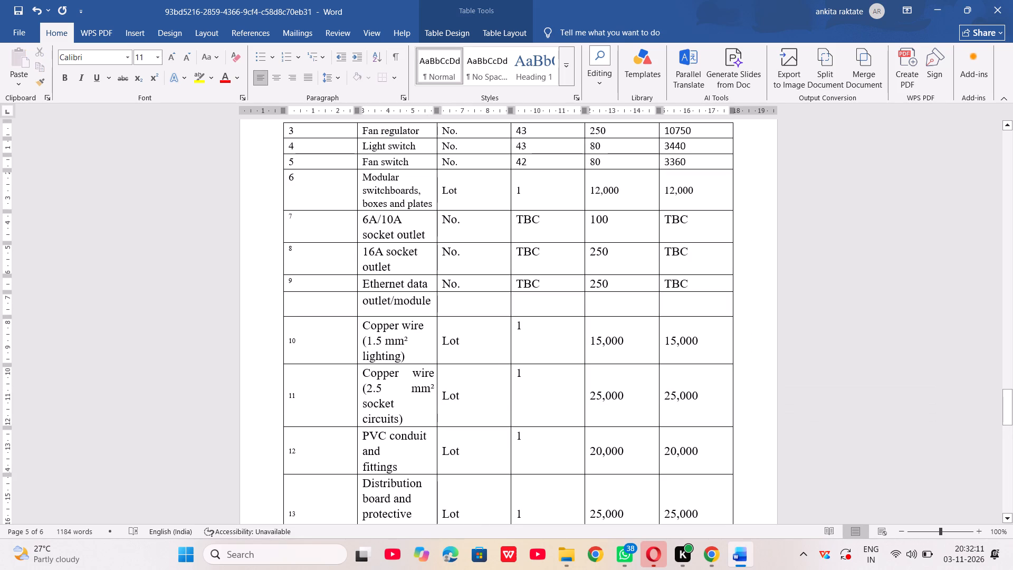
Set the font size to 12 for the item, unit, quantity, rate and amount cells of bill of quantities rows 3 to 16.
{"action": "scroll", "coordinate": [529, 263], "scroll_direction": "up", "scroll_amount": 4}
{"action": "left_click_drag", "start_coordinate": [367, 256], "coordinate": [493, 382]}
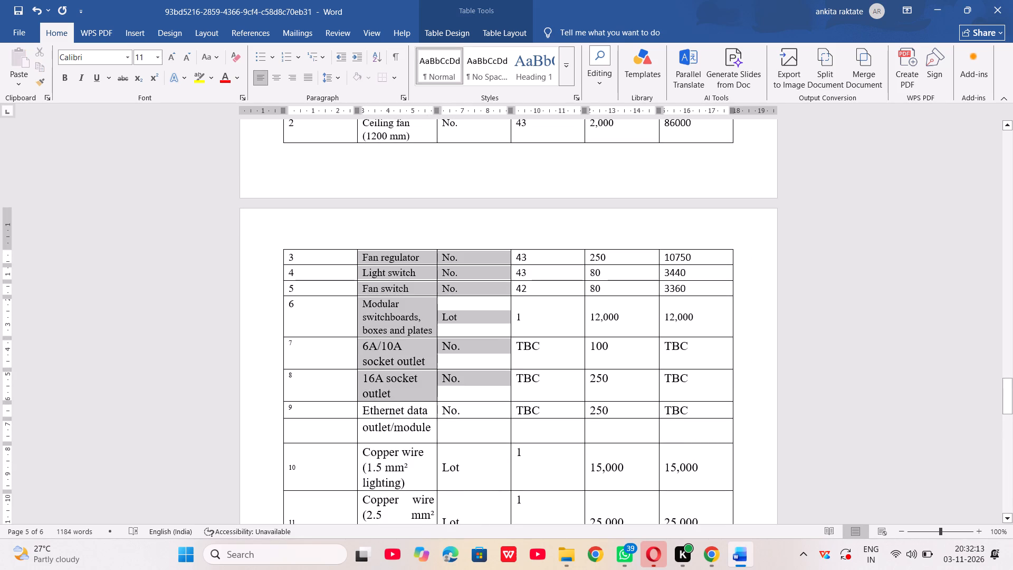
{"action": "left_click_drag", "start_coordinate": [493, 382], "coordinate": [636, 484]}
{"action": "scroll", "coordinate": [520, 446], "scroll_direction": "down", "scroll_amount": 4}
{"action": "scroll", "coordinate": [636, 484], "scroll_direction": "down", "scroll_amount": 2}
{"action": "left_click_drag", "start_coordinate": [636, 484], "coordinate": [668, 489]}
{"action": "scroll", "coordinate": [667, 487], "scroll_direction": "down", "scroll_amount": 4}
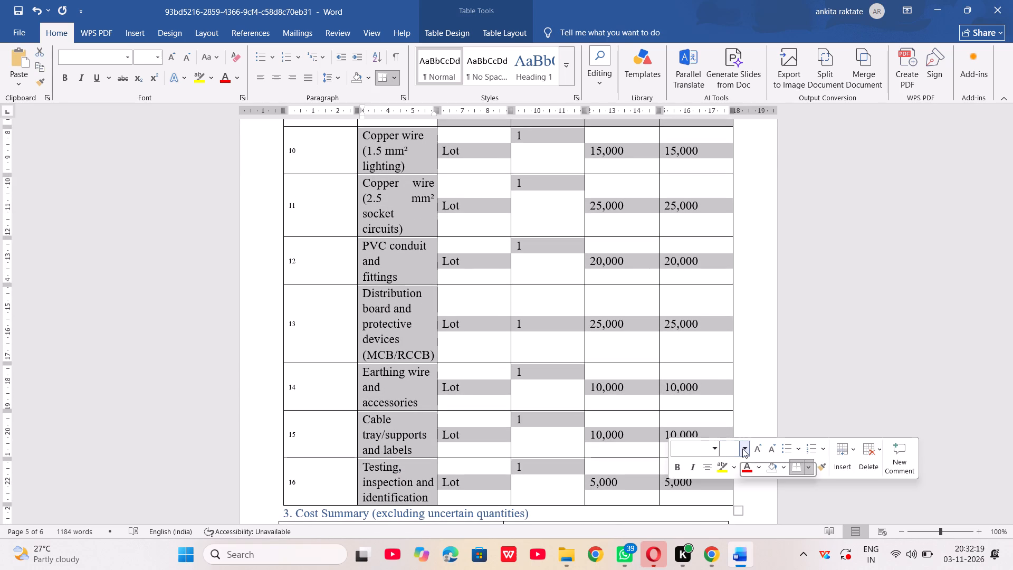
{"action": "left_click", "coordinate": [742, 449]}
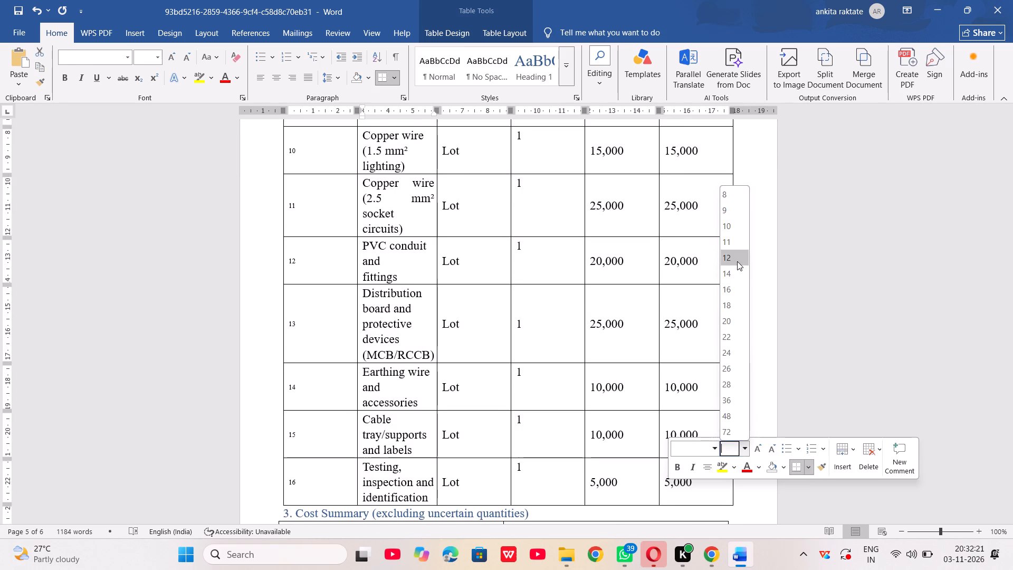
{"action": "left_click", "coordinate": [731, 259]}
{"action": "left_click", "coordinate": [609, 296]}
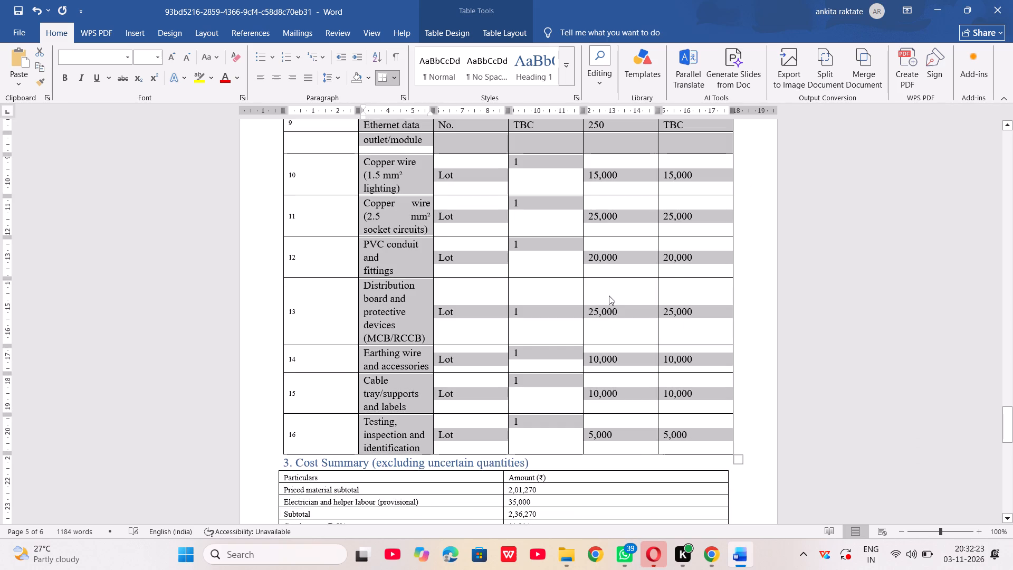
Review the bill of quantities rows and amounts from row 1 to row 16 against the cost summary.
{"action": "scroll", "coordinate": [369, 326], "scroll_direction": "down", "scroll_amount": 5}
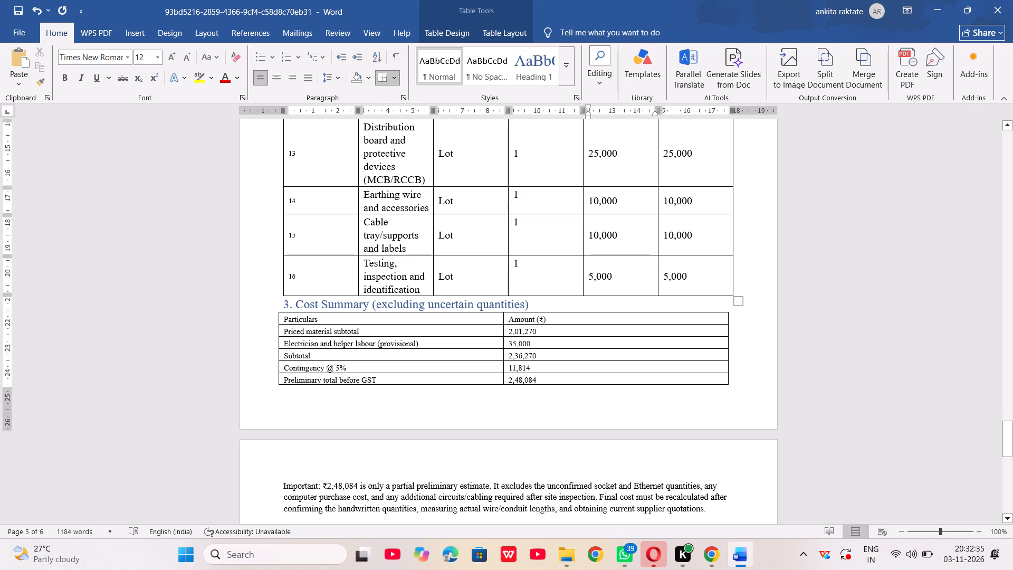
{"action": "scroll", "coordinate": [651, 250], "scroll_direction": "up", "scroll_amount": 7}
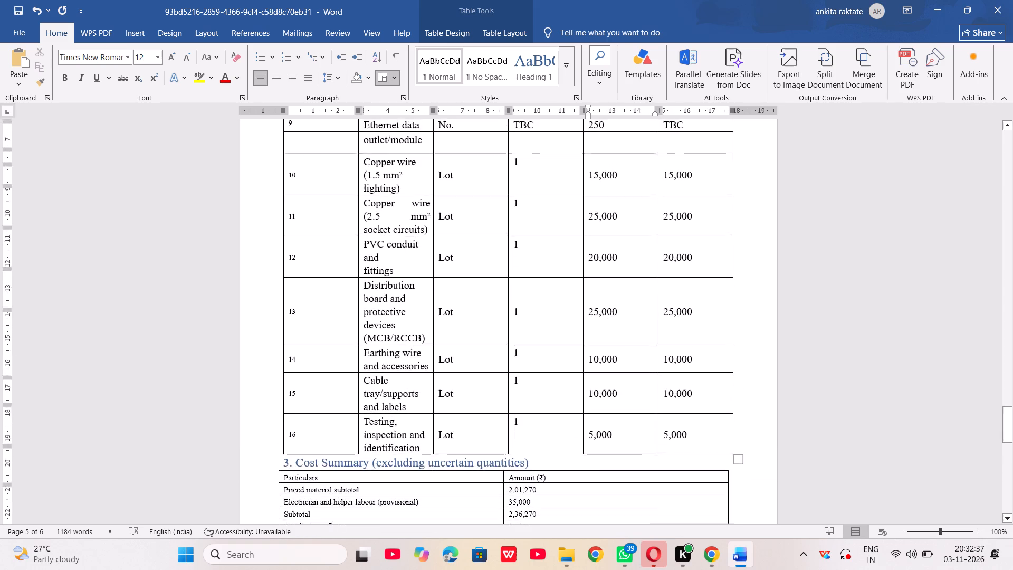
{"action": "scroll", "coordinate": [651, 250], "scroll_direction": "up", "scroll_amount": 6}
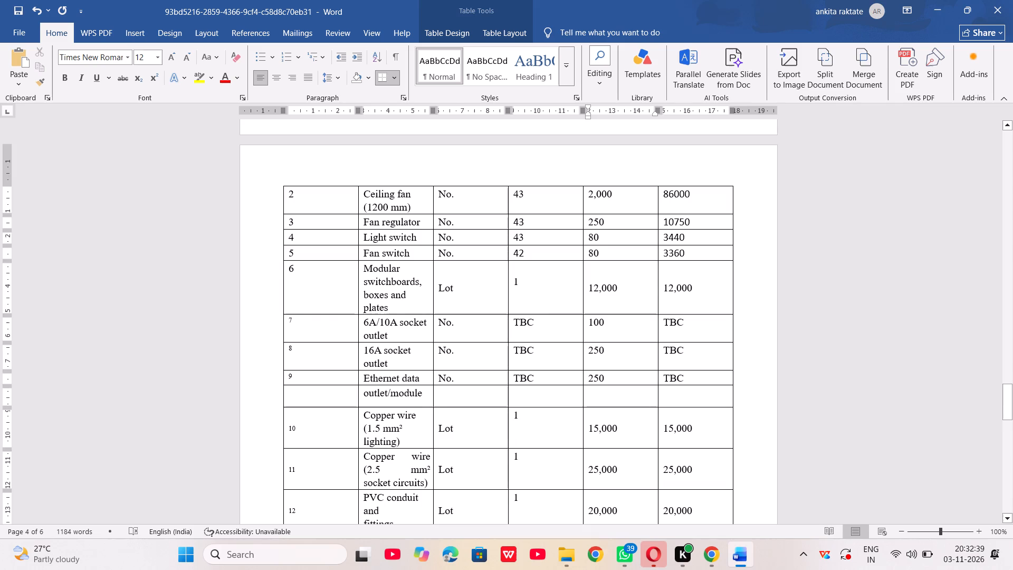
{"action": "scroll", "coordinate": [651, 250], "scroll_direction": "up", "scroll_amount": 7}
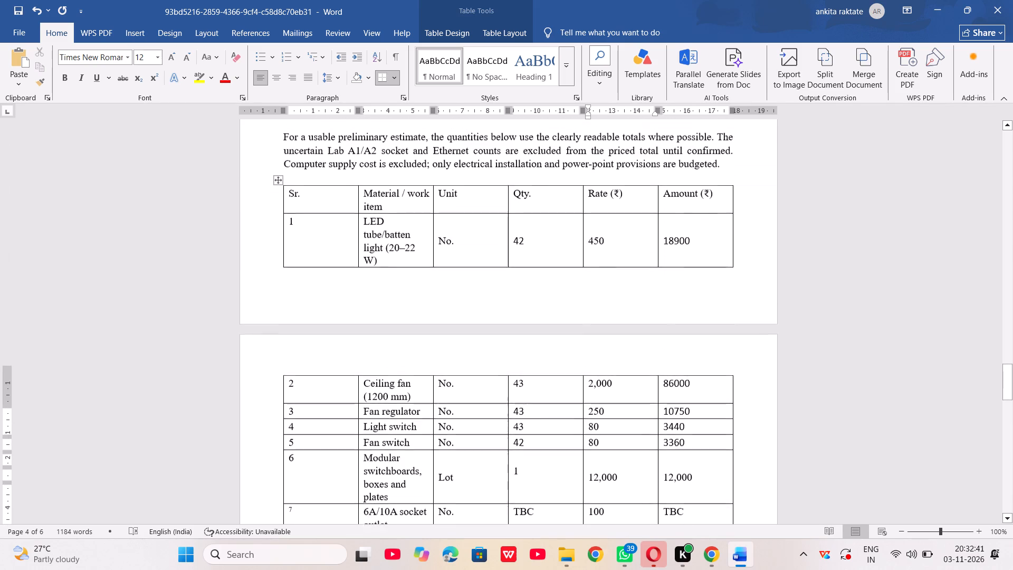
{"action": "scroll", "coordinate": [651, 250], "scroll_direction": "down", "scroll_amount": 2}
{"action": "scroll", "coordinate": [568, 261], "scroll_direction": "down", "scroll_amount": 1}
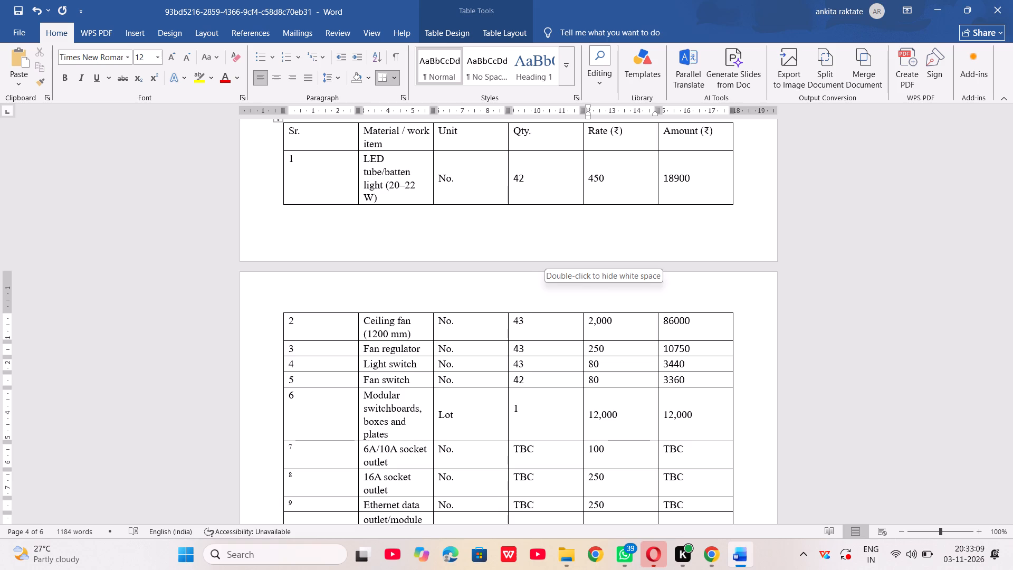
{"action": "scroll", "coordinate": [549, 264], "scroll_direction": "down", "scroll_amount": 3}
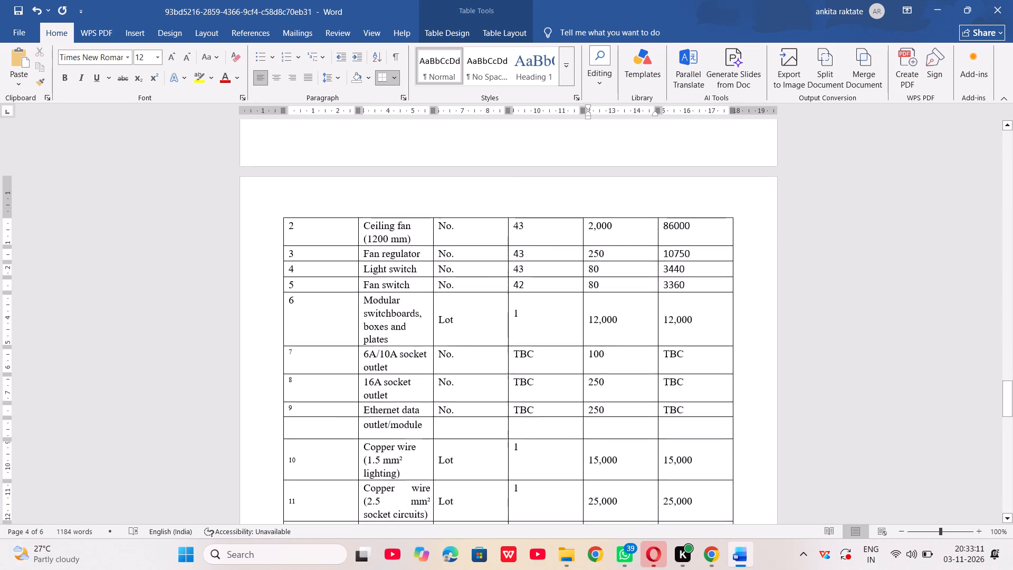
{"action": "scroll", "coordinate": [549, 264], "scroll_direction": "down", "scroll_amount": 2}
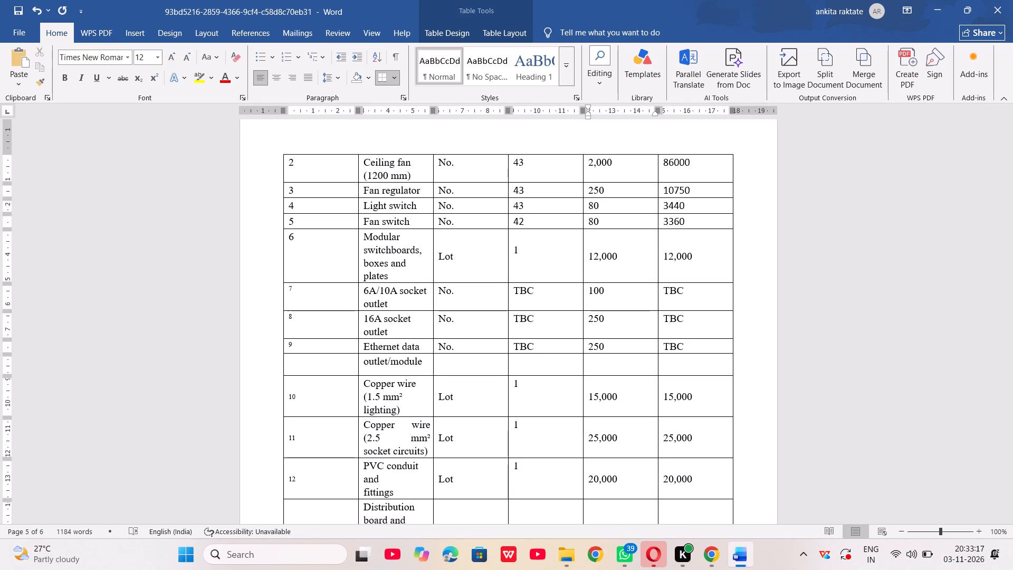
{"action": "scroll", "coordinate": [549, 264], "scroll_direction": "down", "scroll_amount": 4}
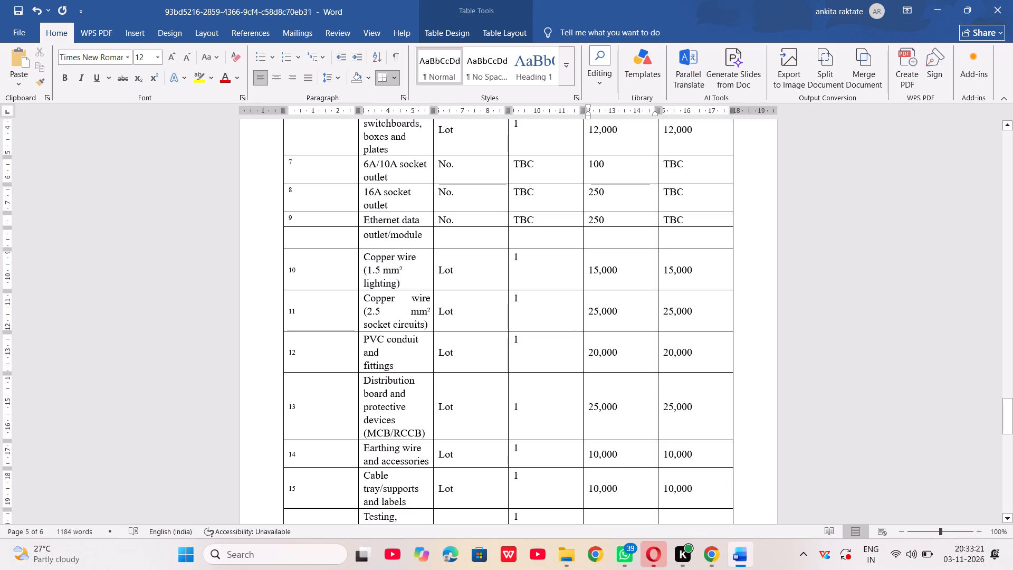
{"action": "scroll", "coordinate": [542, 265], "scroll_direction": "down", "scroll_amount": 2}
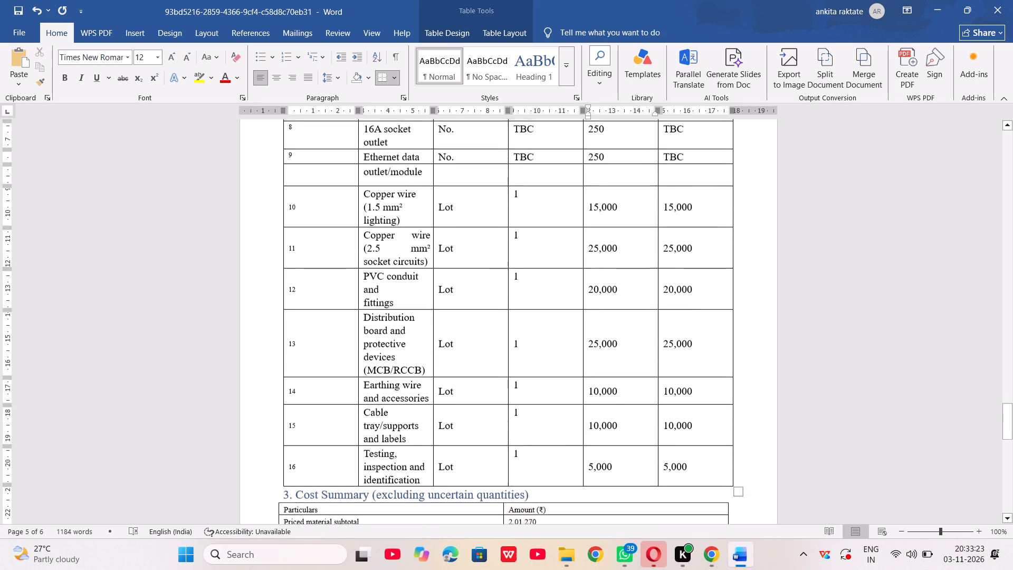
{"action": "scroll", "coordinate": [542, 265], "scroll_direction": "down", "scroll_amount": 1}
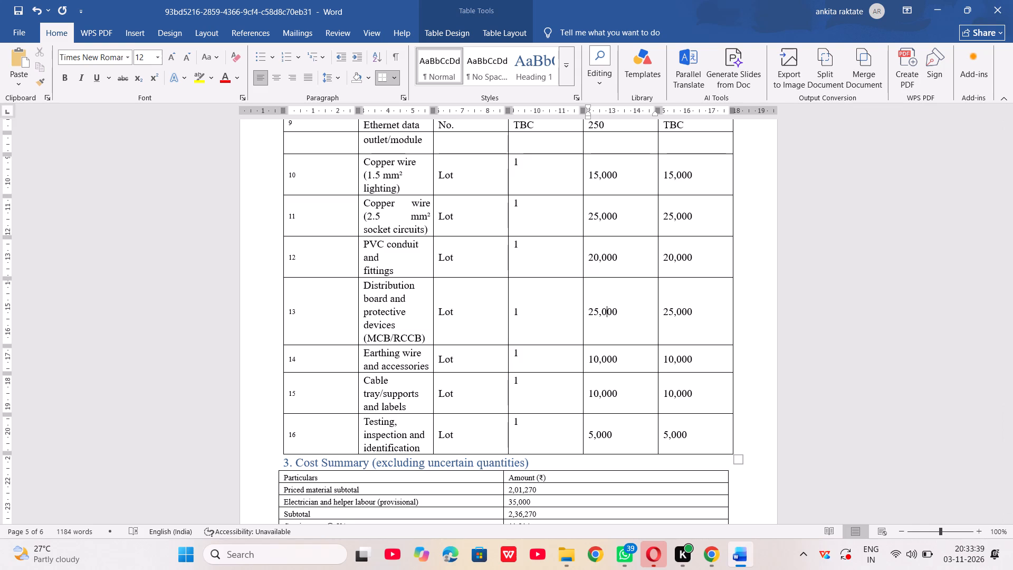
{"action": "scroll", "coordinate": [542, 265], "scroll_direction": "down", "scroll_amount": 2}
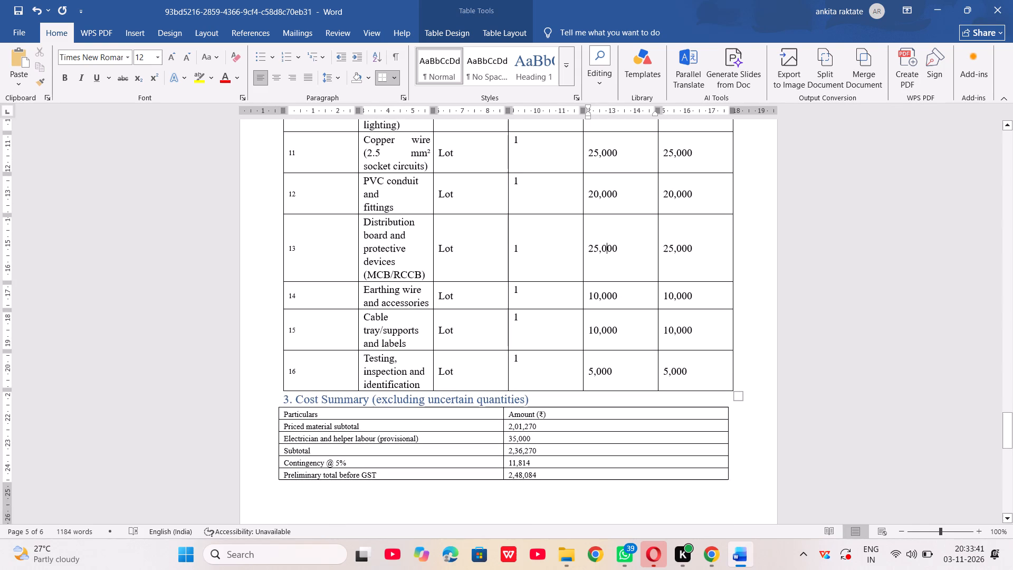
Replace the priced material subtotal amount in the cost summary with 2,44450.
{"action": "left_click", "coordinate": [561, 431]}
{"action": "key", "text": "BackSpace"}
{"action": "key", "text": "BackSpace"}
{"action": "key", "text": "BackSpace"}
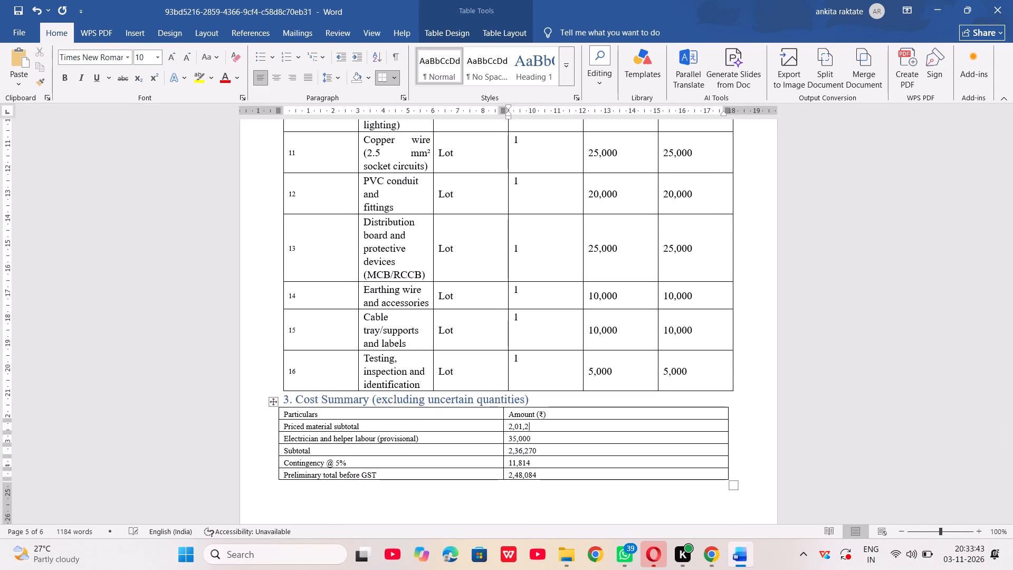
{"action": "key", "text": "BackSpace"}
{"action": "key", "text": "BackSpace"}
{"action": "key", "text": "BackSpace"}
{"action": "key", "text": "BackSpace"}
{"action": "type", "text": "44"}
{"action": "type", "text": "45"}
{"action": "key", "text": "0"}
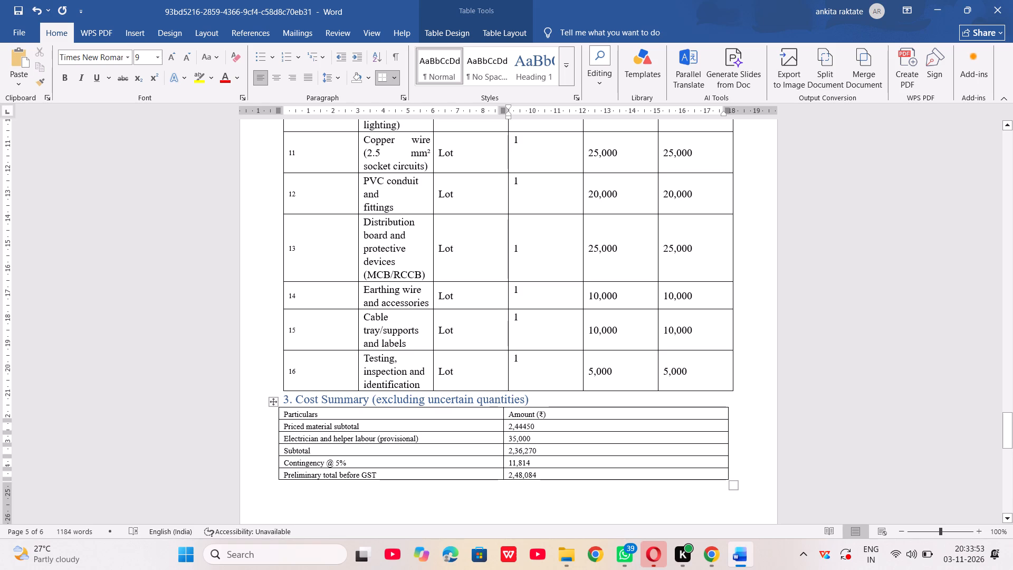
Copy the whole priced material subtotal amount from the cost summary.
{"action": "left_click_drag", "start_coordinate": [546, 428], "coordinate": [524, 431]}
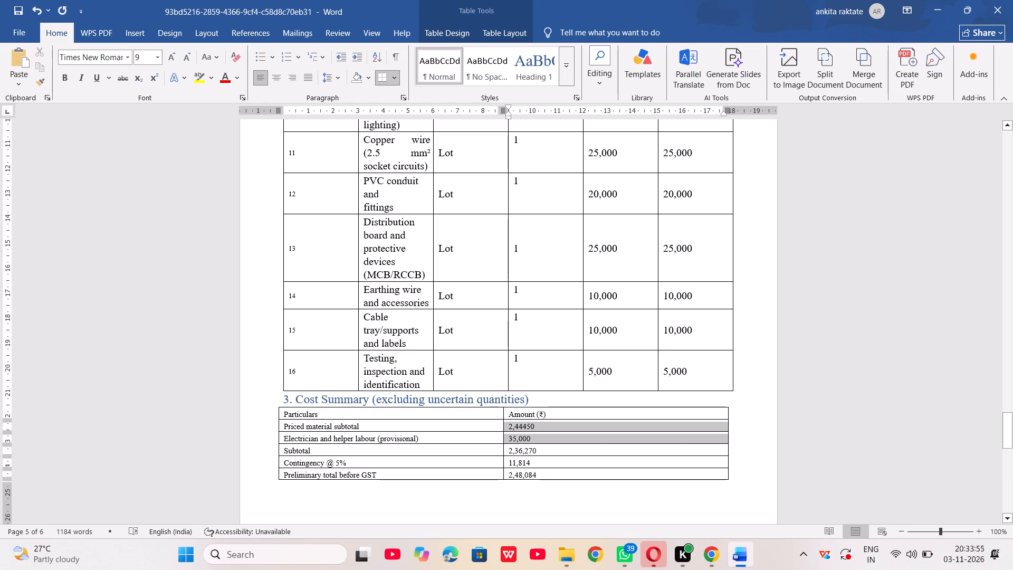
{"action": "left_click_drag", "start_coordinate": [524, 431], "coordinate": [522, 427]}
{"action": "left_click", "coordinate": [511, 426]}
{"action": "left_click", "coordinate": [511, 426]}
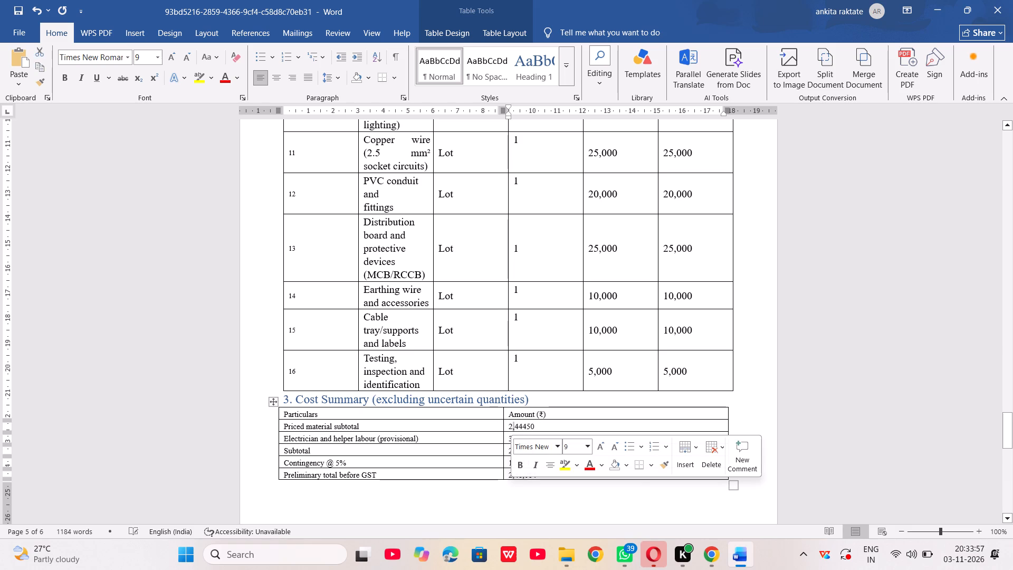
{"action": "left_click_drag", "start_coordinate": [510, 425], "coordinate": [538, 426]}
{"action": "key", "text": "ctrl+c"}
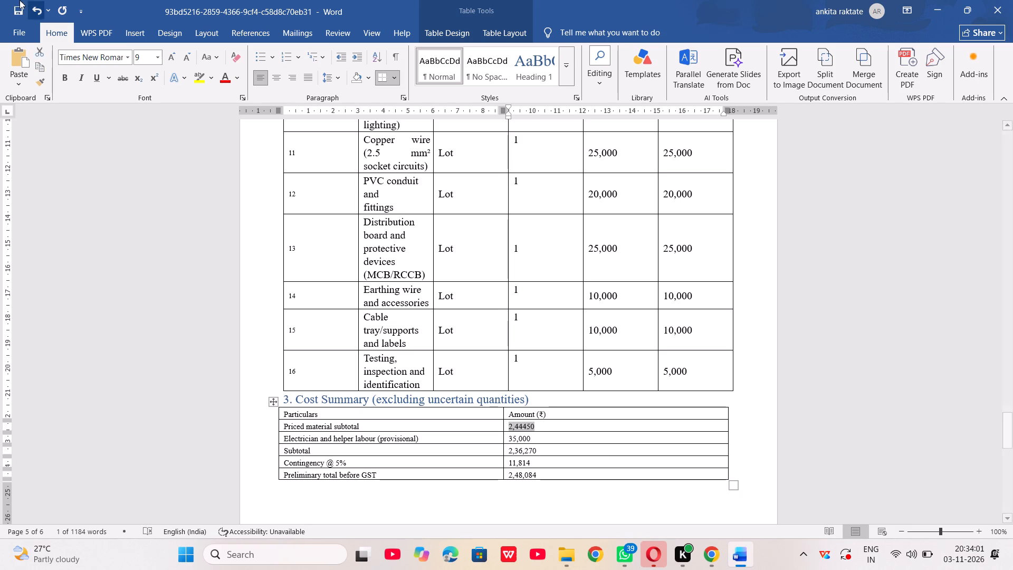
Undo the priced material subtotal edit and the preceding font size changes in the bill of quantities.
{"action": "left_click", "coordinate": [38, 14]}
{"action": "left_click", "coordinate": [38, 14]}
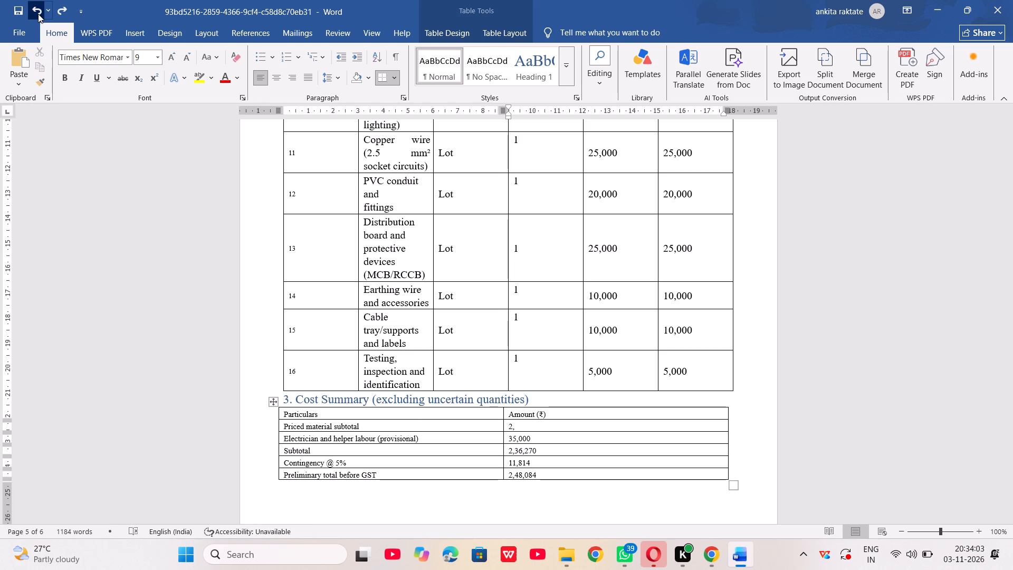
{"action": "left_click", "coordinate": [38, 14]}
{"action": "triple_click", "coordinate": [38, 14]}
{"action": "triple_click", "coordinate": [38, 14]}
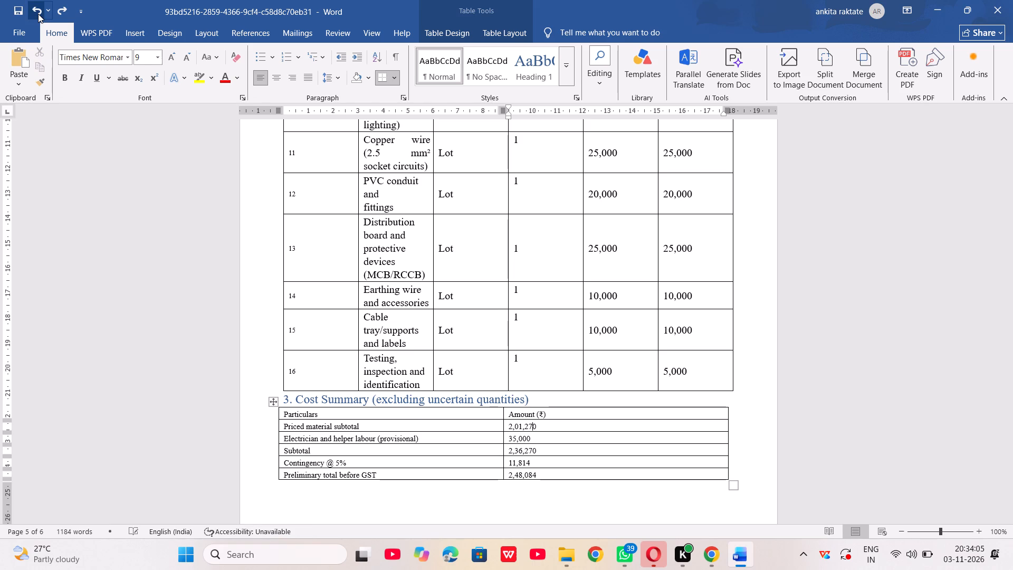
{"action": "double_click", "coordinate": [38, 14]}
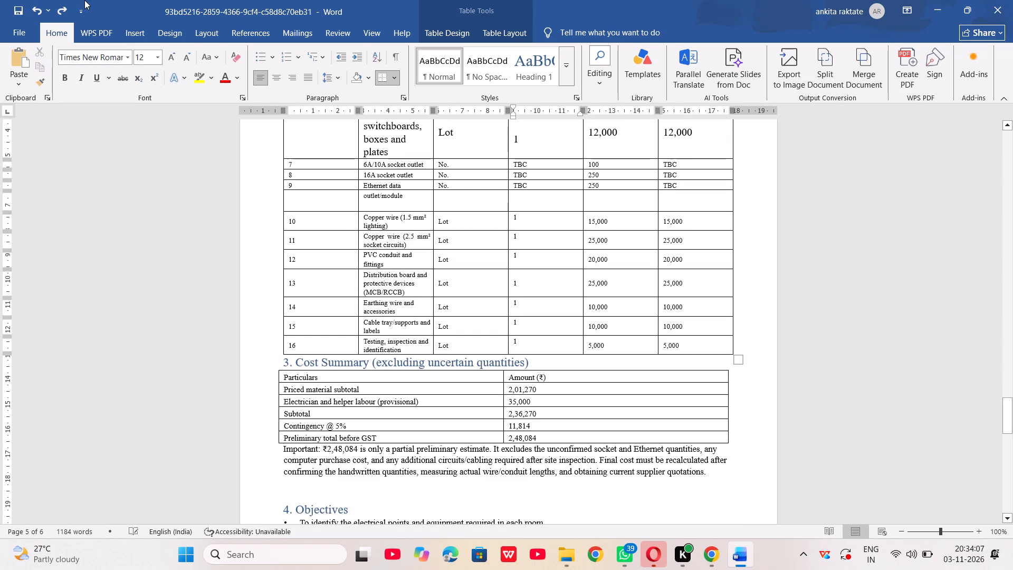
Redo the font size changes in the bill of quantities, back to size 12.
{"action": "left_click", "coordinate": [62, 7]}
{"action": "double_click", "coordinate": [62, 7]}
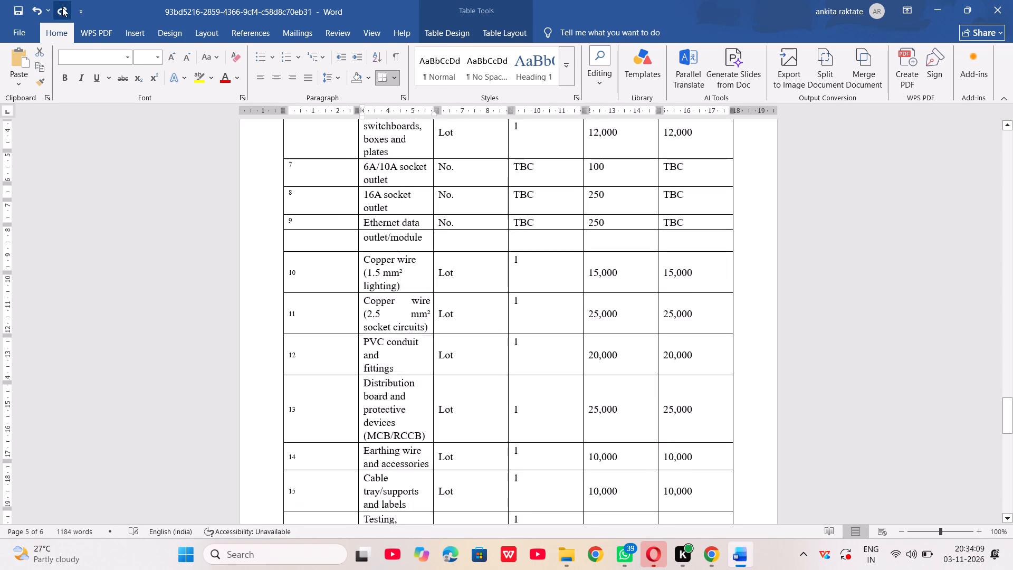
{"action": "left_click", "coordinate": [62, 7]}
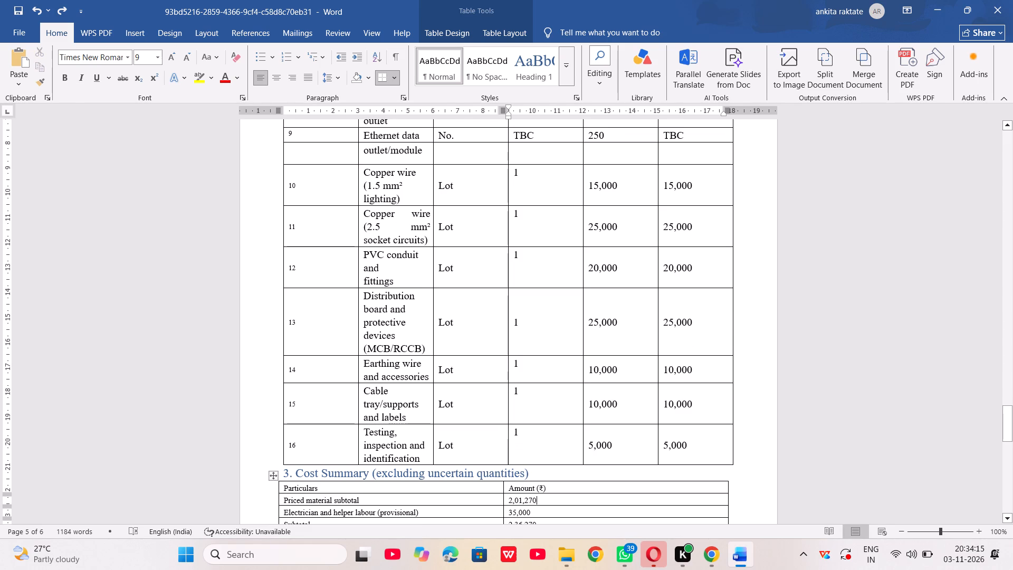
Replace the priced material subtotal amount in the cost summary with the copied value 2,44450.
{"action": "left_click_drag", "start_coordinate": [543, 501], "coordinate": [509, 499]}
{"action": "key", "text": "BackSpace"}
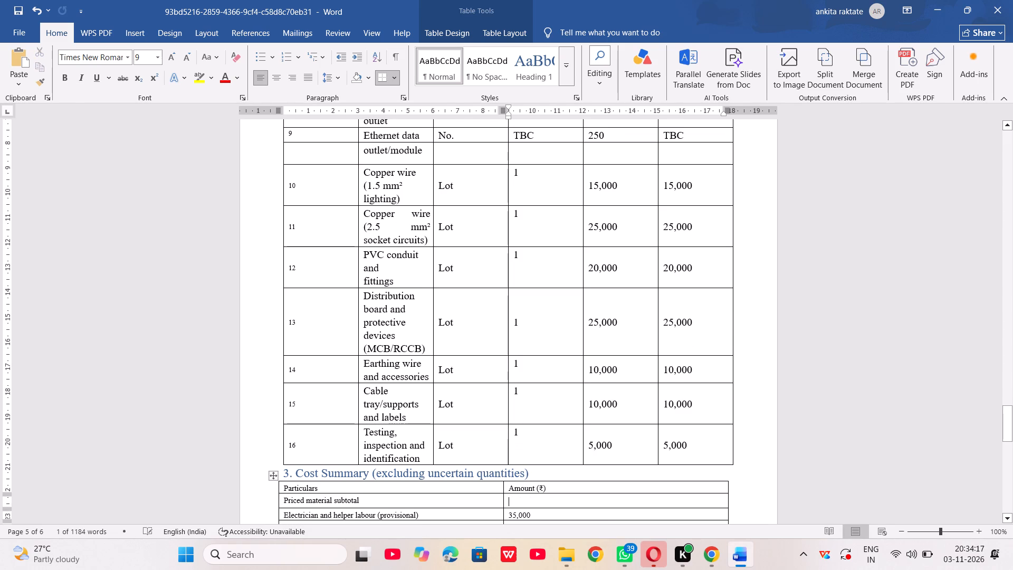
{"action": "key", "text": "ctrl+v"}
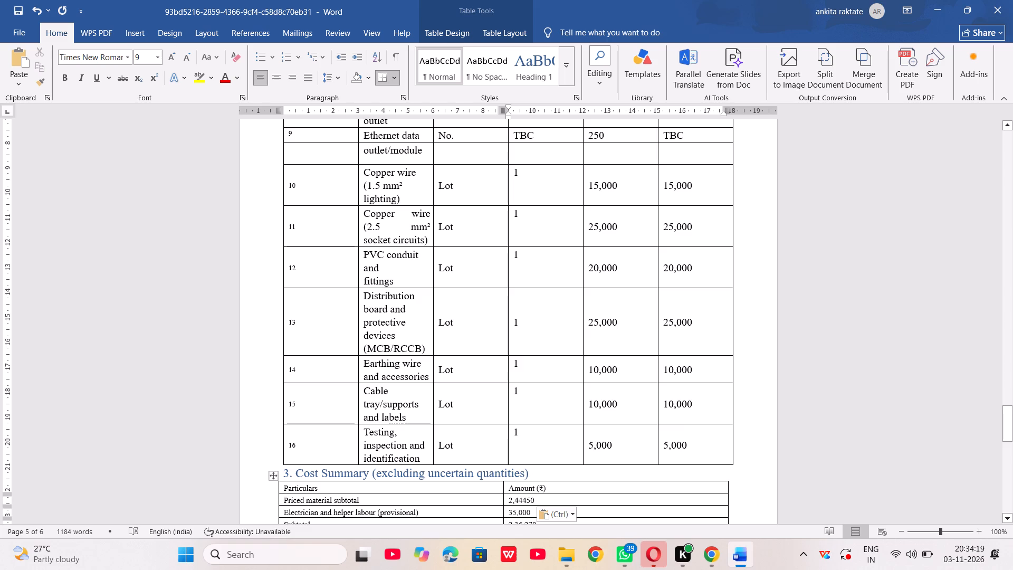
Replace the Subtotal amount in the cost summary table with 279450.
{"action": "scroll", "coordinate": [495, 476], "scroll_direction": "down", "scroll_amount": 7}
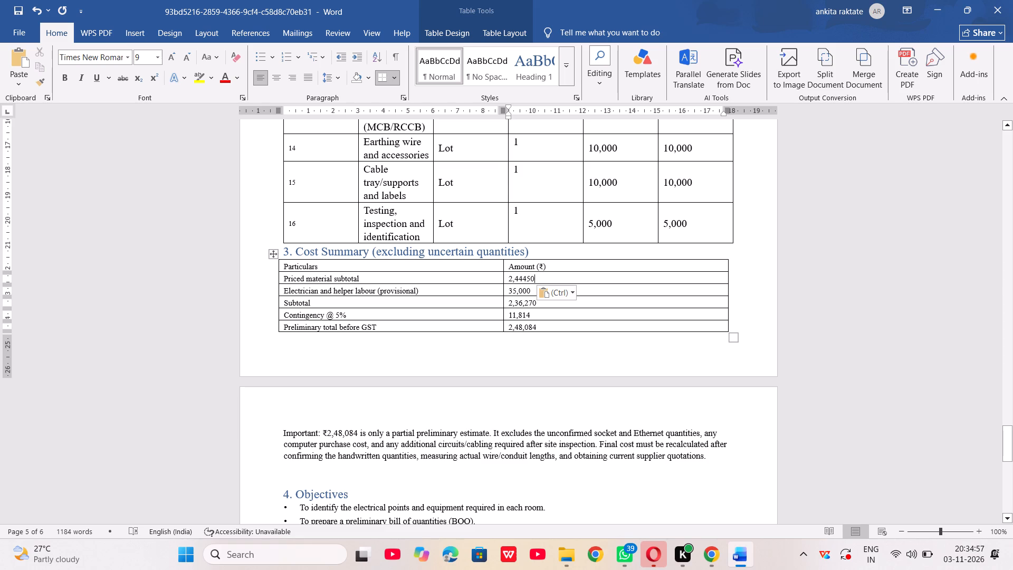
{"action": "left_click", "coordinate": [530, 306]}
{"action": "left_click", "coordinate": [543, 304]}
{"action": "key", "text": "BackSpace"}
{"action": "key", "text": "BackSpace"}
{"action": "key", "text": "BackSpace"}
{"action": "key", "text": "BackSpace"}
{"action": "key", "text": "BackSpace"}
{"action": "key", "text": "BackSpace"}
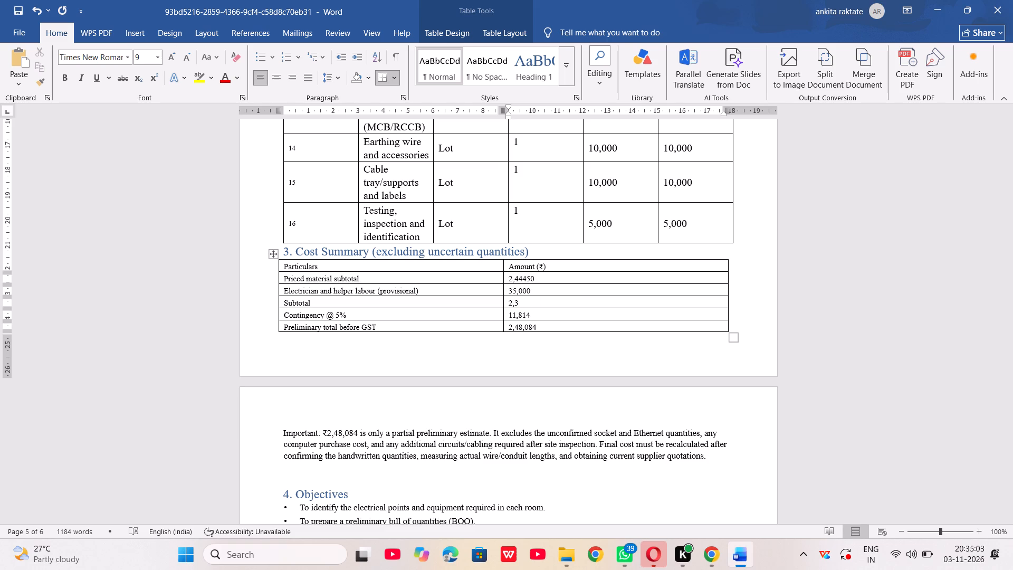
{"action": "key", "text": "BackSpace"}
{"action": "key", "text": "BackSpace"}
{"action": "type", "text": "79"}
{"action": "type", "text": "450"}
Set all text in the cost summary table to font size 12.
{"action": "scroll", "coordinate": [543, 304], "scroll_direction": "down", "scroll_amount": 3}
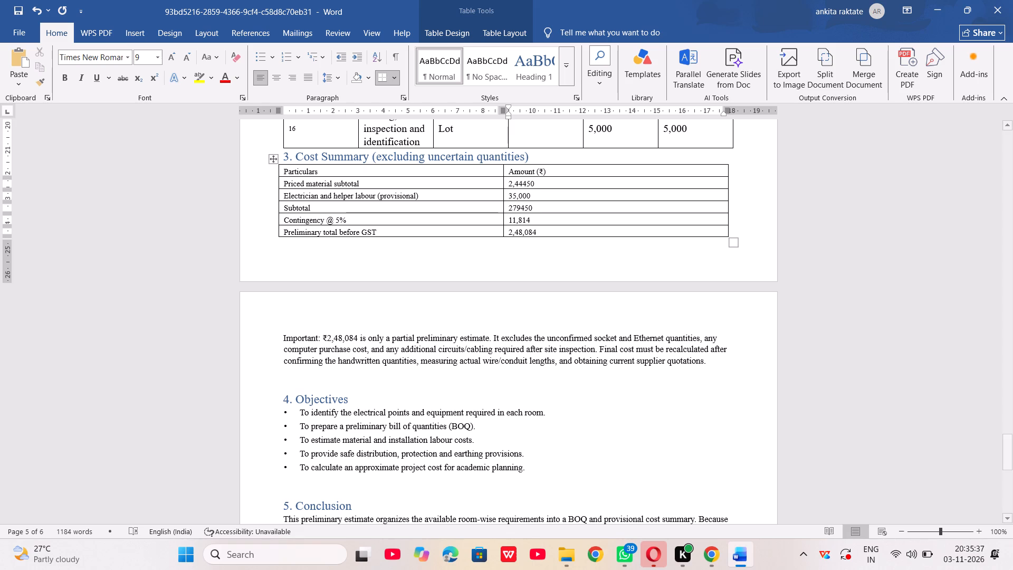
{"action": "scroll", "coordinate": [338, 385], "scroll_direction": "up", "scroll_amount": 15}
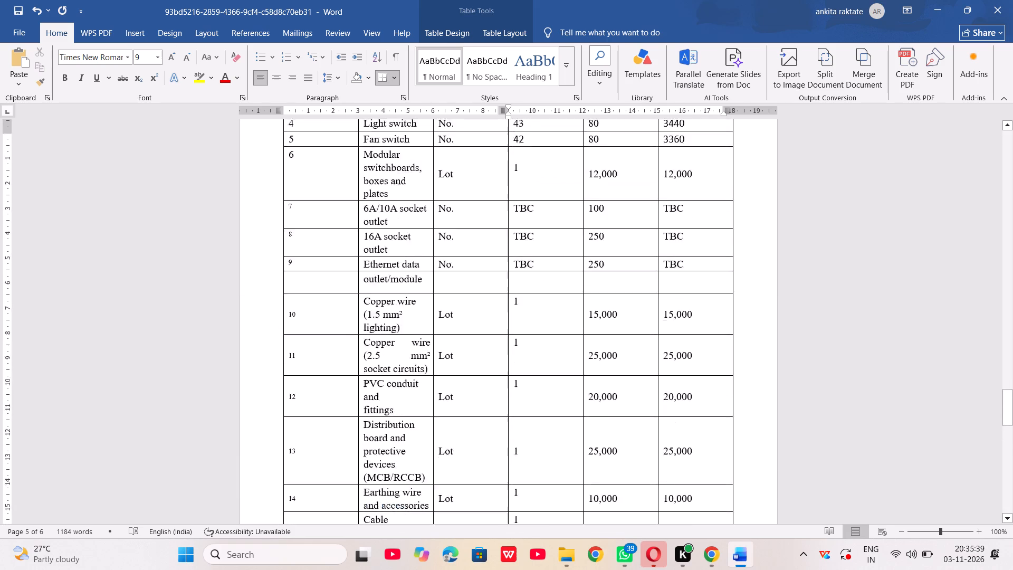
{"action": "scroll", "coordinate": [336, 385], "scroll_direction": "up", "scroll_amount": 11}
{"action": "scroll", "coordinate": [335, 384], "scroll_direction": "down", "scroll_amount": 20}
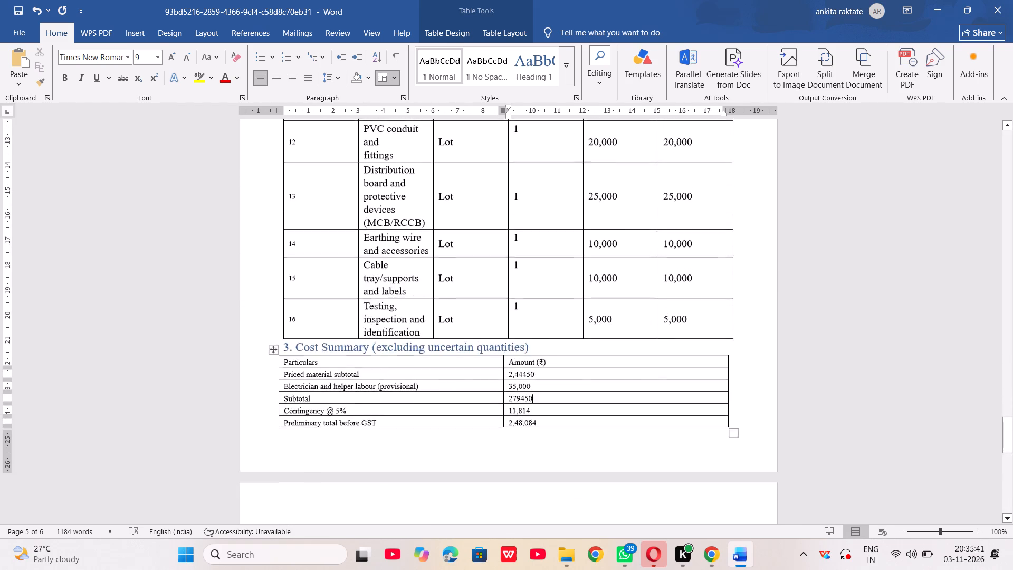
{"action": "scroll", "coordinate": [335, 384], "scroll_direction": "down", "scroll_amount": 1}
{"action": "left_click_drag", "start_coordinate": [292, 312], "coordinate": [408, 320]}
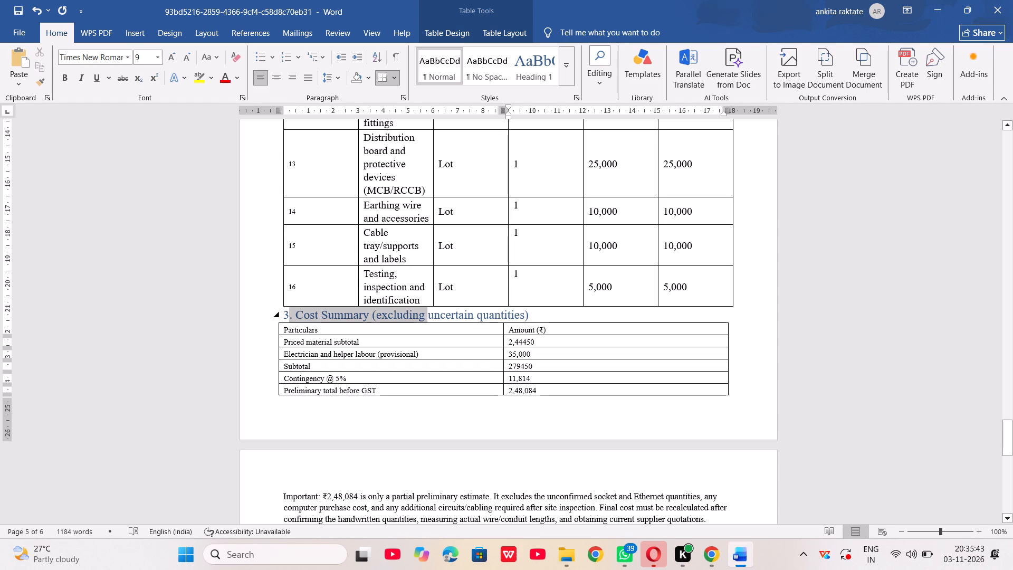
{"action": "left_click_drag", "start_coordinate": [408, 320], "coordinate": [538, 318]}
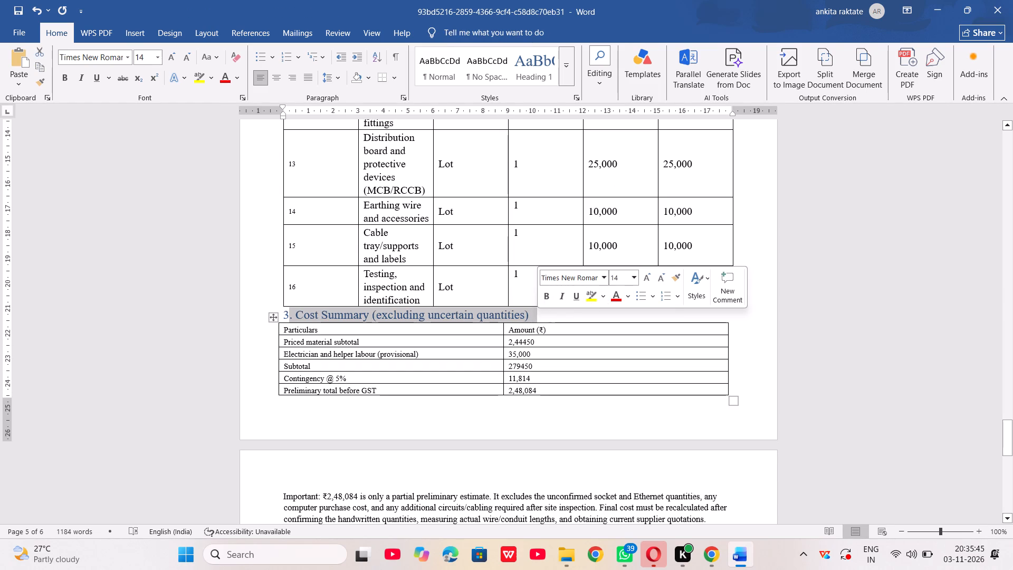
{"action": "left_click", "coordinate": [534, 354]}
{"action": "left_click_drag", "start_coordinate": [285, 330], "coordinate": [529, 385]}
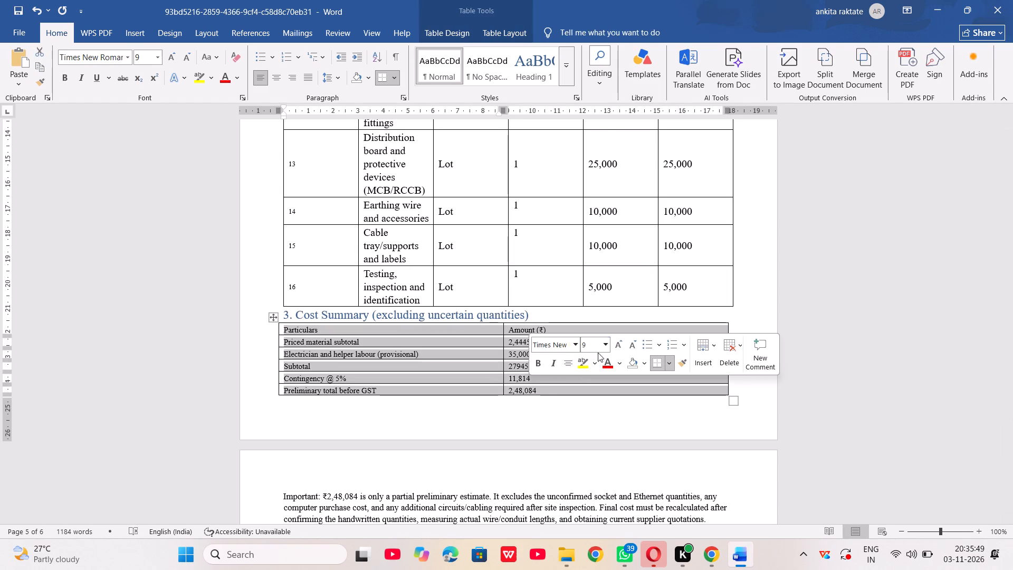
{"action": "left_click", "coordinate": [602, 346]}
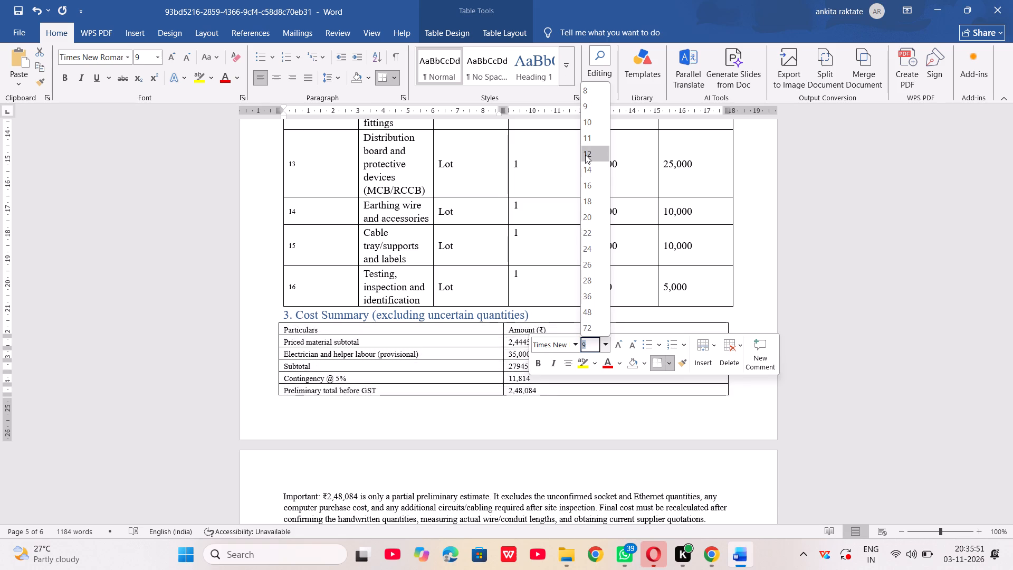
{"action": "left_click", "coordinate": [585, 155]}
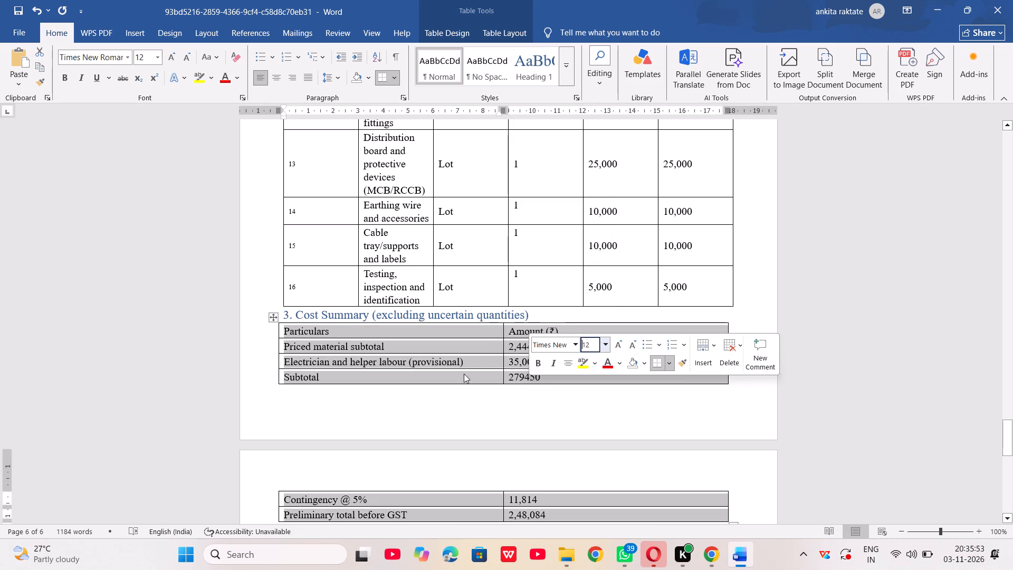
Make the "3. Cost Summary (excluding uncertain quantities)" heading bold.
{"action": "left_click_drag", "start_coordinate": [531, 309], "coordinate": [344, 301]}
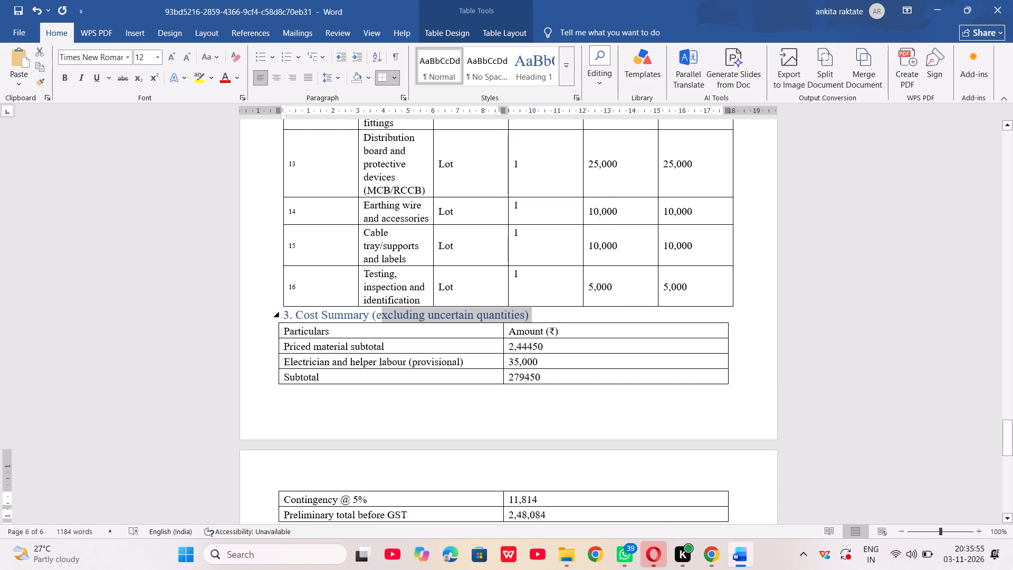
{"action": "left_click_drag", "start_coordinate": [344, 301], "coordinate": [281, 314]}
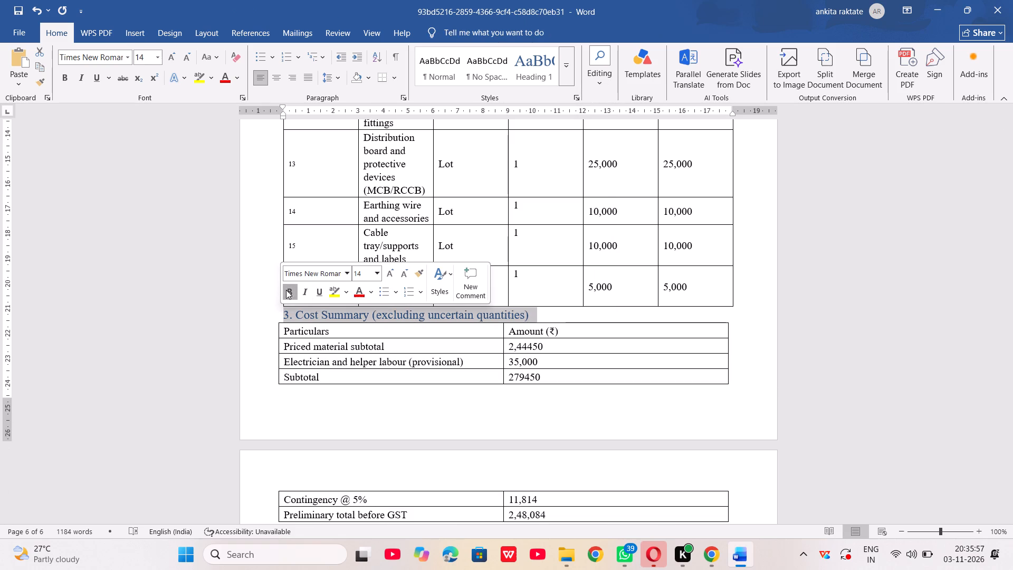
{"action": "left_click", "coordinate": [286, 290]}
{"action": "left_click", "coordinate": [273, 292]}
Set everything from the Contingency @ 5% row through the end of the document to font size 12.
{"action": "scroll", "coordinate": [362, 395], "scroll_direction": "down", "scroll_amount": 7}
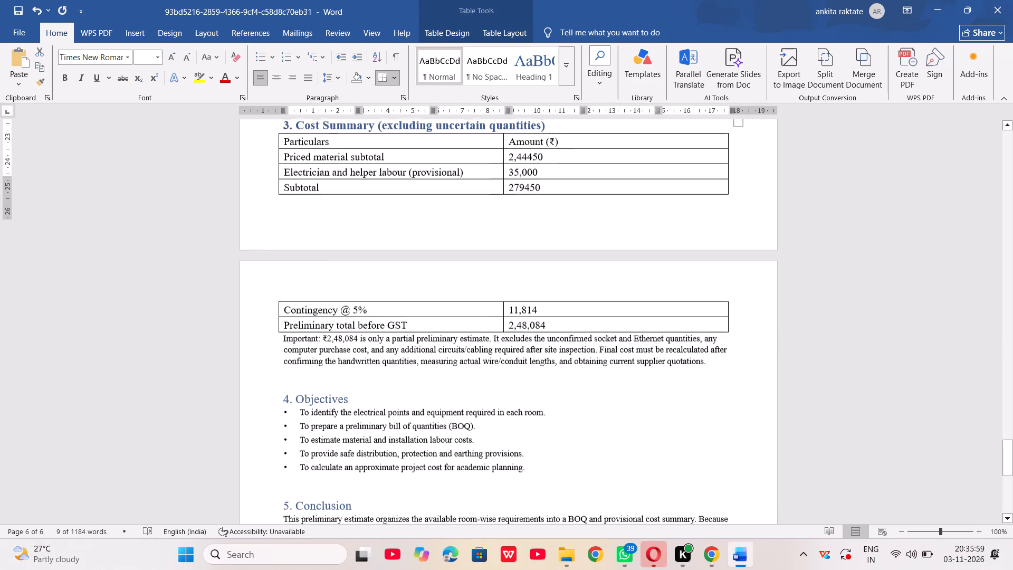
{"action": "left_click_drag", "start_coordinate": [285, 305], "coordinate": [608, 427]}
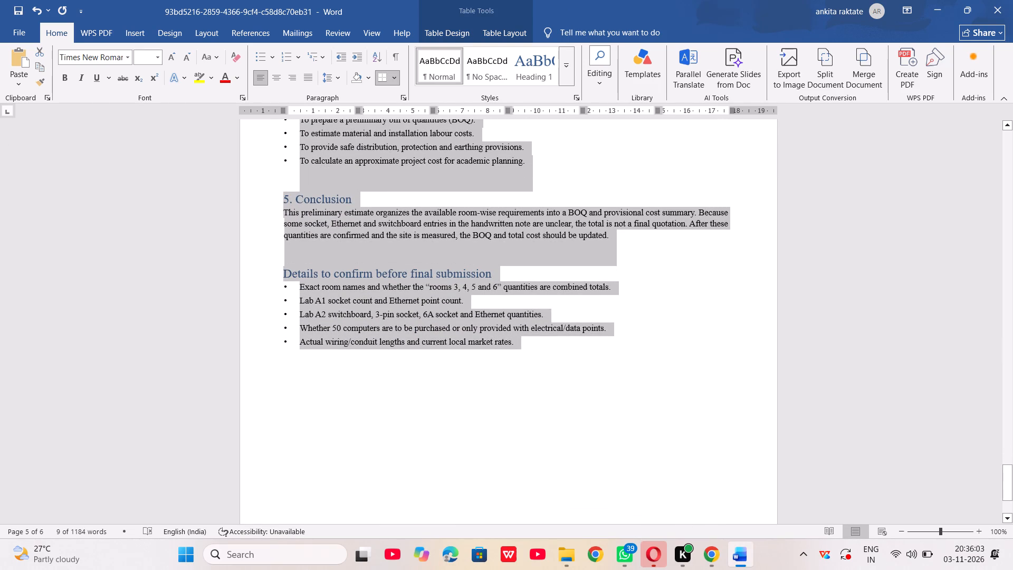
{"action": "left_click_drag", "start_coordinate": [608, 427], "coordinate": [627, 418]}
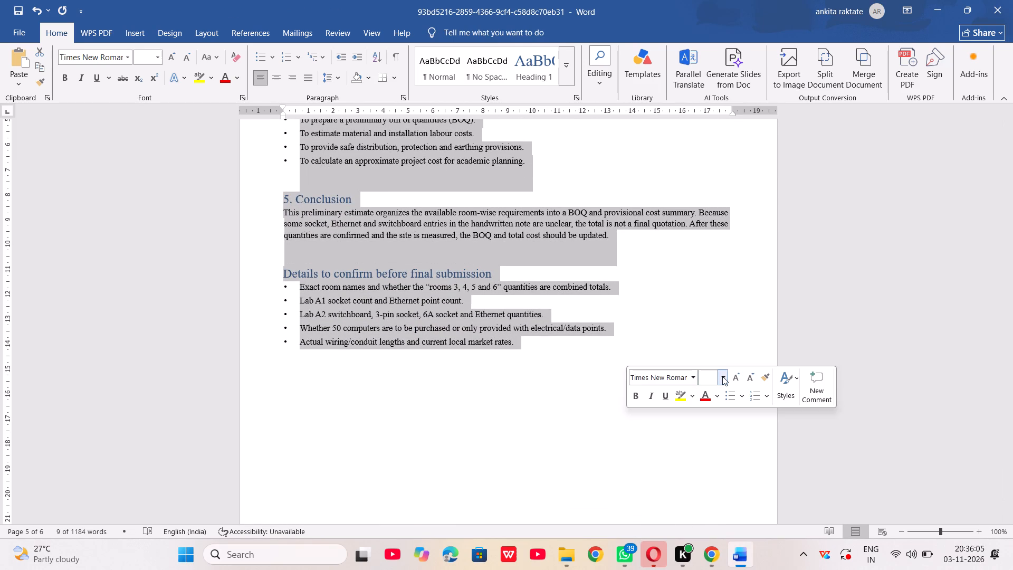
{"action": "left_click", "coordinate": [722, 376]}
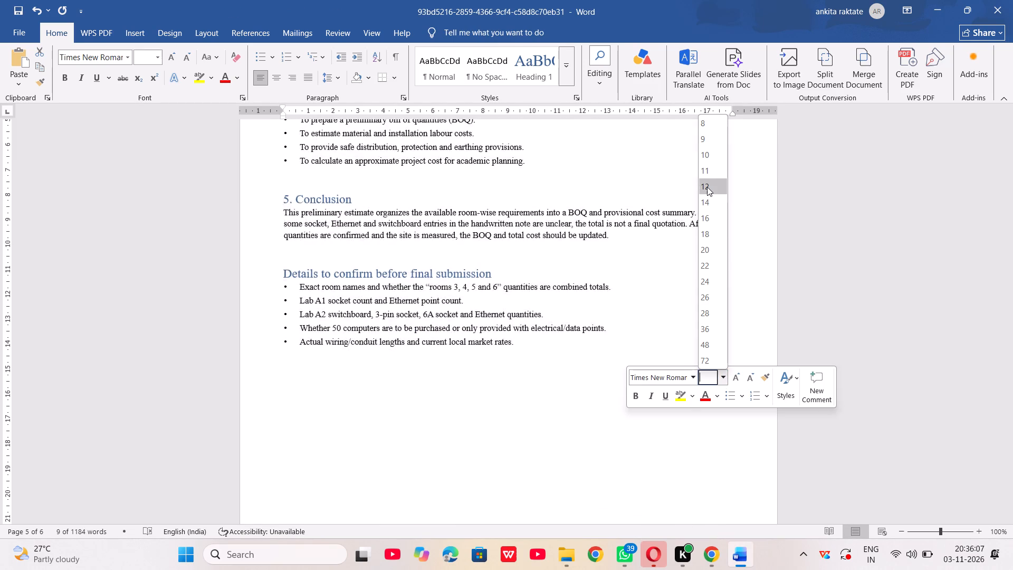
{"action": "left_click", "coordinate": [707, 187]}
{"action": "left_click", "coordinate": [578, 319]}
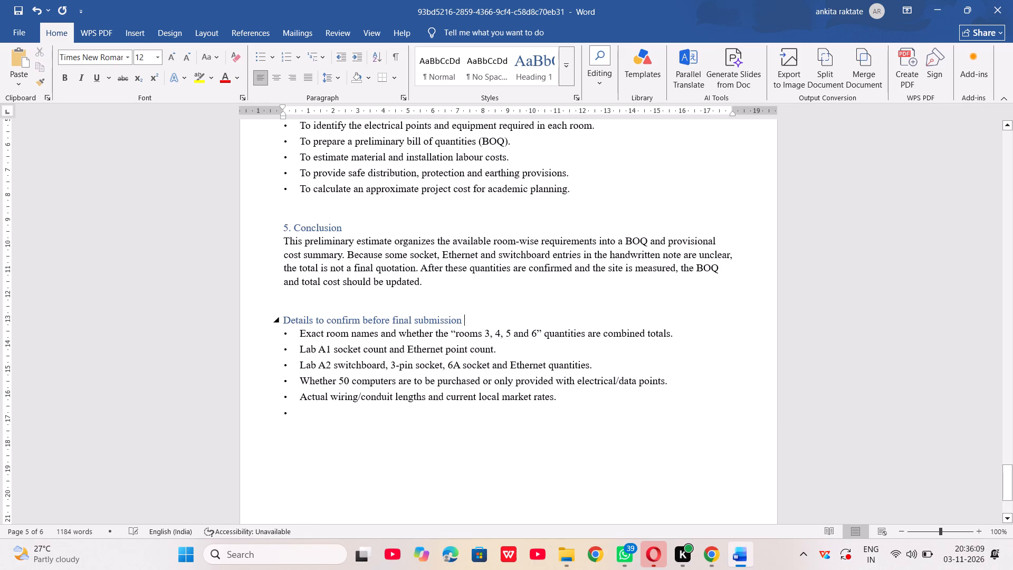
Make the "Details to confirm before final submission" heading bold at font size 14.
{"action": "left_click_drag", "start_coordinate": [470, 324], "coordinate": [288, 321]}
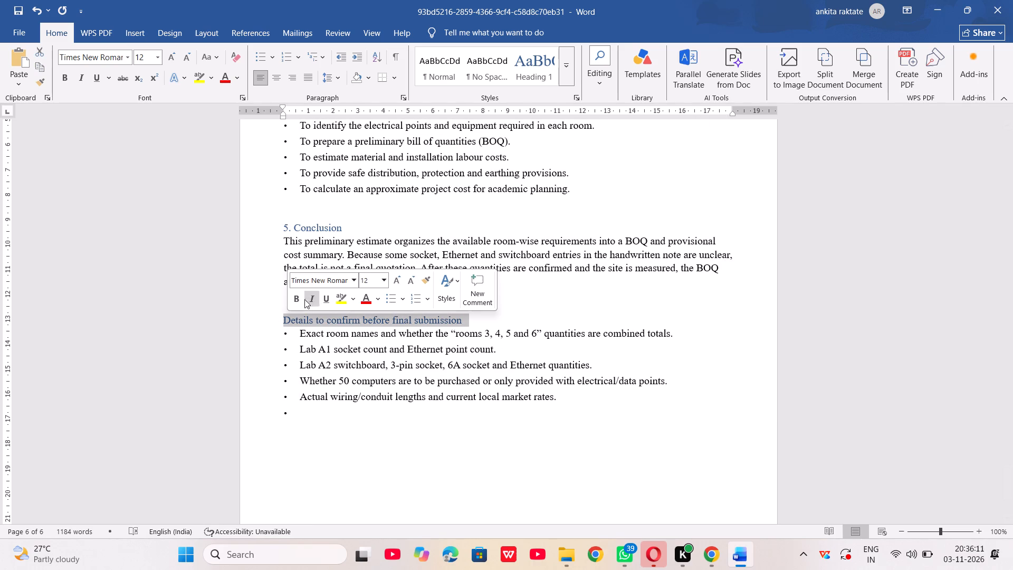
{"action": "left_click", "coordinate": [299, 301]}
{"action": "left_click", "coordinate": [383, 279]}
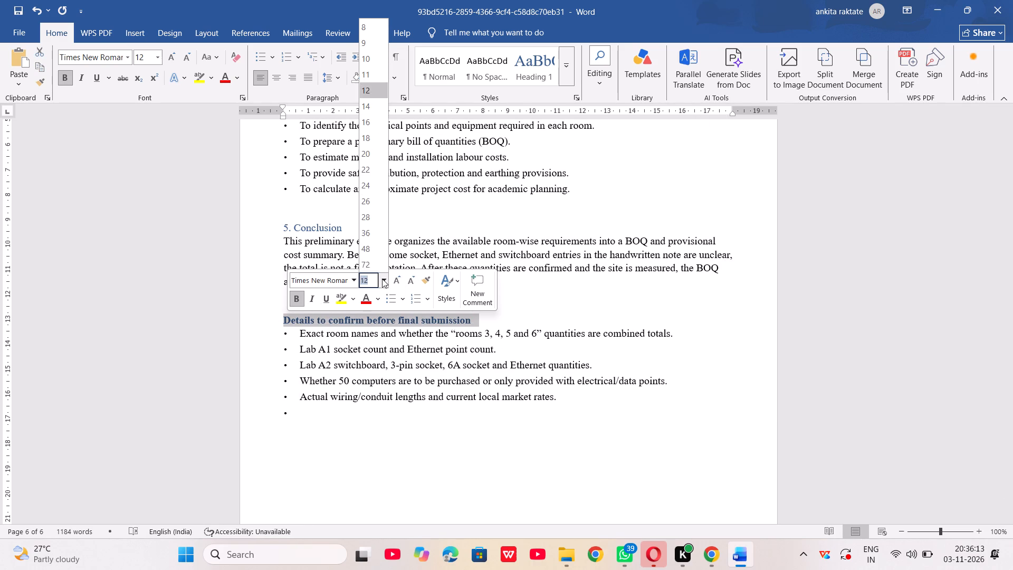
{"action": "left_click", "coordinate": [370, 107]}
Format the "5. Conclusion" heading as bold at font size 14.
{"action": "left_click_drag", "start_coordinate": [368, 229], "coordinate": [282, 232]}
{"action": "left_click", "coordinate": [375, 189]}
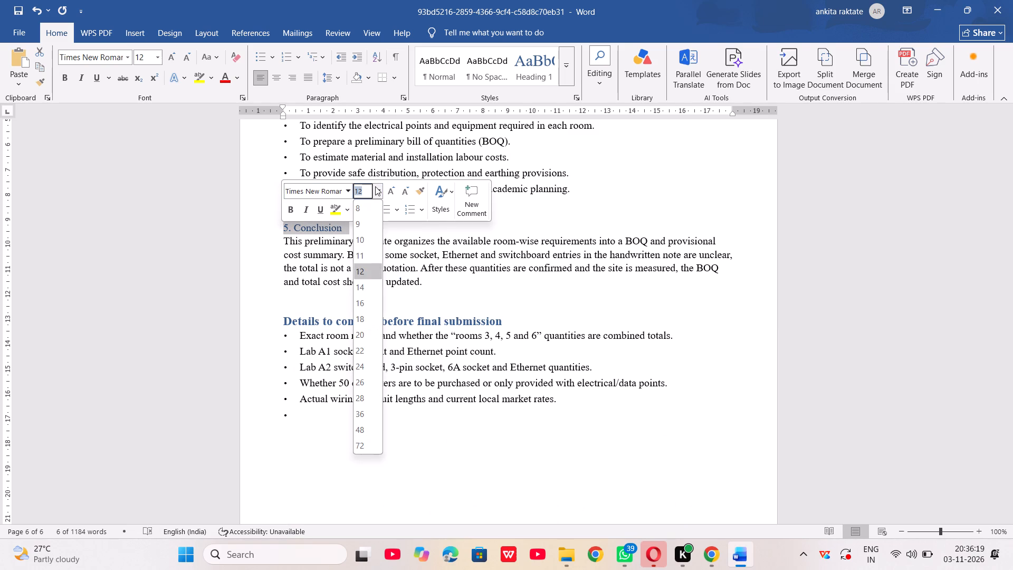
{"action": "left_click", "coordinate": [366, 290]}
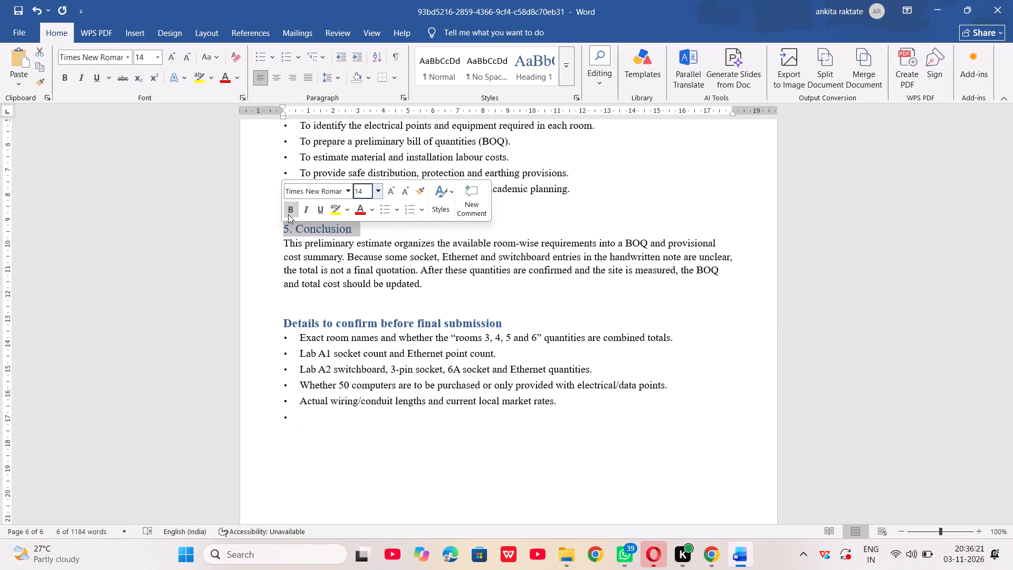
{"action": "left_click", "coordinate": [288, 214]}
{"action": "left_click", "coordinate": [307, 308]}
Insert a blank line between the "5. Conclusion" heading and its paragraph.
{"action": "left_click", "coordinate": [360, 236]}
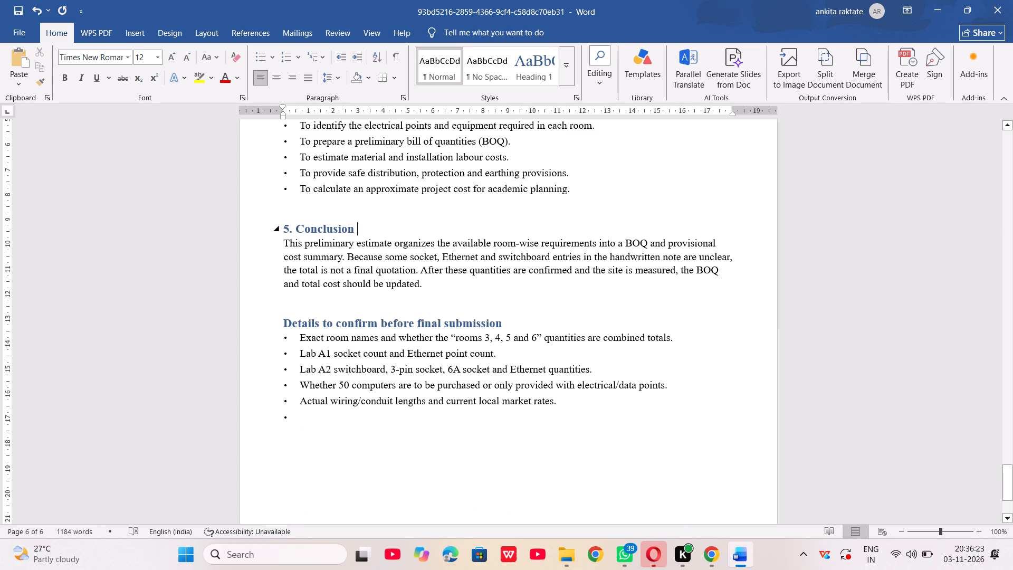
{"action": "key", "text": "Return"}
Delete the entire "4. Objectives" section, including its heading and bulleted list.
{"action": "scroll", "coordinate": [468, 221], "scroll_direction": "up", "scroll_amount": 3}
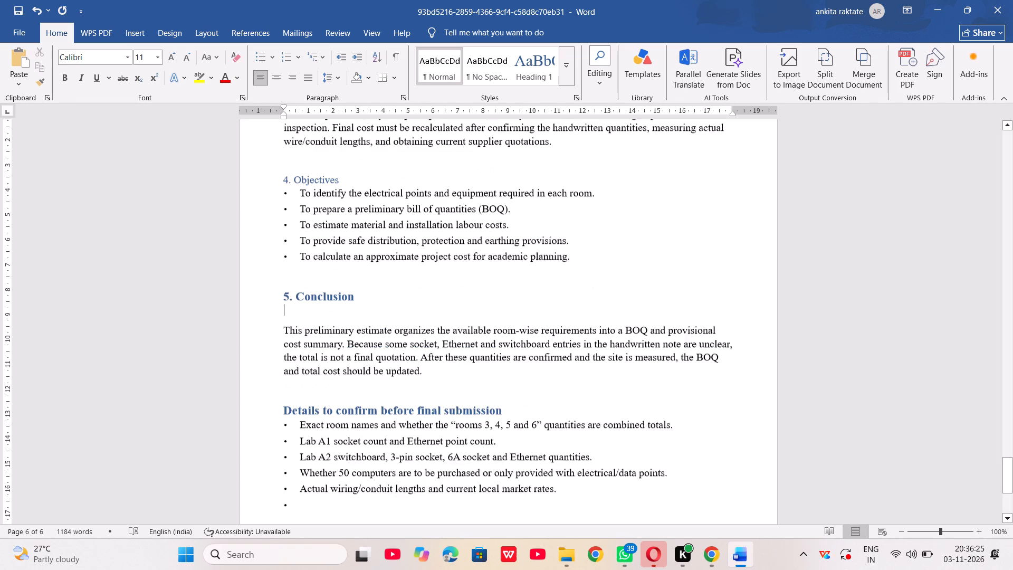
{"action": "left_click_drag", "start_coordinate": [282, 207], "coordinate": [534, 281]}
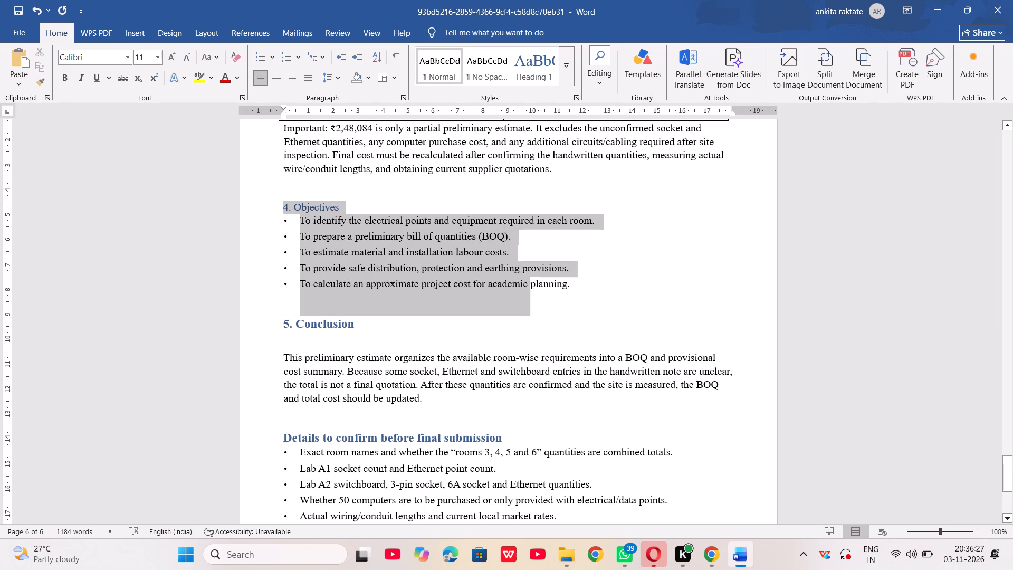
{"action": "left_click_drag", "start_coordinate": [534, 281], "coordinate": [578, 287]}
{"action": "key", "text": "BackSpace"}
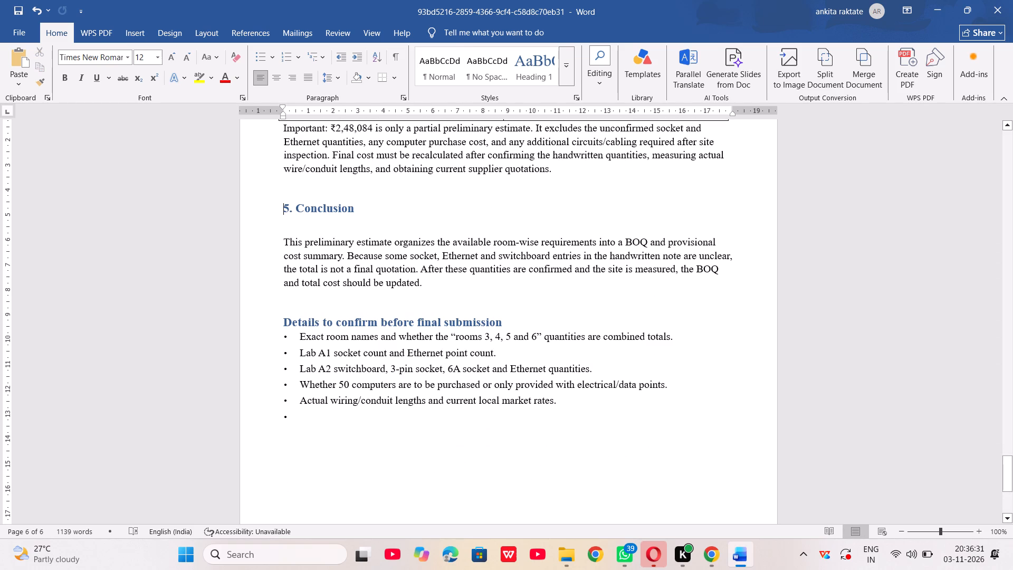
Remove the number "5." from the Conclusion heading.
{"action": "left_click", "coordinate": [295, 210]}
{"action": "key", "text": "BackSpace"}
{"action": "key", "text": "BackSpace"}
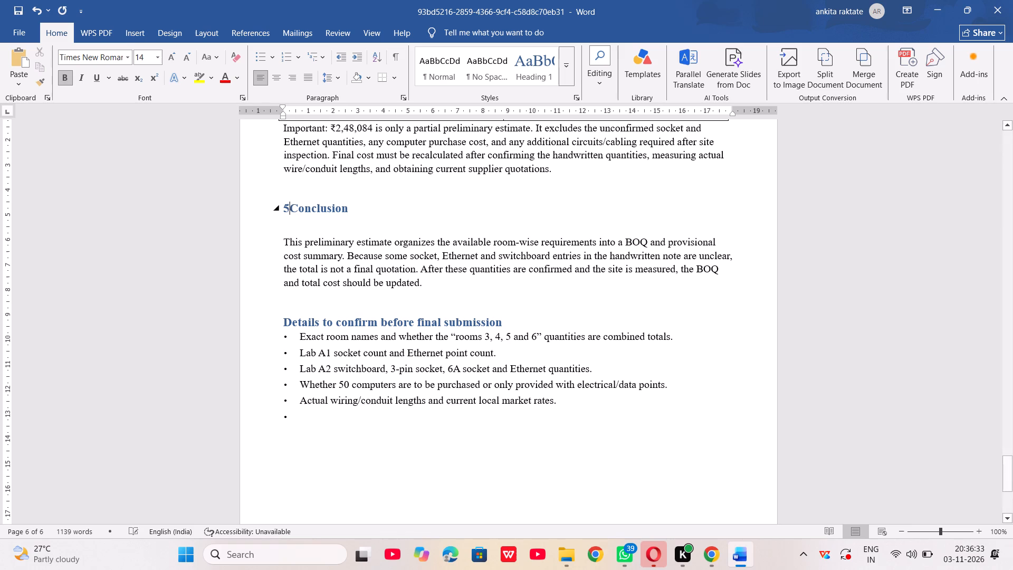
{"action": "key", "text": "BackSpace"}
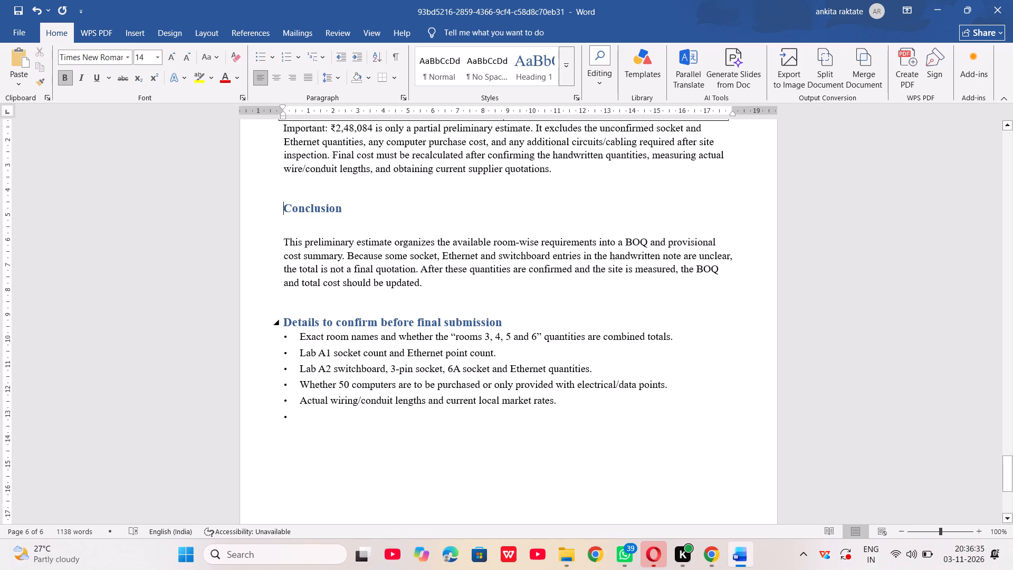
Remove the empty bullet at the end of the details-to-confirm list.
{"action": "left_click", "coordinate": [310, 440]}
{"action": "key", "text": "BackSpace"}
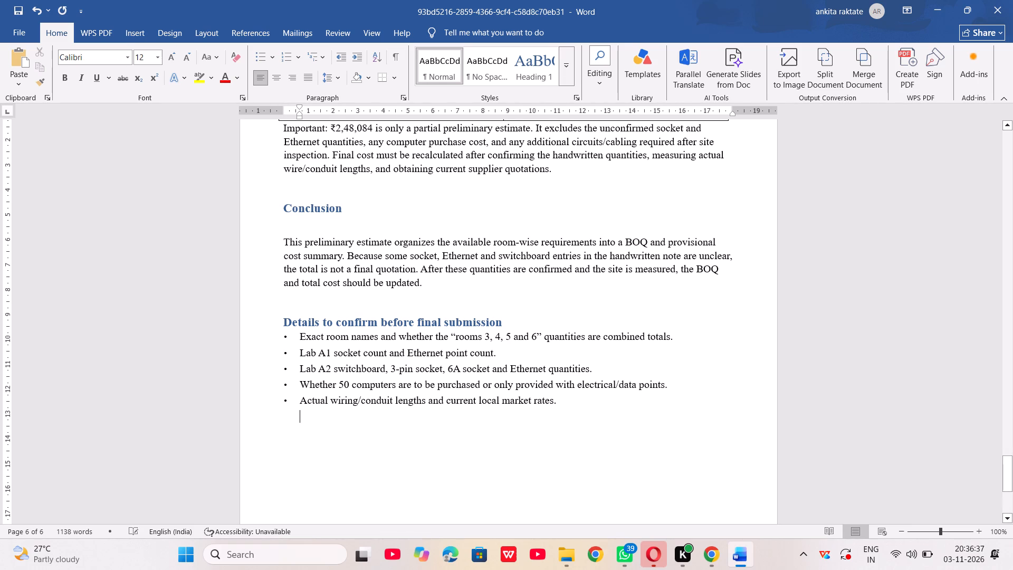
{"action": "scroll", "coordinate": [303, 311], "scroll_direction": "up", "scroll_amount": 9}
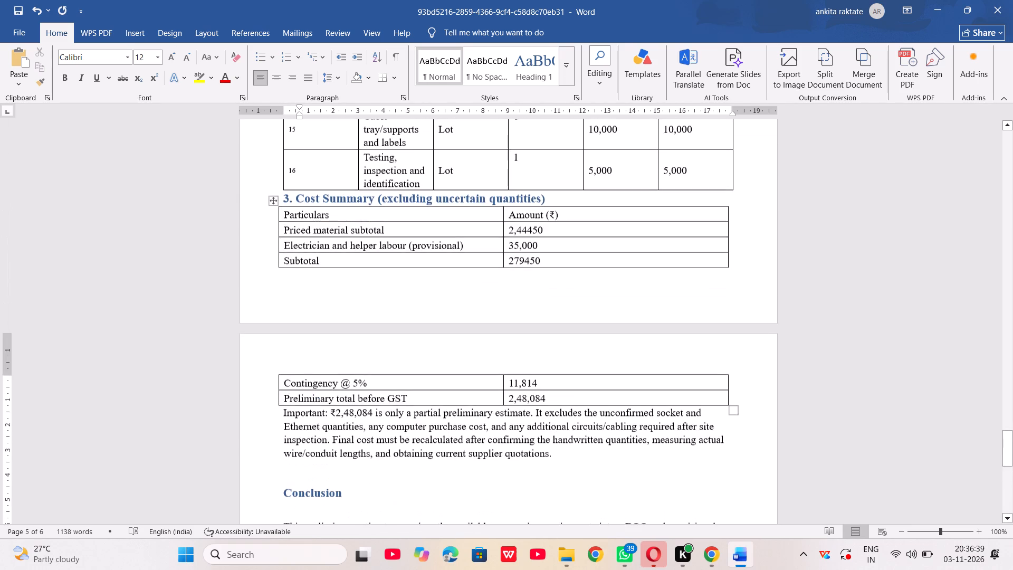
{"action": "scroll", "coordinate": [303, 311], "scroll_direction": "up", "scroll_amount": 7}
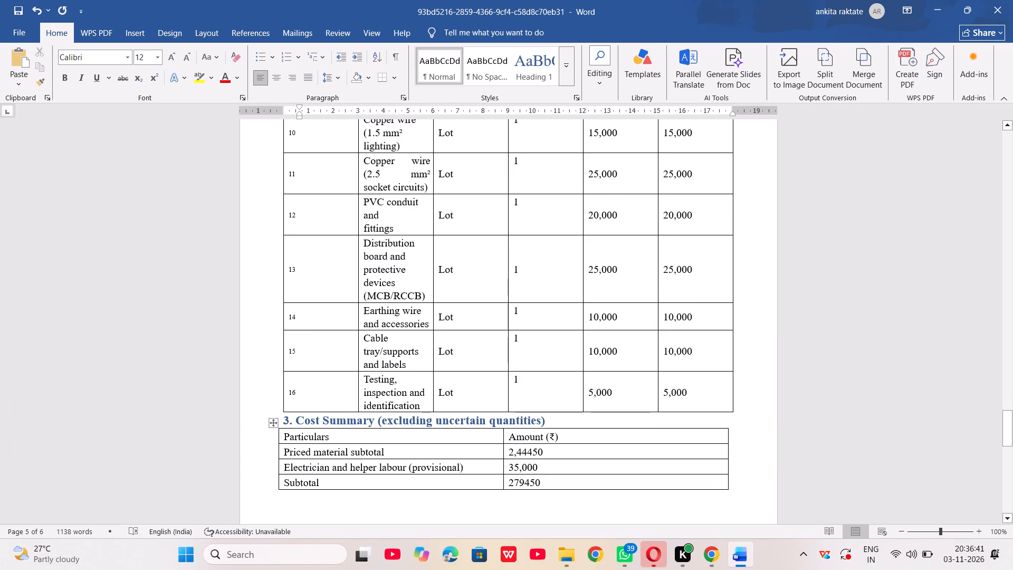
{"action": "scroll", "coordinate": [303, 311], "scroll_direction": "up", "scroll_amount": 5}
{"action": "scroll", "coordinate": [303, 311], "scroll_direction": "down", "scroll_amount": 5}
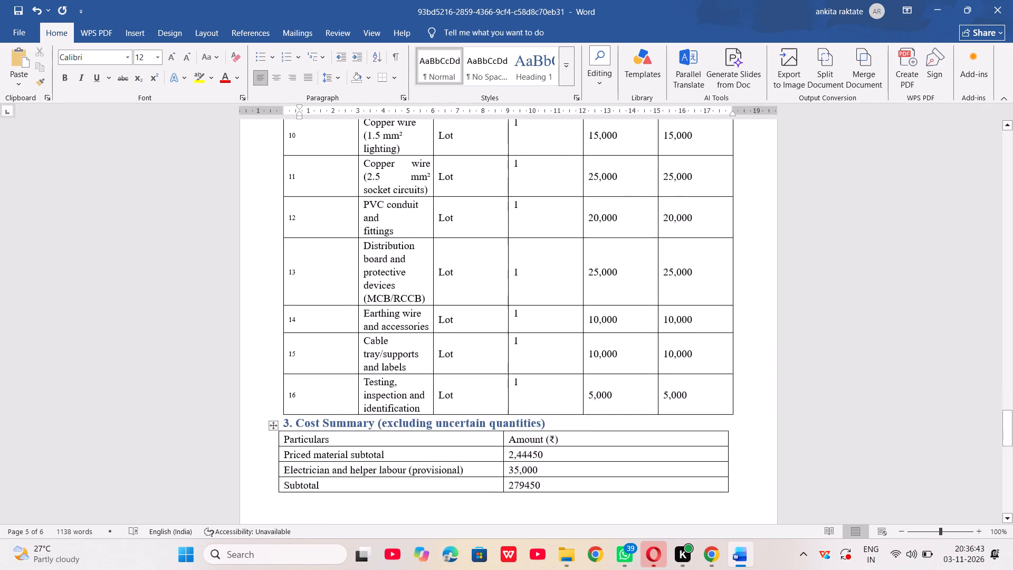
Justify all the report text from the ABSTRACT heading through the end of the details-to-confirm list.
{"action": "scroll", "coordinate": [303, 311], "scroll_direction": "up", "scroll_amount": 5}
{"action": "scroll", "coordinate": [303, 311], "scroll_direction": "down", "scroll_amount": 7}
{"action": "scroll", "coordinate": [303, 311], "scroll_direction": "up", "scroll_amount": 17}
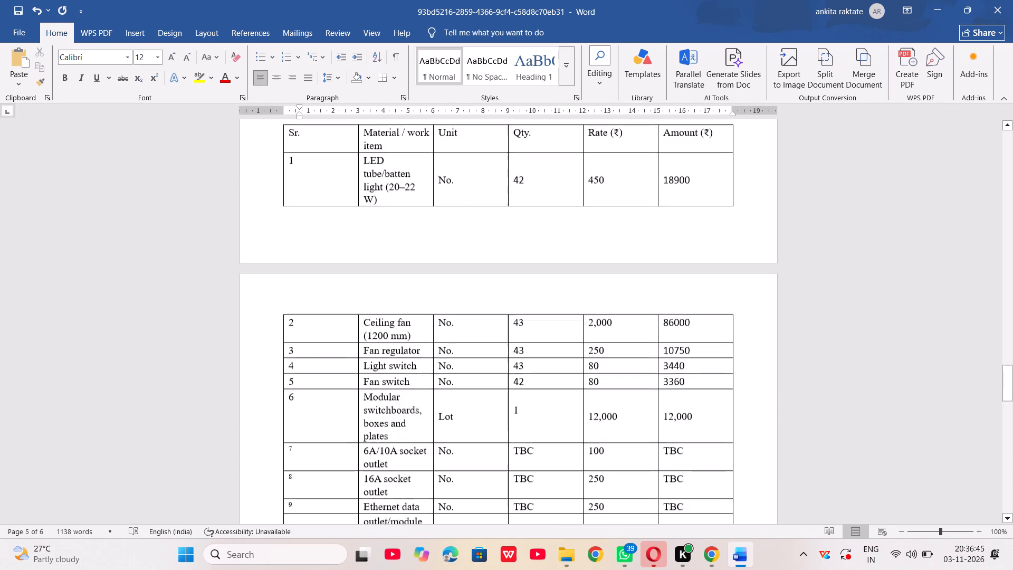
{"action": "scroll", "coordinate": [303, 311], "scroll_direction": "up", "scroll_amount": 18}
{"action": "scroll", "coordinate": [303, 311], "scroll_direction": "up", "scroll_amount": 3}
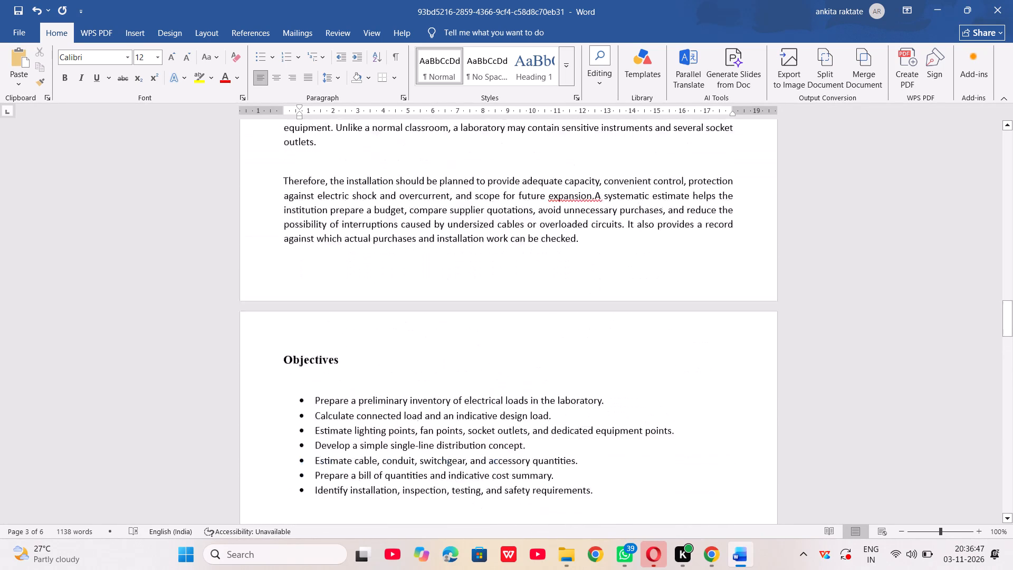
{"action": "scroll", "coordinate": [303, 311], "scroll_direction": "up", "scroll_amount": 20}
{"action": "scroll", "coordinate": [303, 311], "scroll_direction": "up", "scroll_amount": 1}
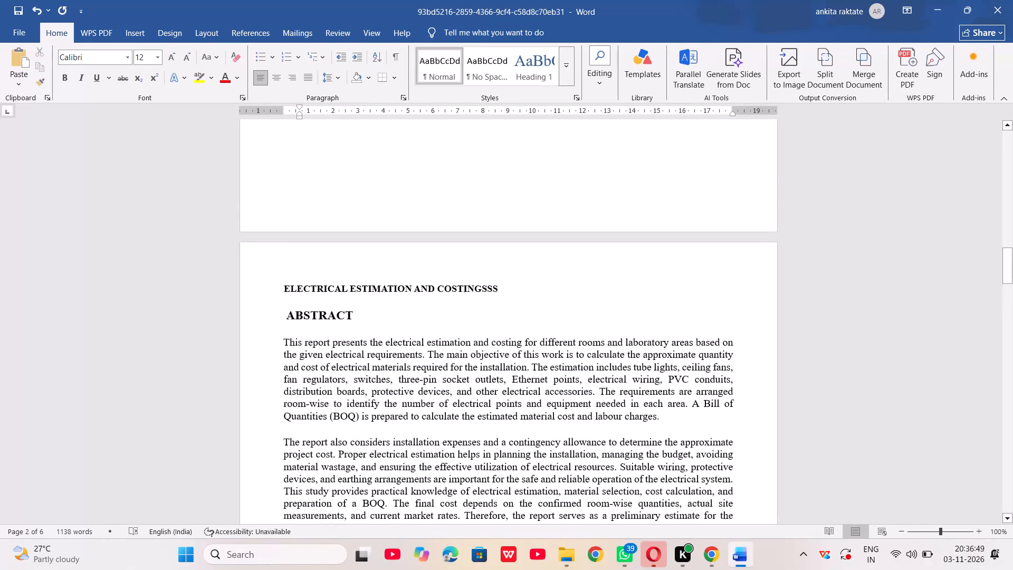
{"action": "left_click_drag", "start_coordinate": [289, 313], "coordinate": [507, 539]}
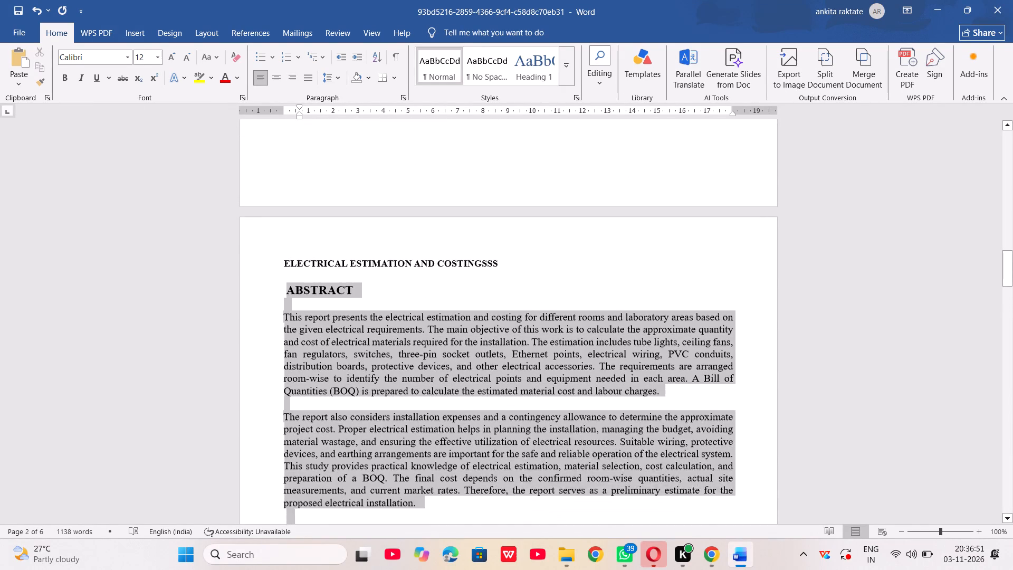
{"action": "left_click_drag", "start_coordinate": [507, 539], "coordinate": [511, 555]}
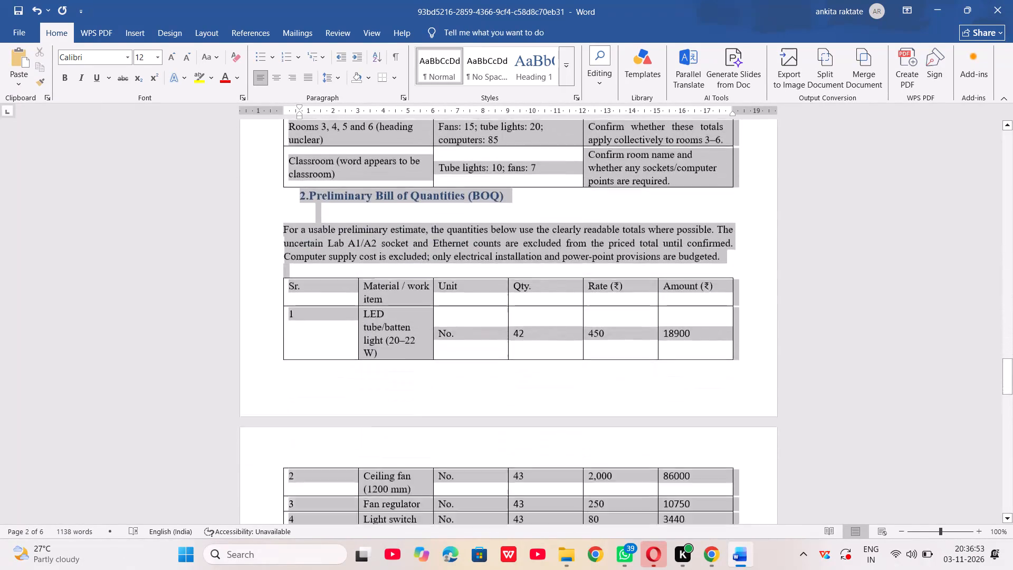
{"action": "left_click_drag", "start_coordinate": [511, 555], "coordinate": [513, 560]}
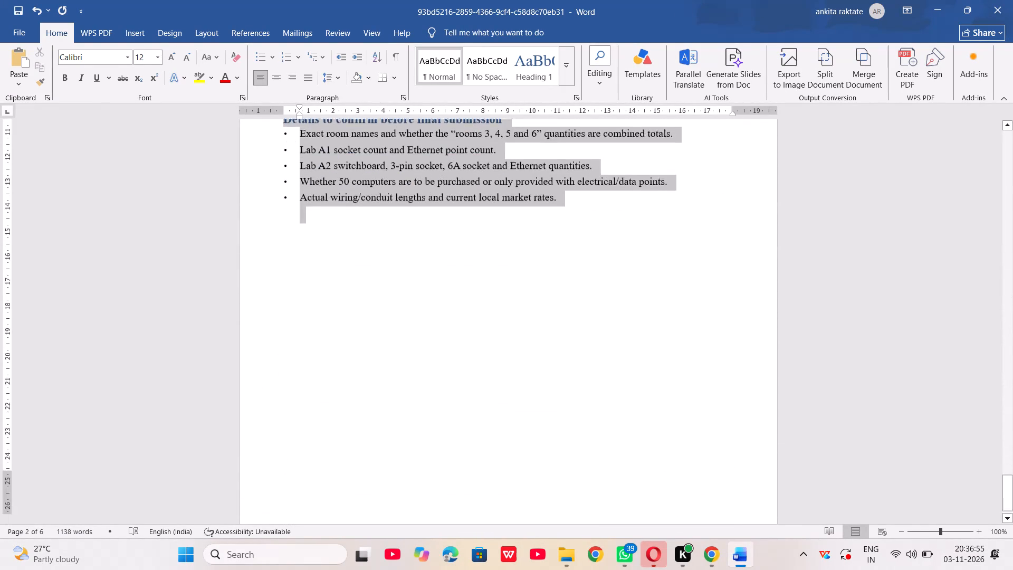
{"action": "left_click_drag", "start_coordinate": [513, 560], "coordinate": [512, 557]}
{"action": "left_click", "coordinate": [311, 80]}
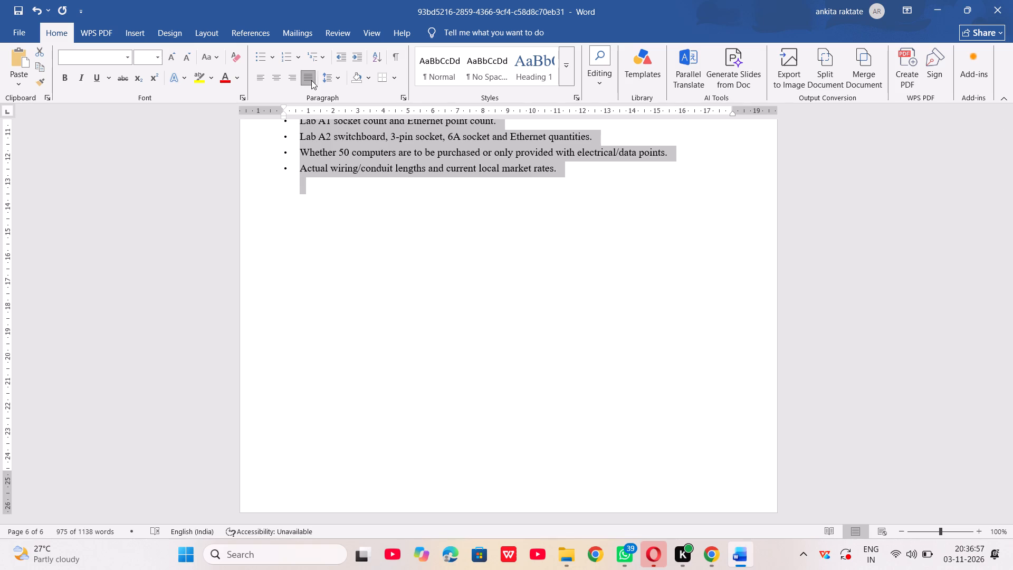
{"action": "left_click", "coordinate": [366, 236]}
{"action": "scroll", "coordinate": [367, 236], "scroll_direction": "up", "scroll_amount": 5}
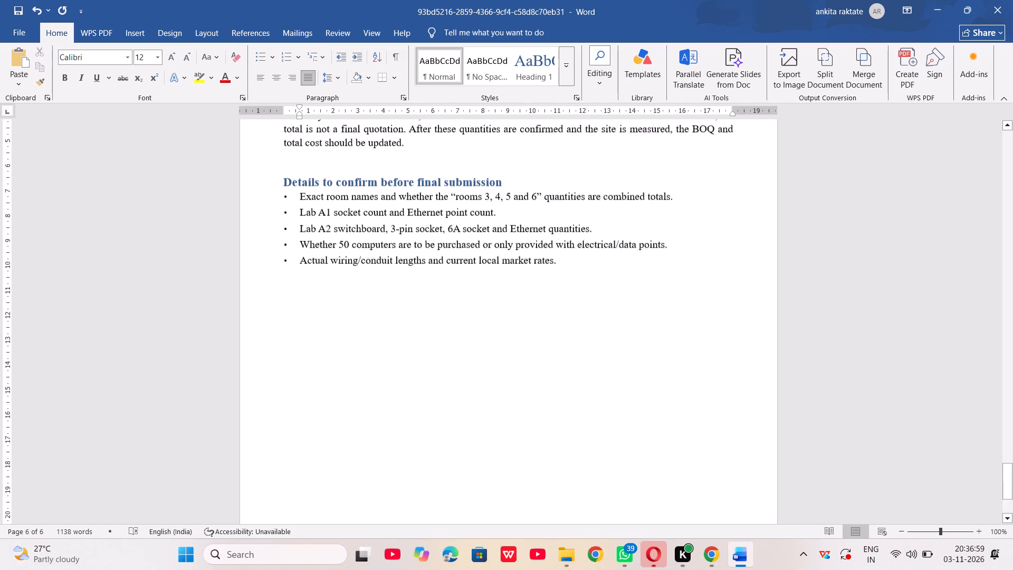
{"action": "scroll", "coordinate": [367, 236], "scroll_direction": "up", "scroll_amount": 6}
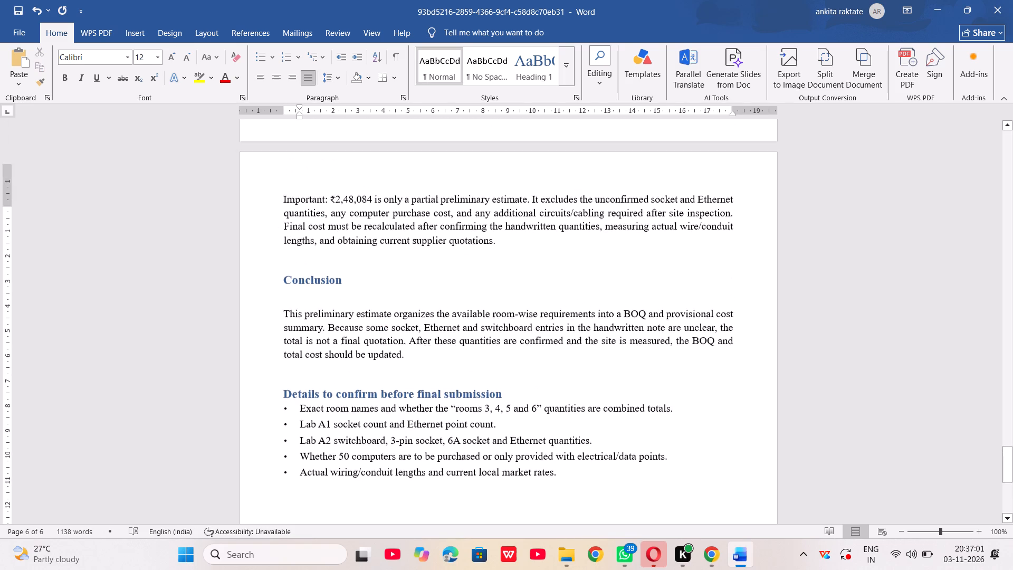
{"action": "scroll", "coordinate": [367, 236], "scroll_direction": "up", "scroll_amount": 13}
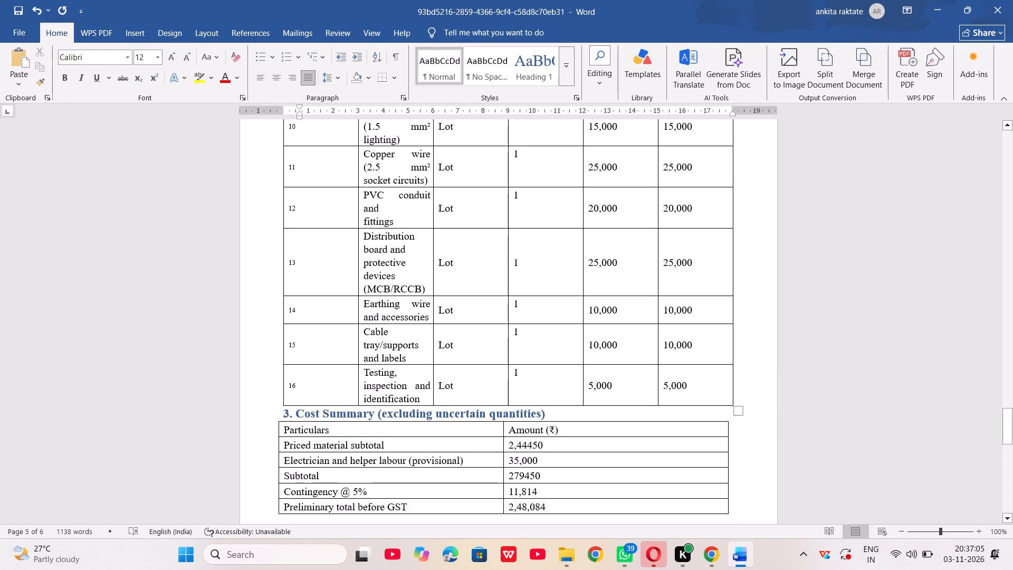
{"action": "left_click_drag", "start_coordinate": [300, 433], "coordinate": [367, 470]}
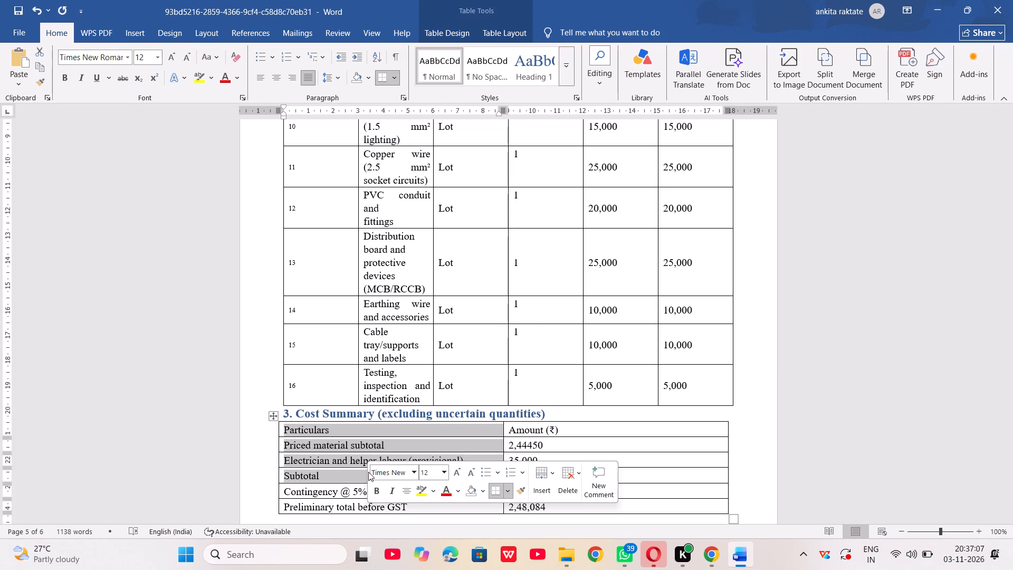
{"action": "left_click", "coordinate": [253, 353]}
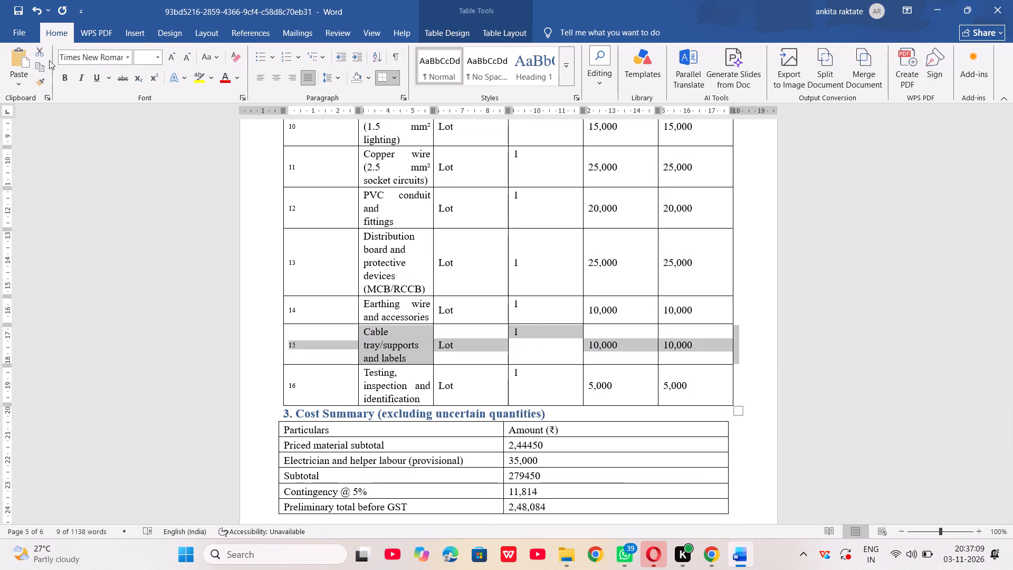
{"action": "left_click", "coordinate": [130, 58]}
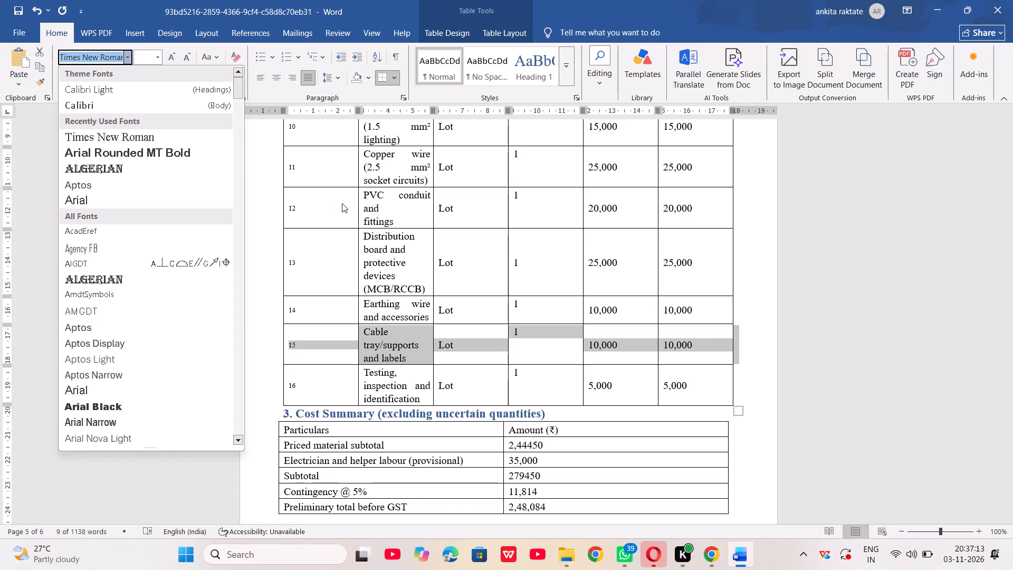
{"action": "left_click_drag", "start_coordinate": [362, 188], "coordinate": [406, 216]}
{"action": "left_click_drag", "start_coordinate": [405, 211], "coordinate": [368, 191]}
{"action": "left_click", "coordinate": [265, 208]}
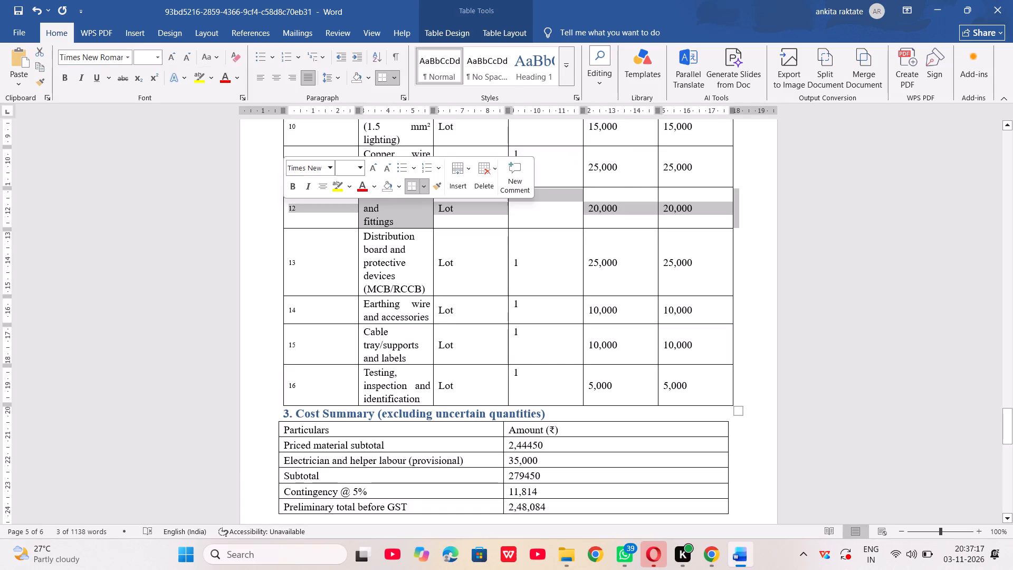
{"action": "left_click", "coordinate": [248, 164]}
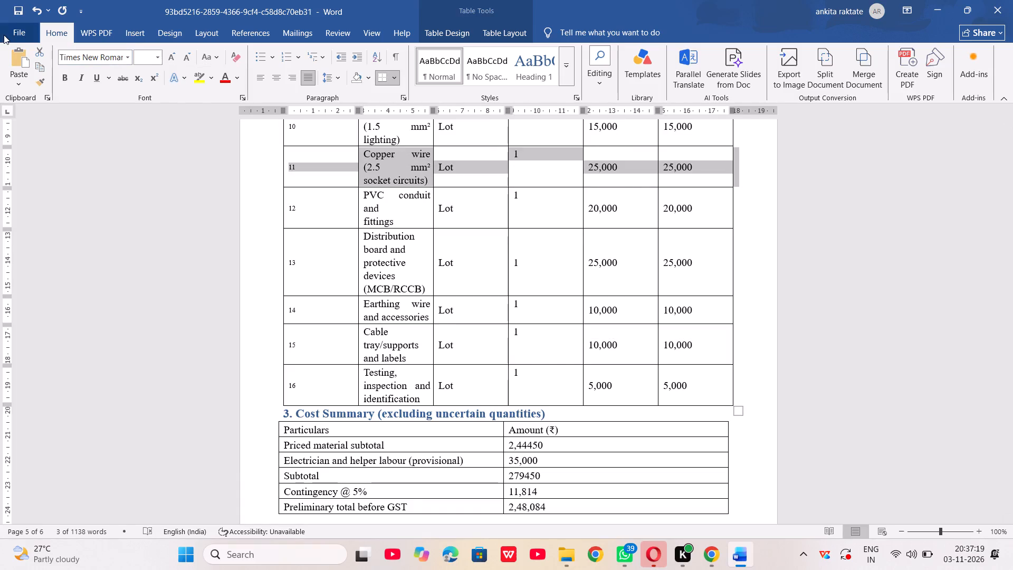
Save the report to the Downloads folder as a Word document named "Estimation report.1".
{"action": "left_click", "coordinate": [4, 35]}
{"action": "left_click", "coordinate": [60, 282]}
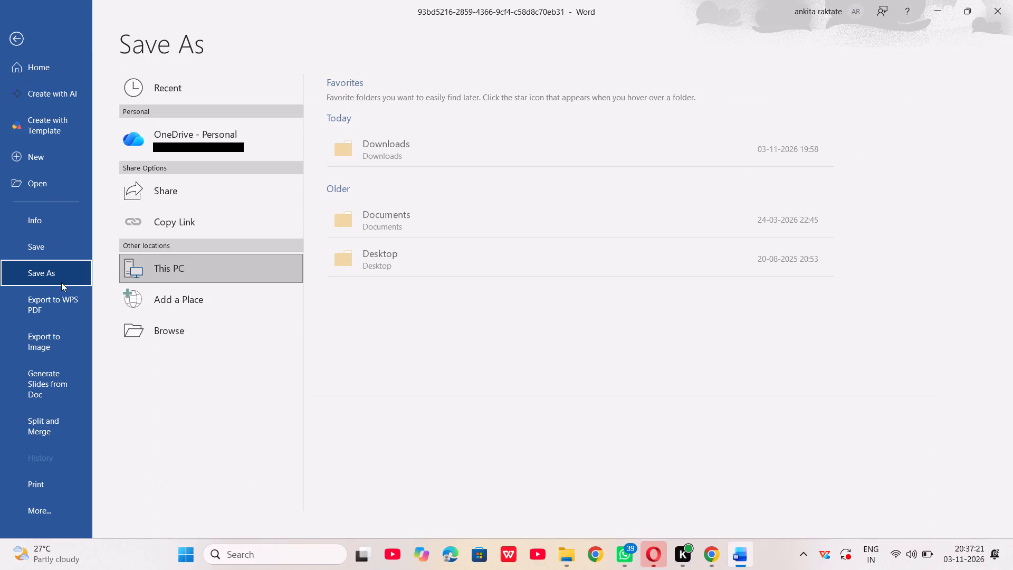
{"action": "left_click", "coordinate": [372, 146]}
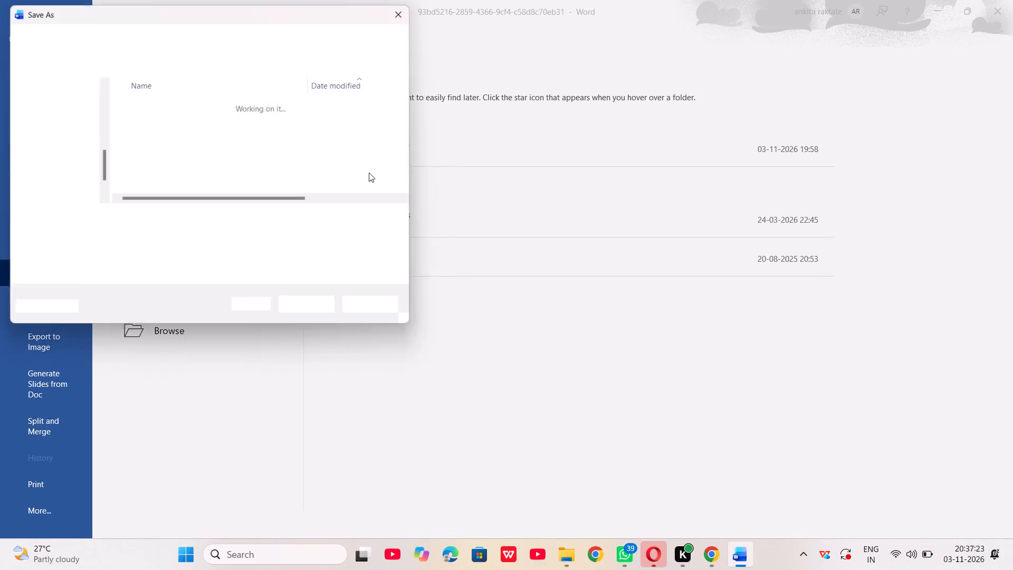
{"action": "left_click", "coordinate": [288, 220]}
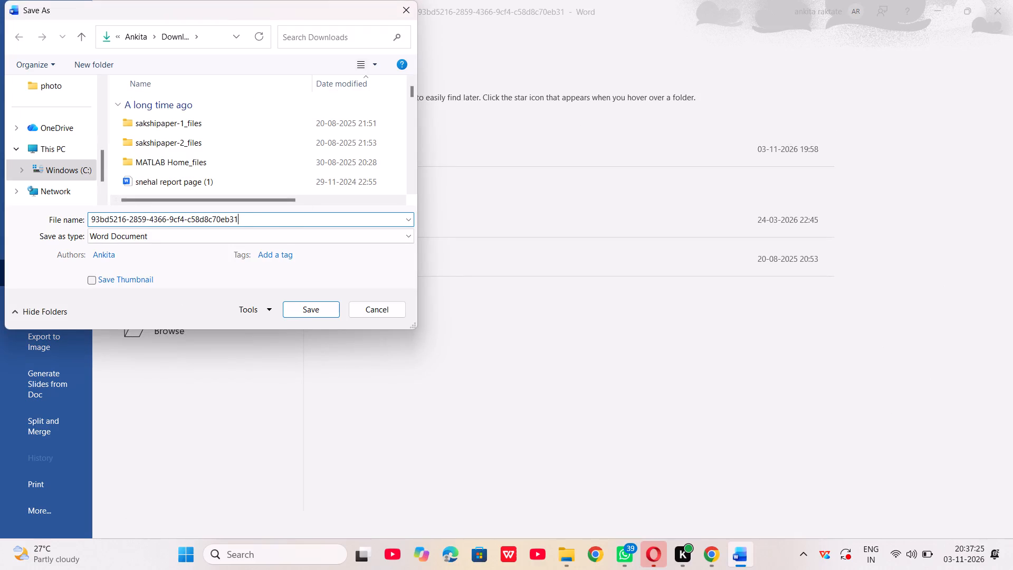
{"action": "key", "text": "BackSpace"}
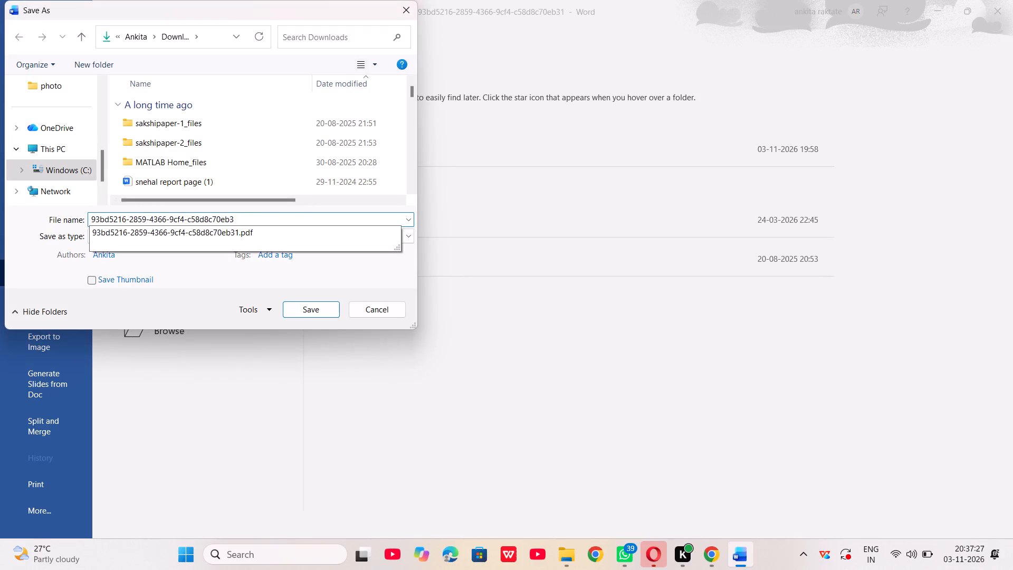
{"action": "key", "text": "BackSpace"}
{"action": "key", "text": "BackSpace"}
{"action": "key", "text": "BackSpace"}
{"action": "key", "text": "BackSpace"}
{"action": "key", "text": "BackSpace"}
{"action": "key", "text": "BackSpace"}
{"action": "key", "text": "BackSpace"}
{"action": "key", "text": "BackSpace"}
{"action": "key", "text": "BackSpace"}
{"action": "key", "text": "BackSpace"}
{"action": "key", "text": "BackSpace"}
{"action": "key", "text": "BackSpace"}
{"action": "key", "text": "BackSpace"}
{"action": "key", "text": "BackSpace"}
{"action": "key", "text": "BackSpace"}
{"action": "key", "text": "BackSpace"}
{"action": "key", "text": "BackSpace"}
{"action": "key", "text": "BackSpace"}
{"action": "key", "text": "BackSpace"}
{"action": "key", "text": "BackSpace"}
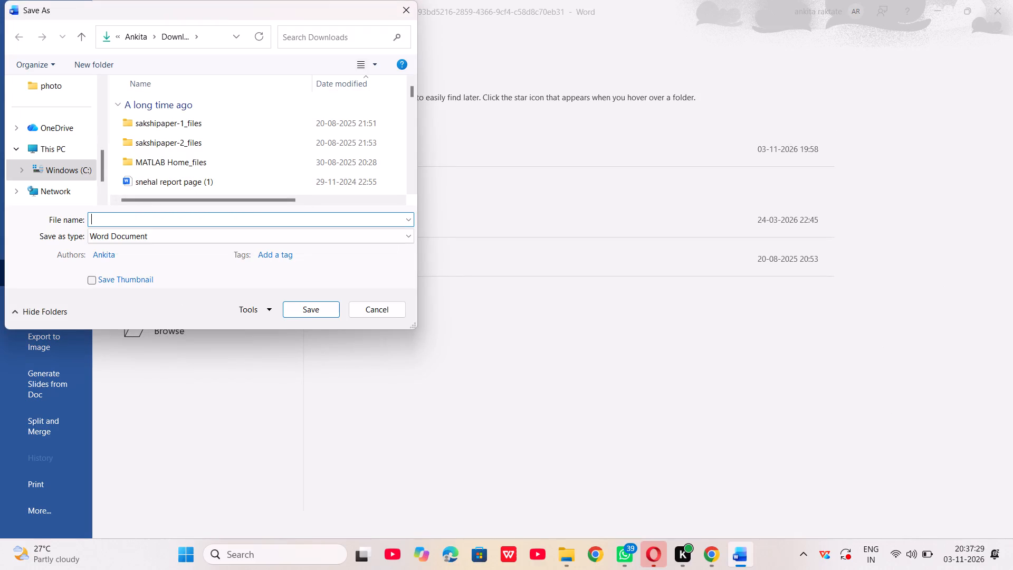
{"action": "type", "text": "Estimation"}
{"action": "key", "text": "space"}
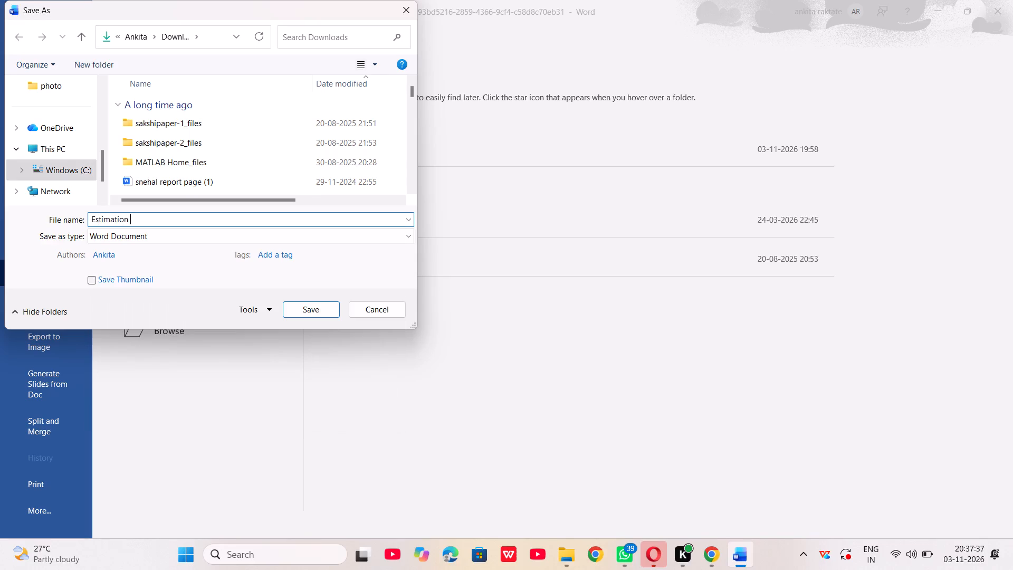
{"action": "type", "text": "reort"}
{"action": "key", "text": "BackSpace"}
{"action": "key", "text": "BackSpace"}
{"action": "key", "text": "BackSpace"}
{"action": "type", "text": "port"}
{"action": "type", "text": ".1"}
Complete saving the report in the Downloads folder as a Word document named "Estimation report.1".
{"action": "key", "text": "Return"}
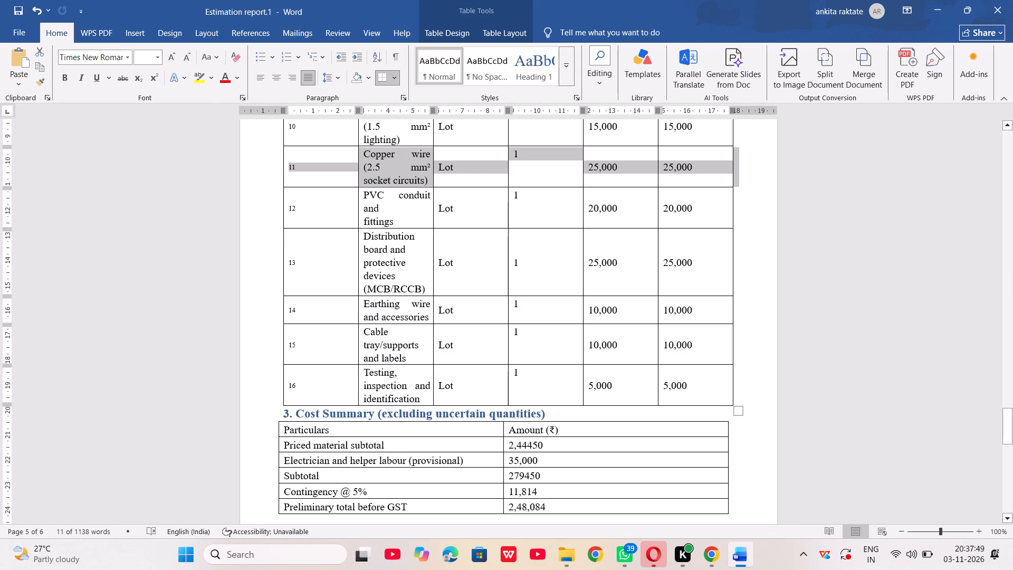
Switch to the Chrome window with an empty new tab and start a Google search.
{"action": "left_click", "coordinate": [706, 554]}
{"action": "left_click", "coordinate": [709, 553]}
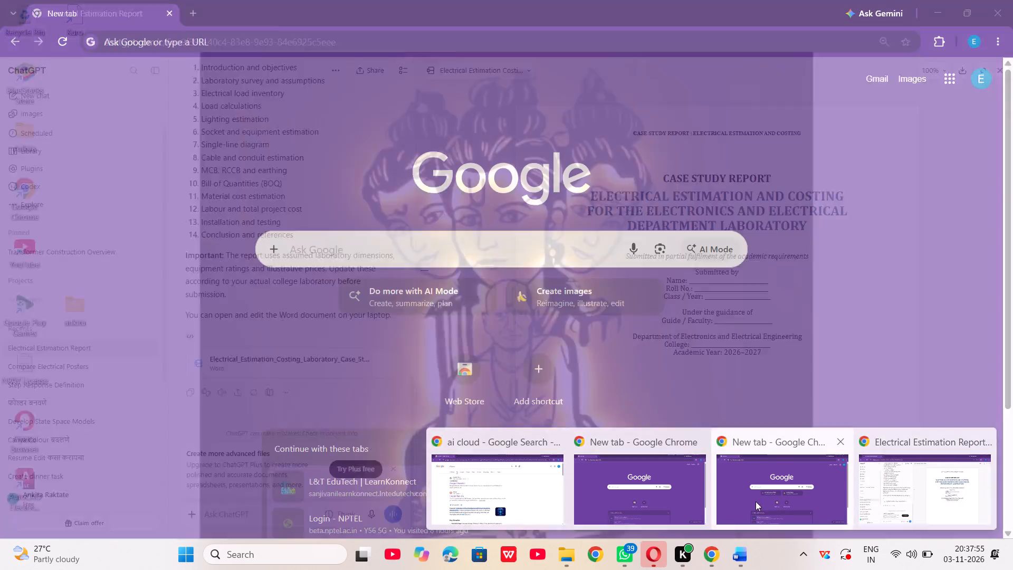
{"action": "left_click", "coordinate": [744, 501]}
{"action": "left_click", "coordinate": [402, 254]}
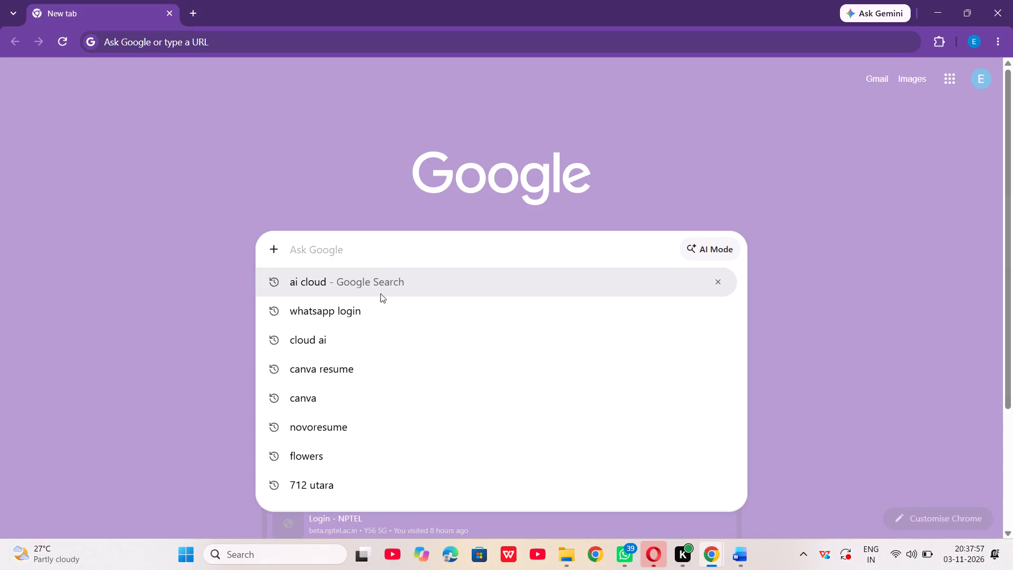
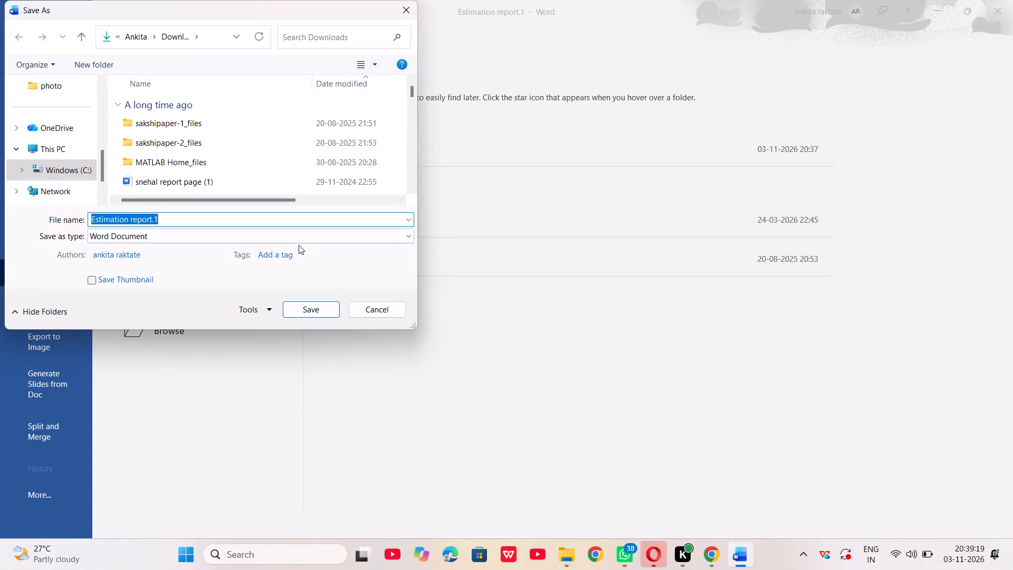
Save a PDF copy of the report in the Downloads folder under the name "Estimation report.2".
{"action": "left_click", "coordinate": [299, 239]}
{"action": "left_click", "coordinate": [253, 313]}
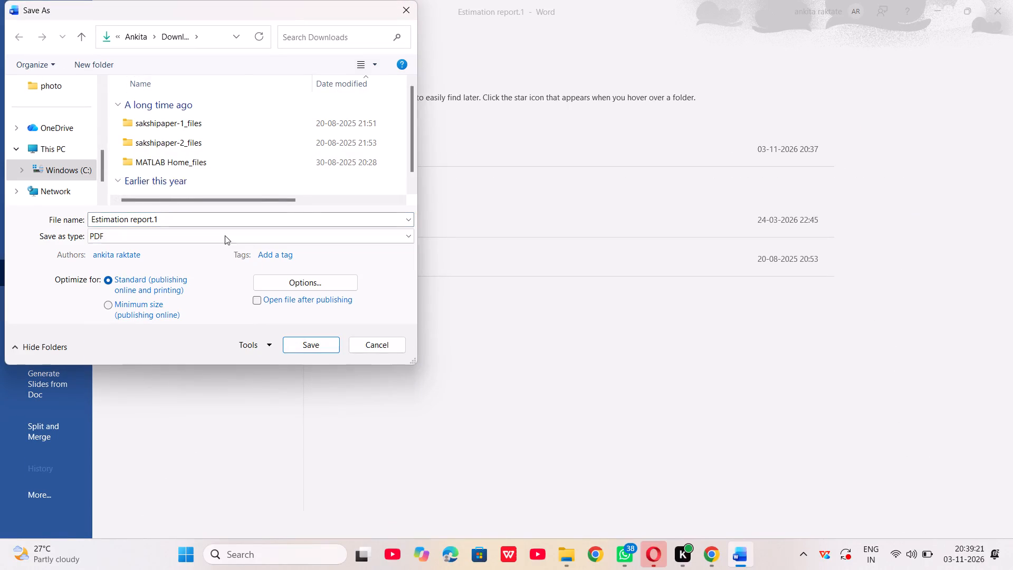
{"action": "left_click", "coordinate": [204, 220]}
{"action": "left_click", "coordinate": [204, 220]}
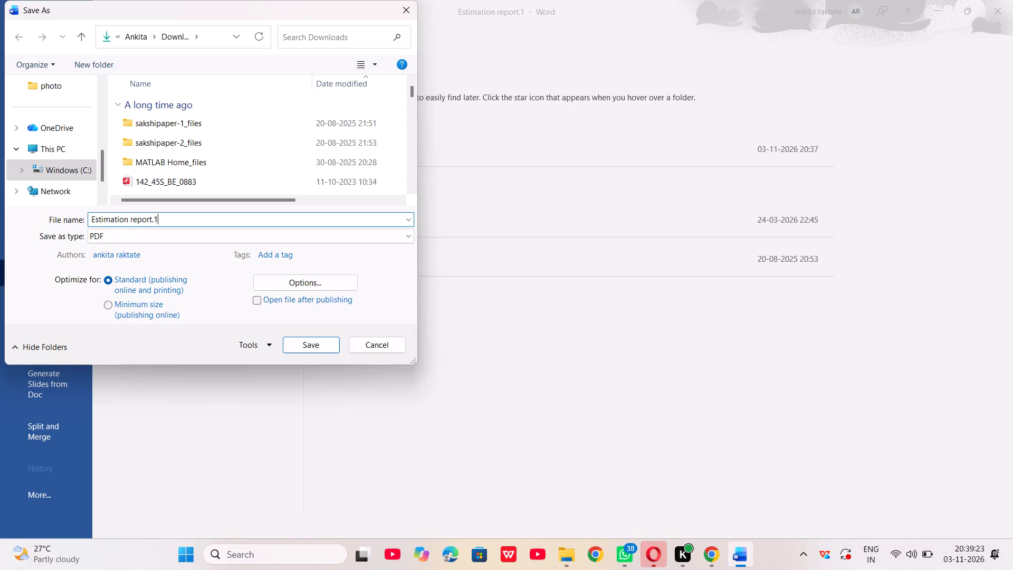
{"action": "key", "text": "BackSpace"}
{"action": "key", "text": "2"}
{"action": "key", "text": "Return"}
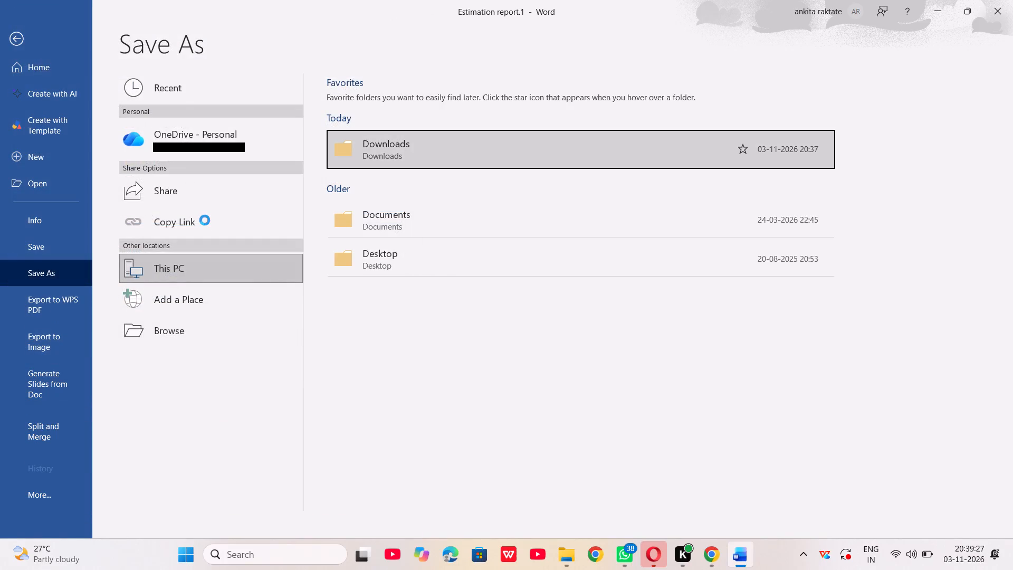